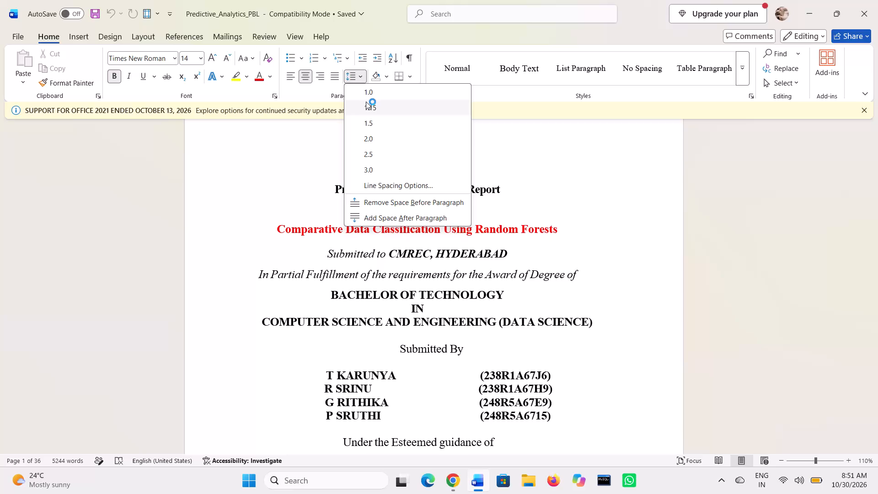
Set the line spacing of the selected heading lines on the title page to 1.0.
left_click(367, 91)
left_click(287, 162)
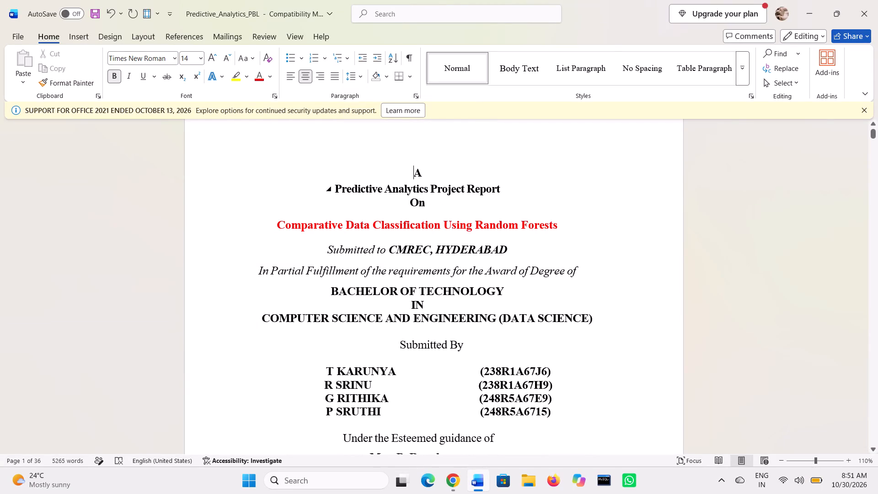
Set the line spacing to 1.0 for the title-page lines from "A" through "Submitted to CMREC, HYDERABAD".
left_click_drag(411, 174, 412, 175)
left_click_drag(412, 175, 529, 239)
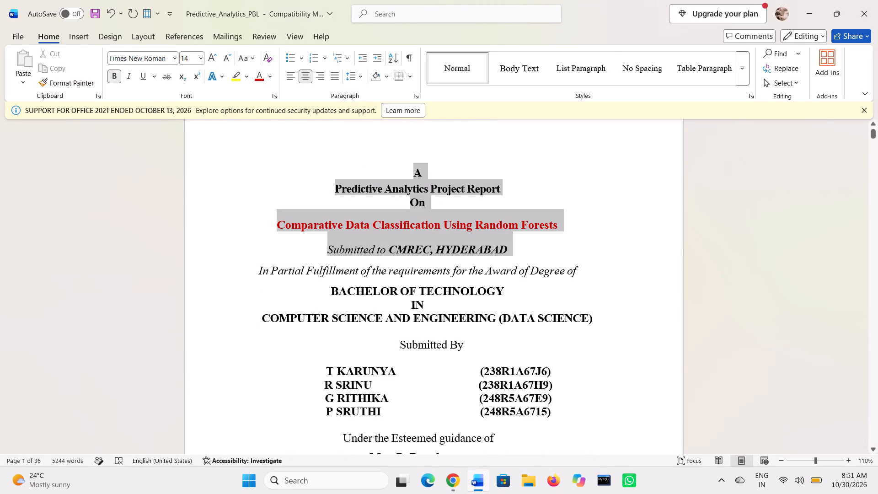
left_click_drag(529, 239, 527, 244)
left_click(356, 81)
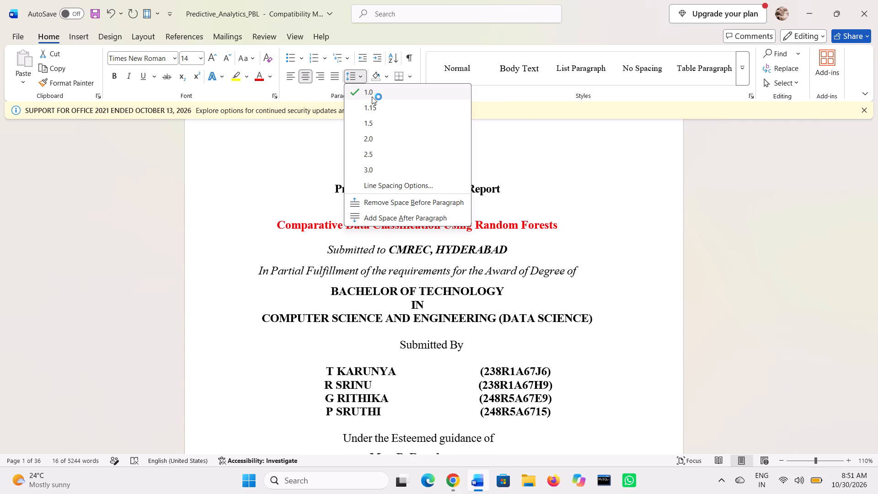
left_click(372, 97)
left_click(427, 179)
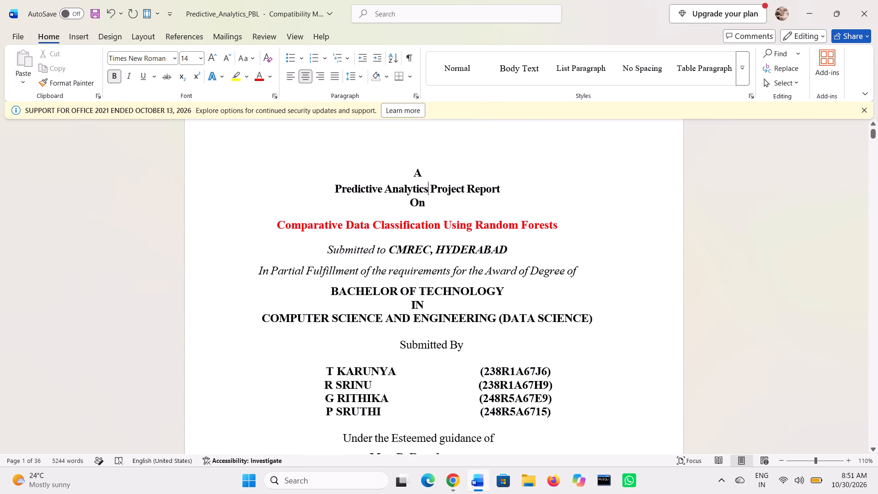
Set the line spacing of the first three title-page lines, "A", "Predictive Analytics Project Report" and "On", to 1.15.
left_click_drag(408, 170, 427, 203)
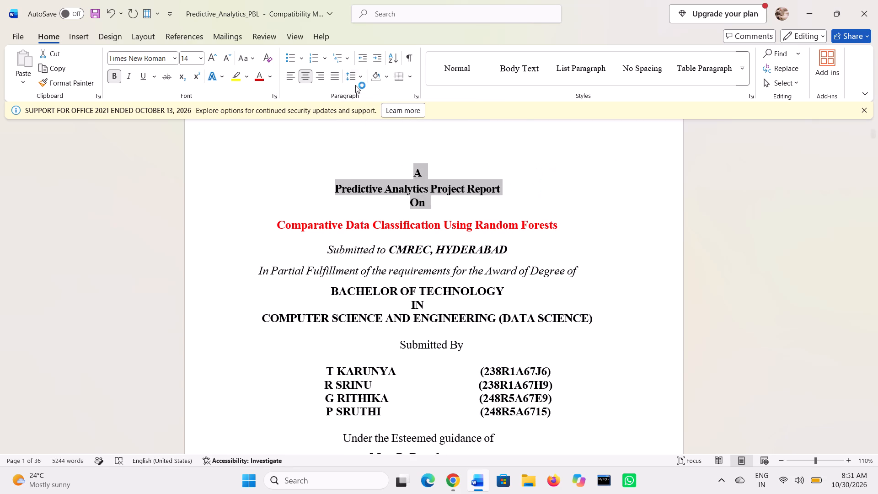
left_click(356, 78)
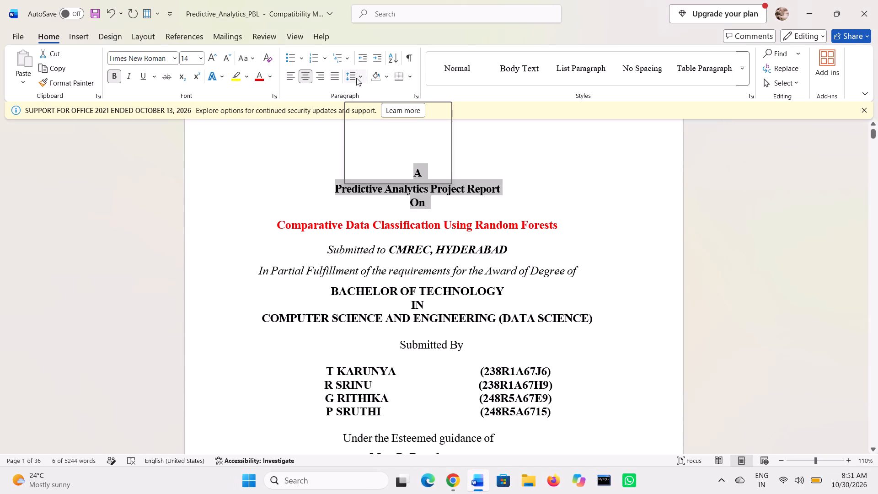
left_click(357, 78)
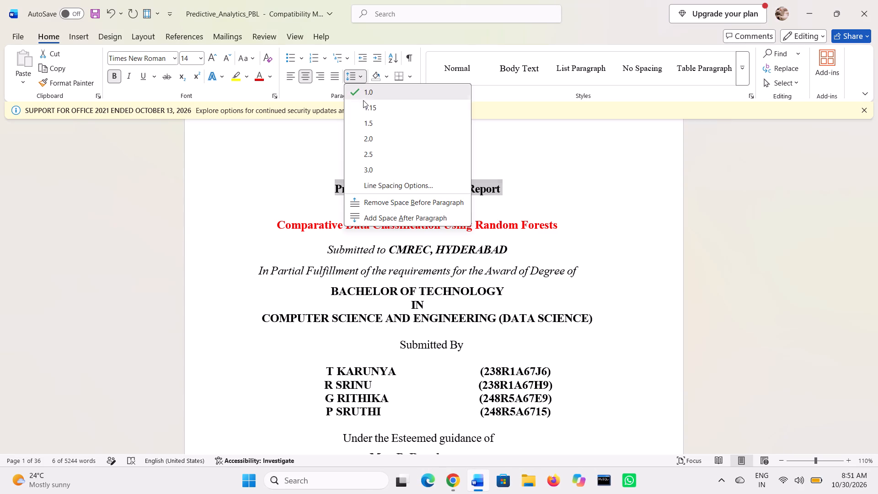
left_click(364, 105)
left_click(309, 164)
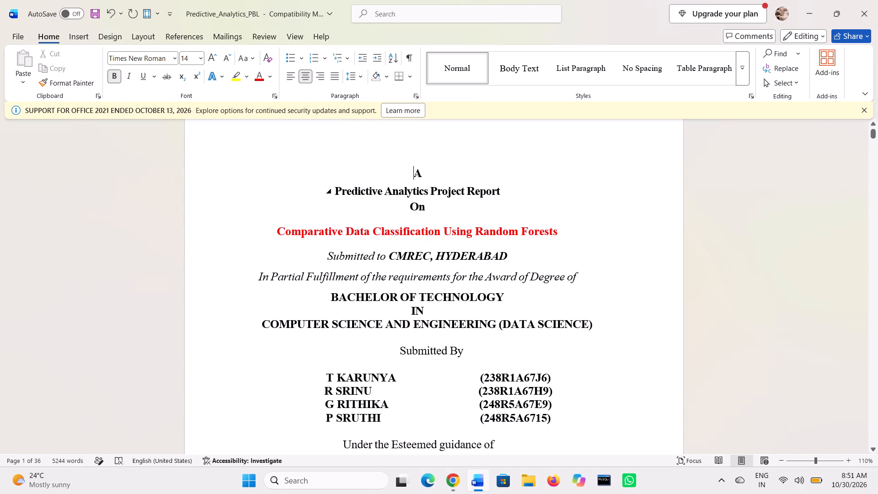
Select the text of the red title line "Comparative Data Classification Using Random Forests", beginning with "Comparative".
left_click(412, 220)
double_click(423, 227)
left_click(273, 231)
left_click(273, 231)
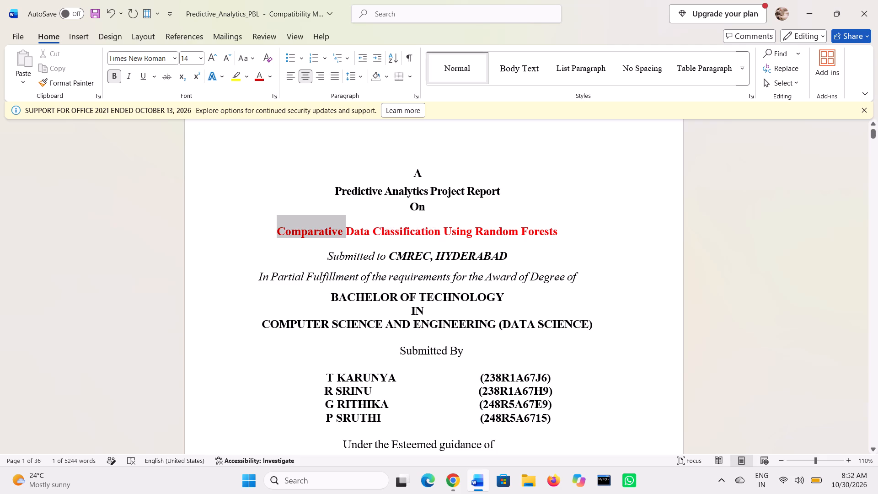
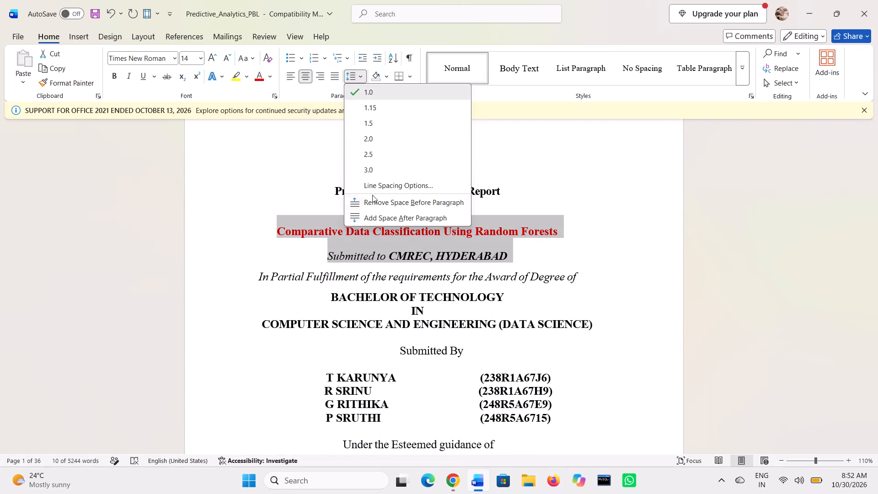
Remove the space before the paragraphs for the selected red title and the "Submitted to CMREC, HYDERABAD" line.
left_click(372, 198)
left_click(411, 226)
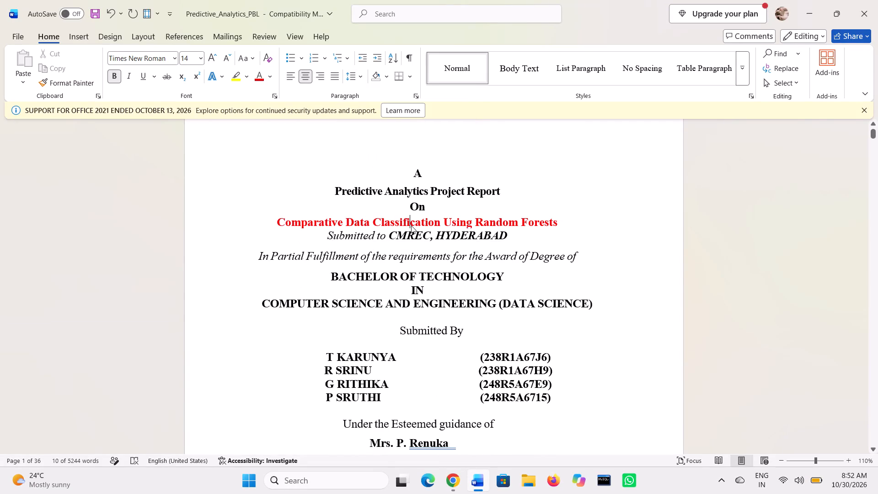
Set the line spacing of the red title and the "Submitted to CMREC, HYDERABAD" line to 1.5.
scroll(433, 247, "down", 1)
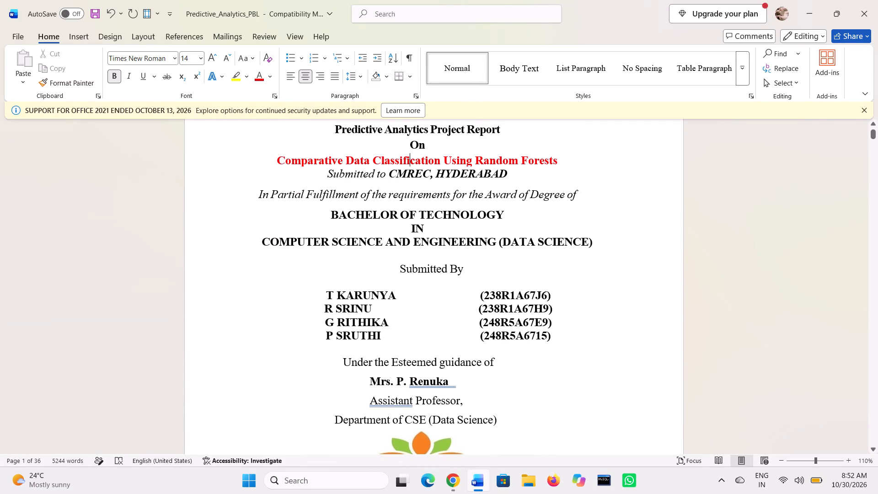
left_click_drag(278, 161, 512, 172)
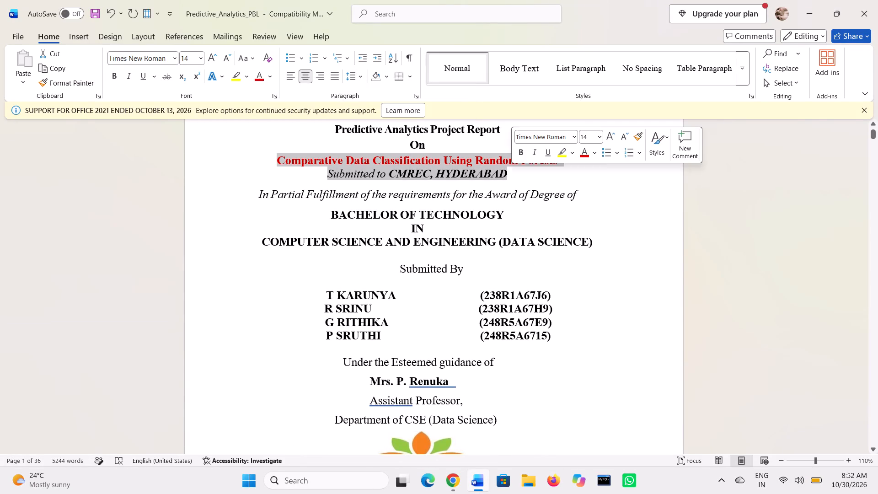
left_click(354, 74)
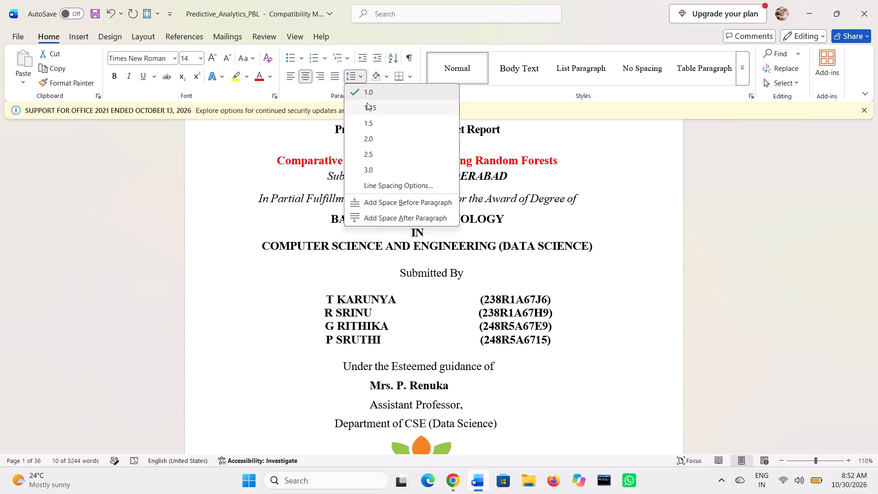
left_click(369, 120)
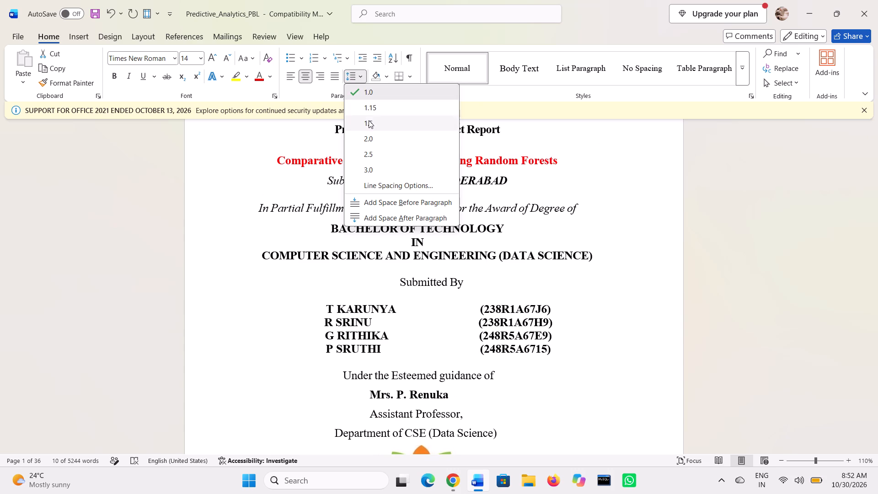
Replace the centring of the first student line under "Submitted By" with a leading indent made of spaces.
scroll(319, 180, "down", 1)
left_click(341, 242)
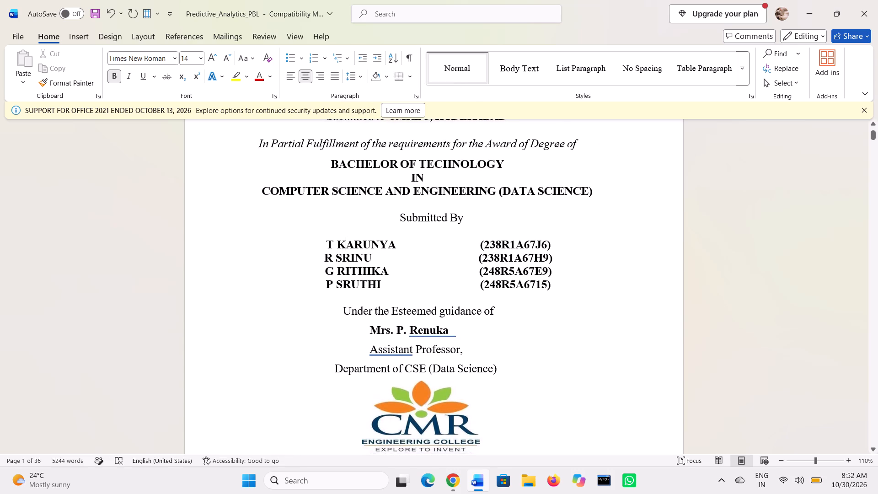
left_click(327, 242)
key("BackSpace")
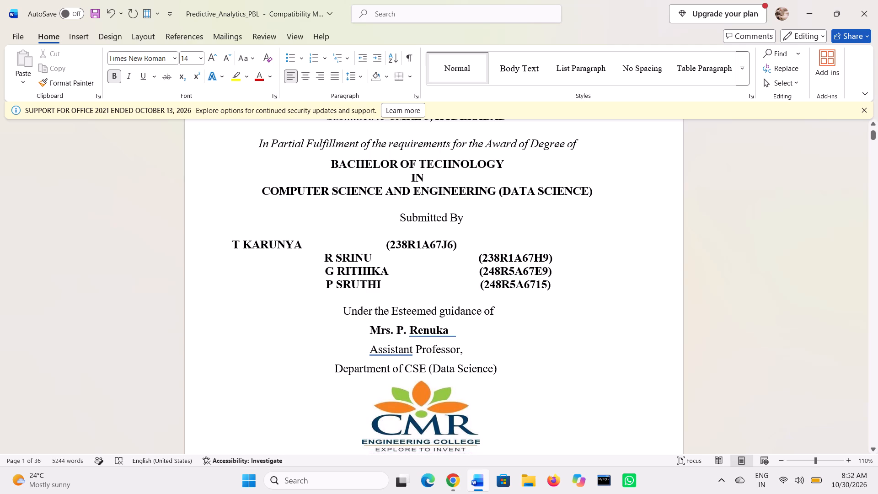
key("Tab")
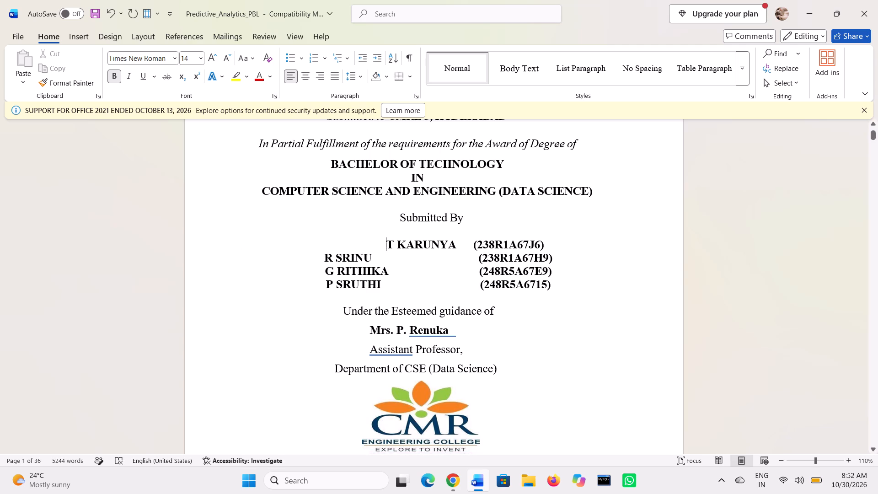
key("BackSpace")
key("space")
key("space")
key("space")
key("space")
key("space")
key("space")
key("space")
key("space")
key("space")
key("space")
key("space")
key("space")
key("space")
key("space")
key("space")
key("space")
key("space")
key("space")
key("space")
key("space")
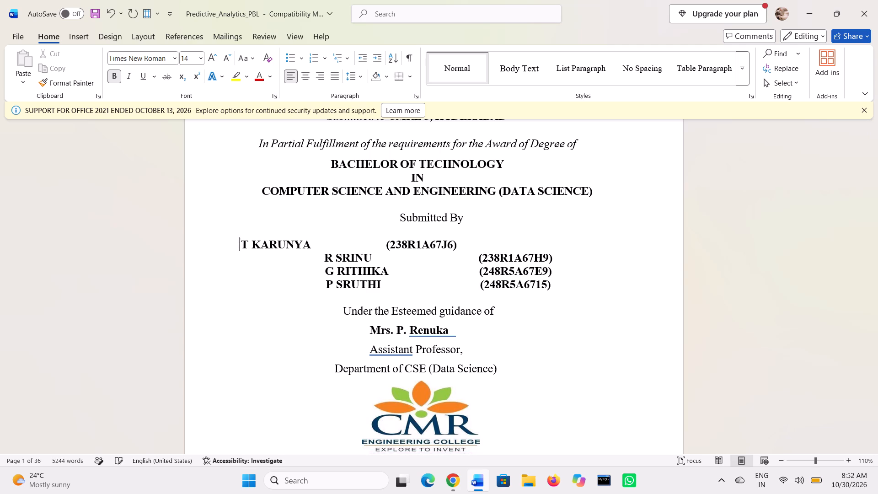
key("BackSpace")
key("BackSpace")
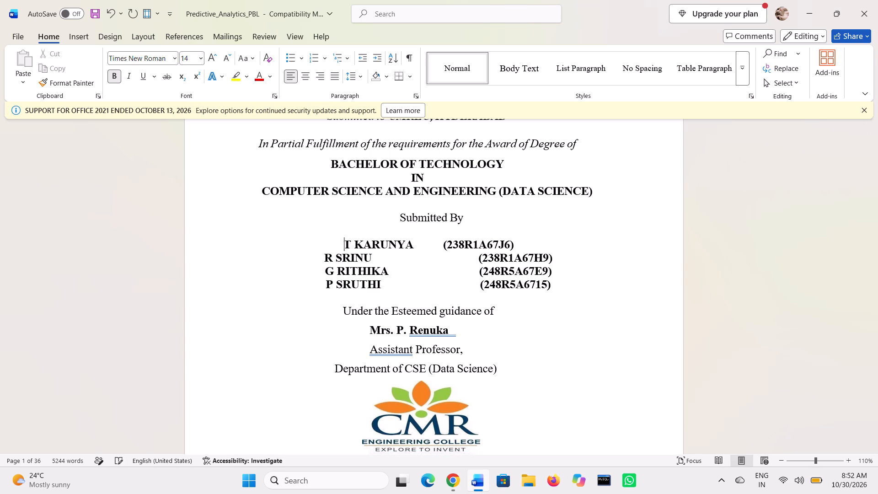
key("BackSpace")
key("BackSpace")
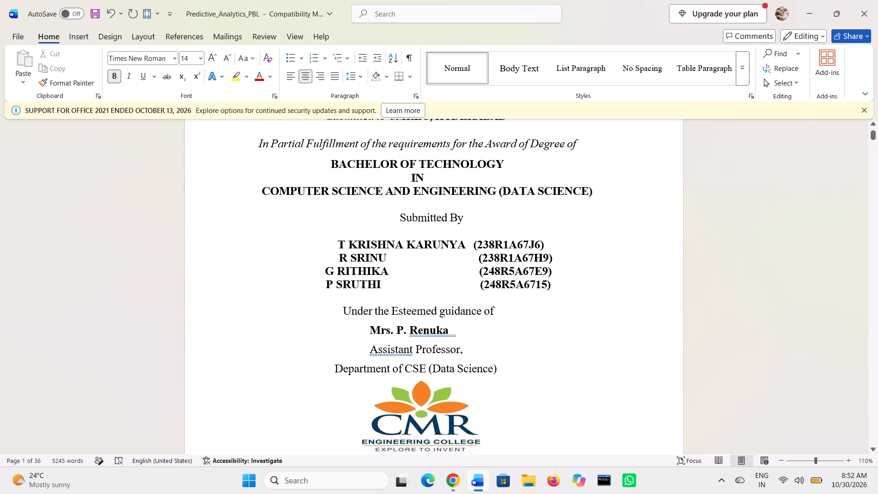
key("space")
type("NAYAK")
Indent the third and fourth student lines with leading spaces so their names line up with the two names above.
left_click(321, 268)
key("space")
key("space")
key("space")
key("space")
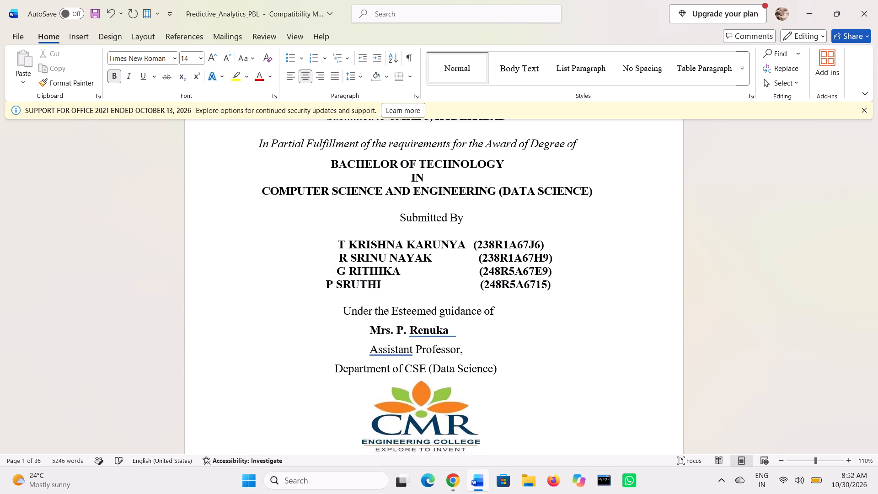
key("space")
left_click(325, 281)
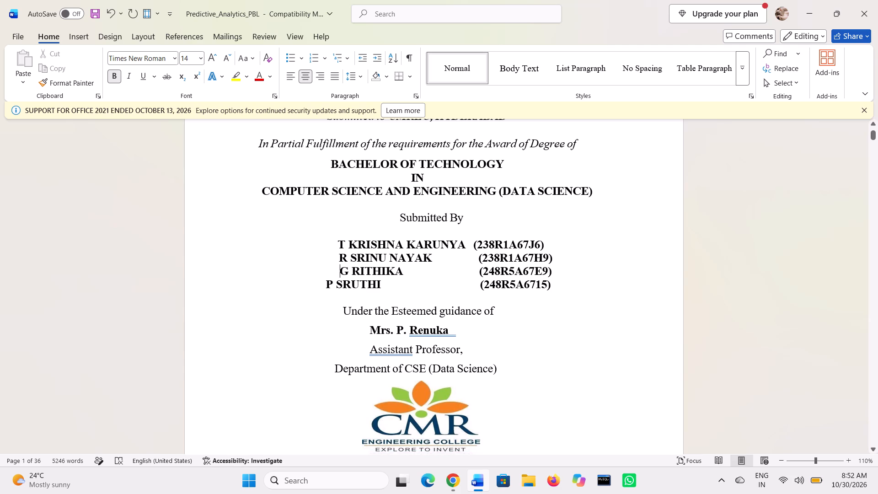
key("space")
key("space")
key("space")
key("space")
key("space")
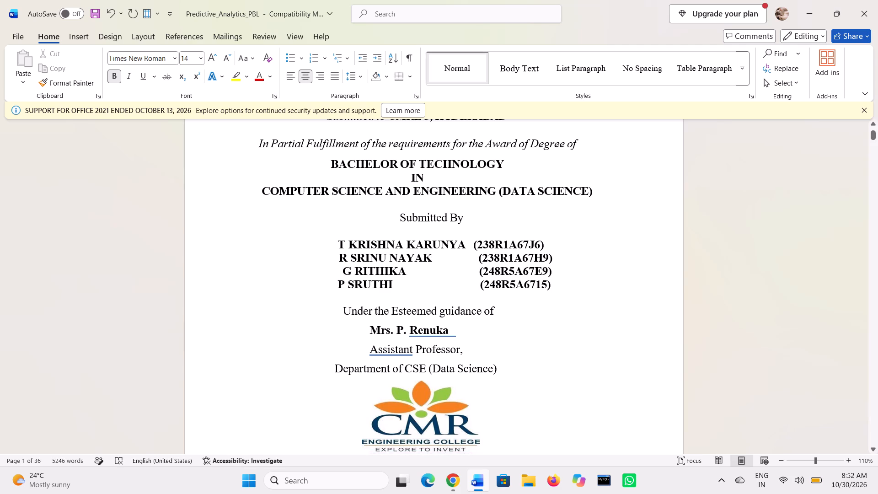
left_click(343, 271)
key("BackSpace")
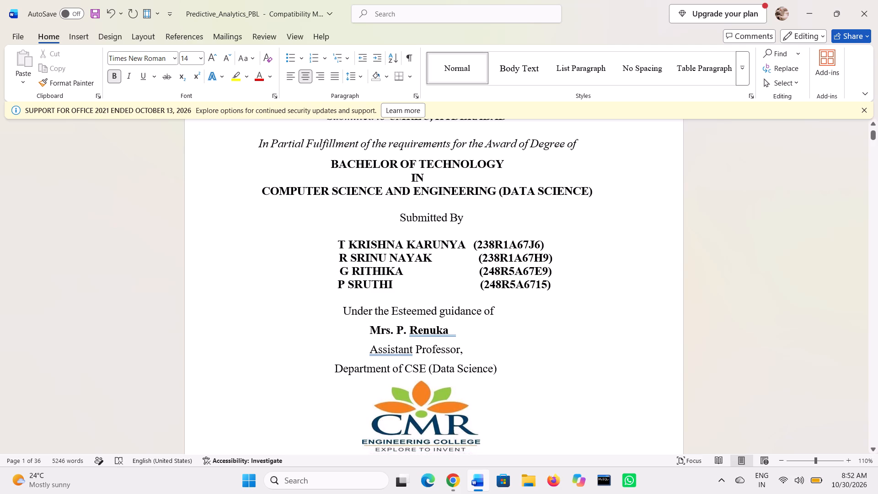
Put a period after the initial in all four student names, trimming one leading space from the third line.
key("Delete")
key("g")
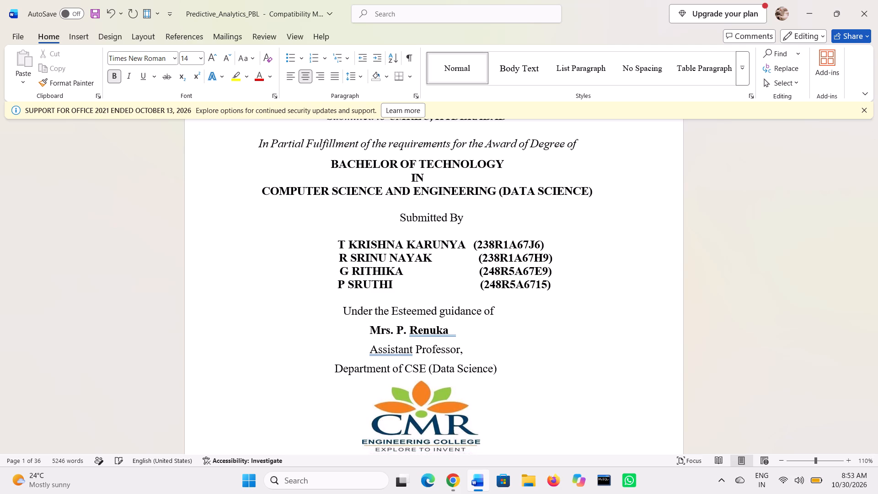
key("period")
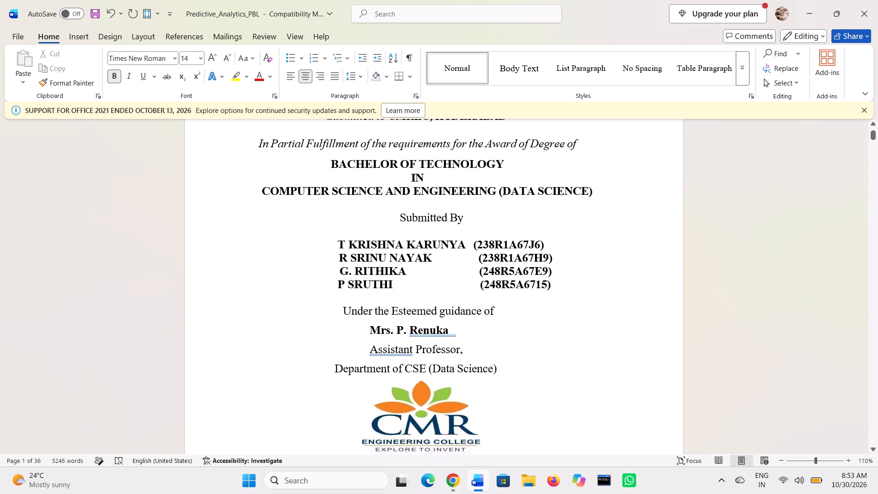
left_click(339, 275)
left_click(344, 246)
key("period")
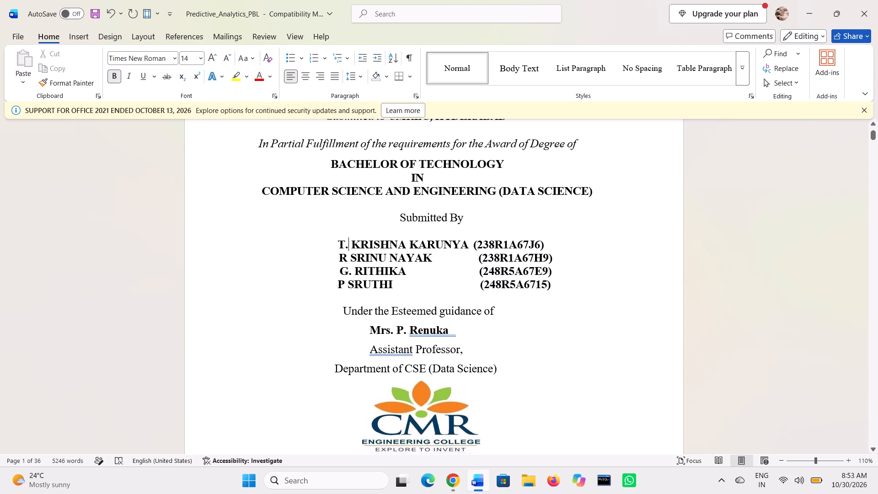
left_click(347, 256)
key("period")
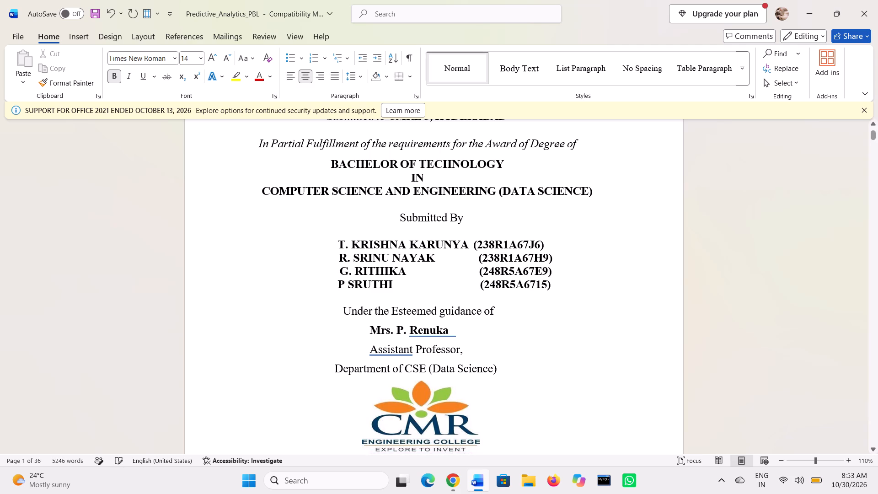
left_click(340, 271)
key("BackSpace")
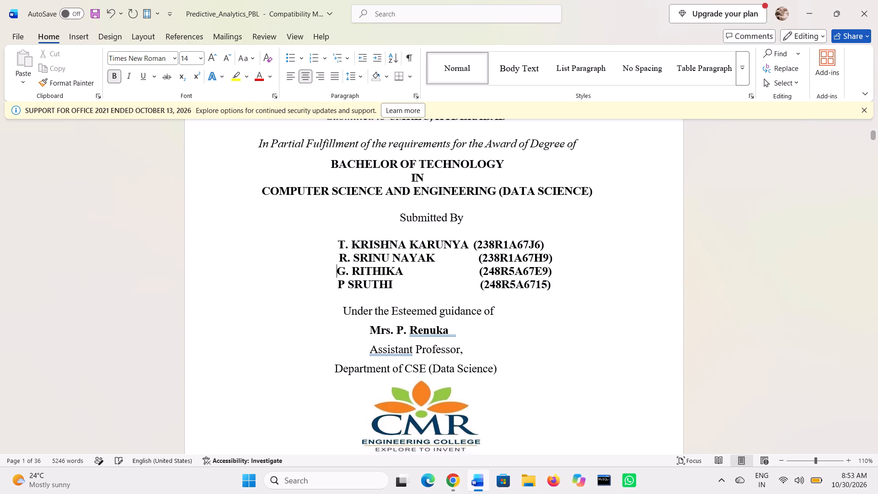
left_click(348, 285)
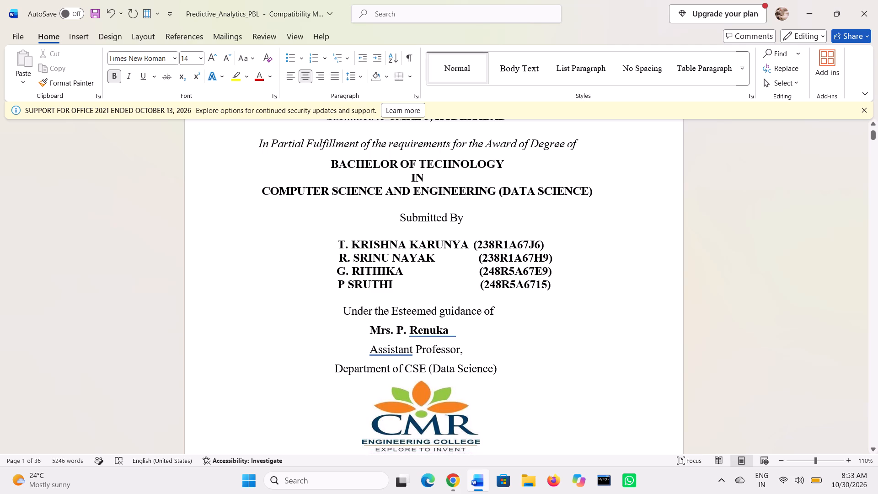
key("BackSpace")
type(".")
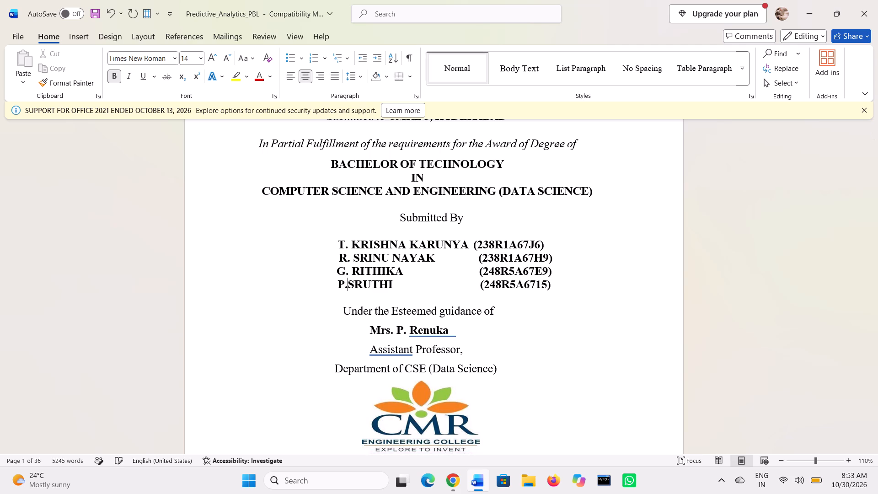
key("space")
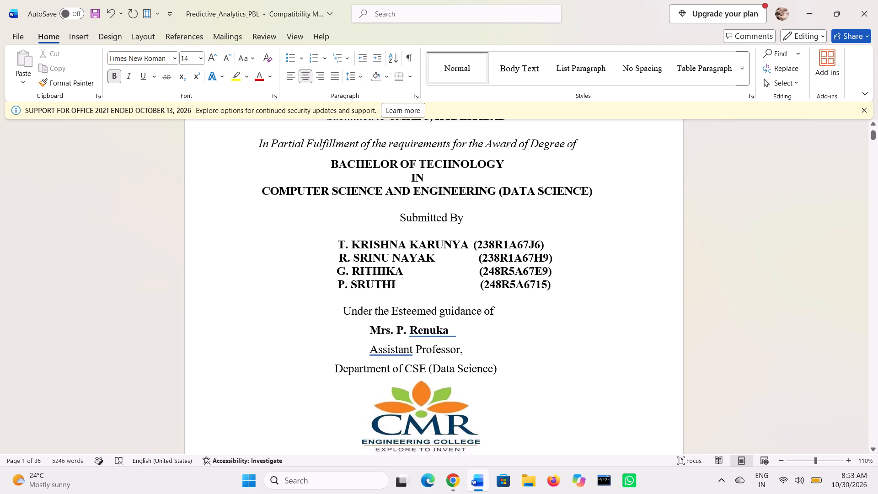
Add five spaces before the first student's roll number to shift it toward the column of roll numbers below.
left_click(476, 247)
key("Left")
key("space")
key("space")
key("space")
key("space")
key("space")
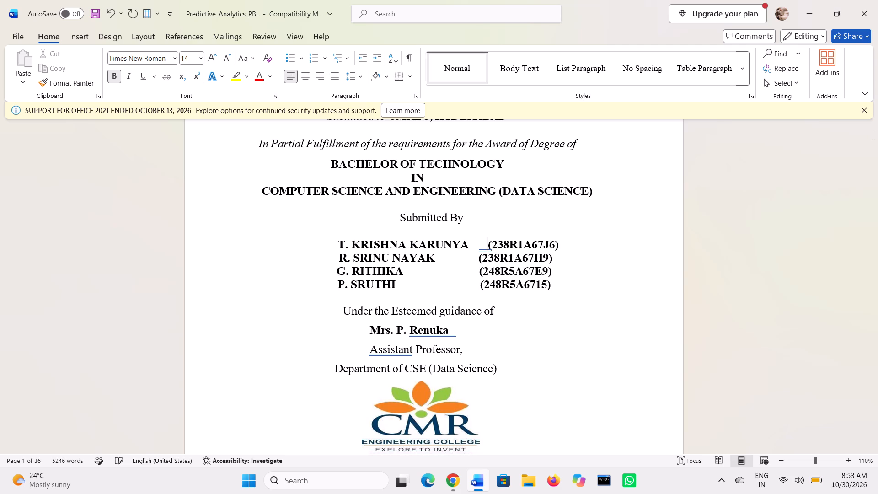
Add five spaces before the second and third students' roll numbers to shift them toward the first student's roll number.
left_click(334, 245)
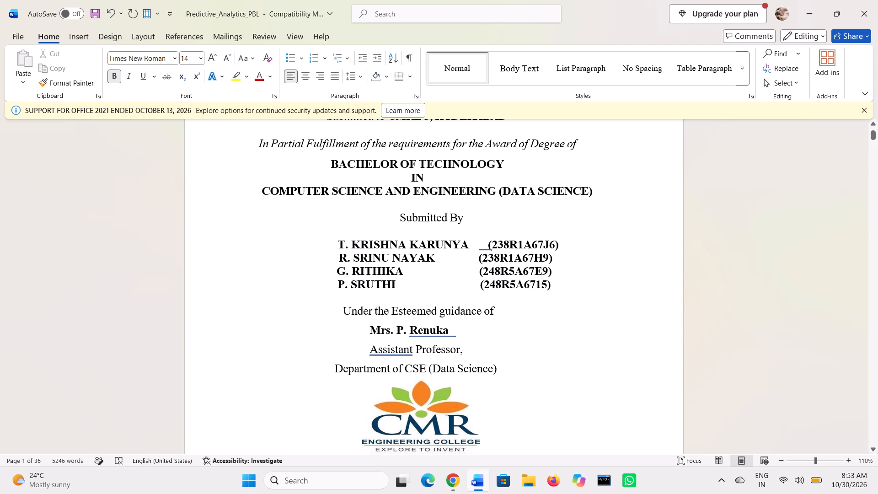
left_click(477, 259)
key("space")
key("space")
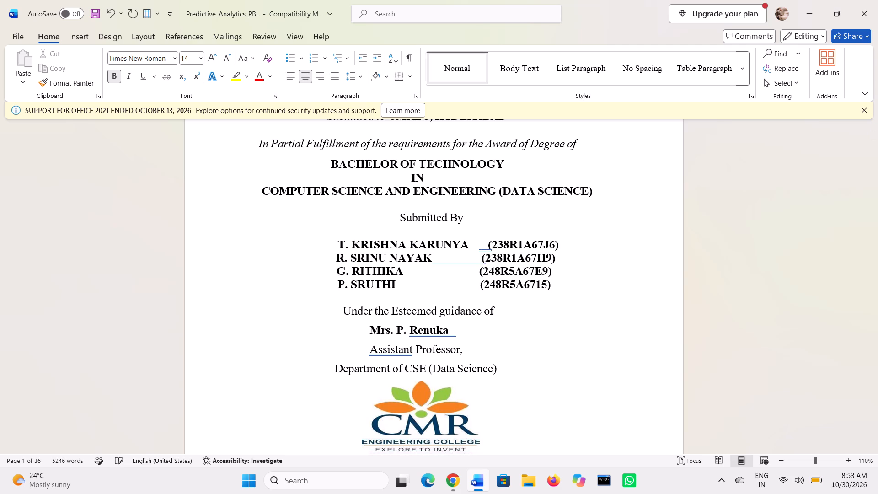
key("space")
key("space")
key("space")
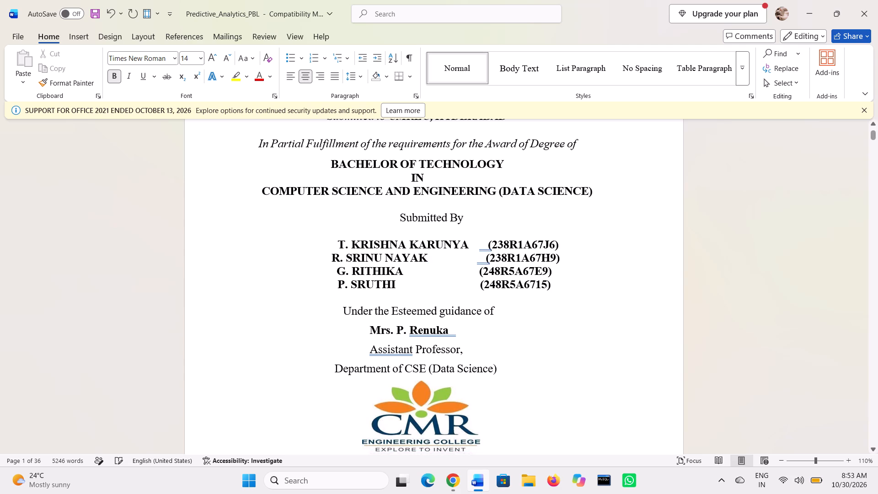
left_click(477, 272)
key("space")
key("space")
key("space")
key("space")
key("space")
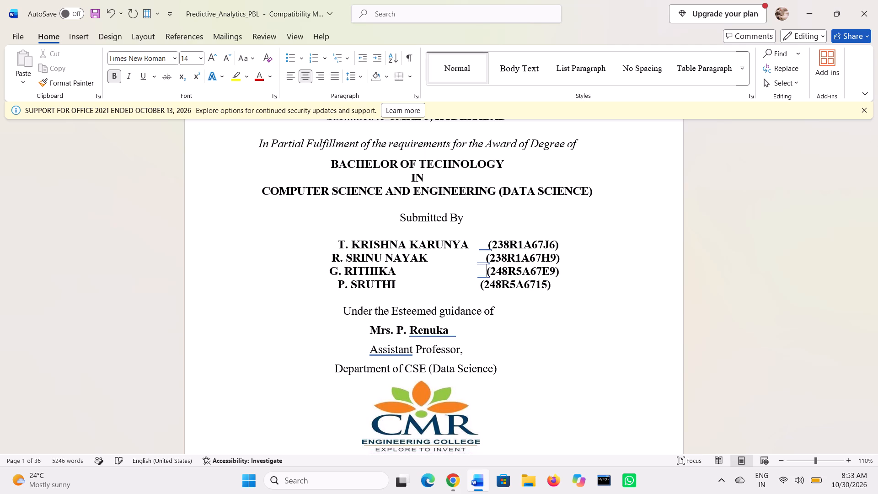
Delete the opening parenthesis before all four students' roll numbers on the title page.
left_click(488, 256)
key("space")
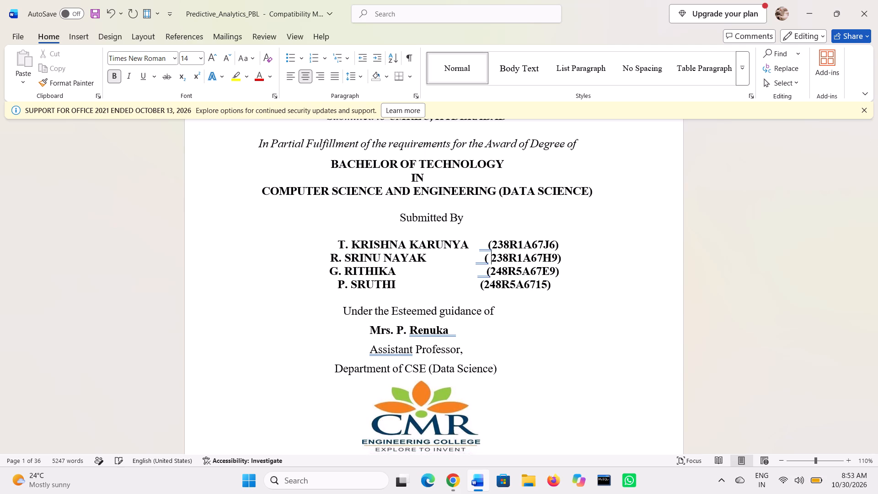
key("BackSpace")
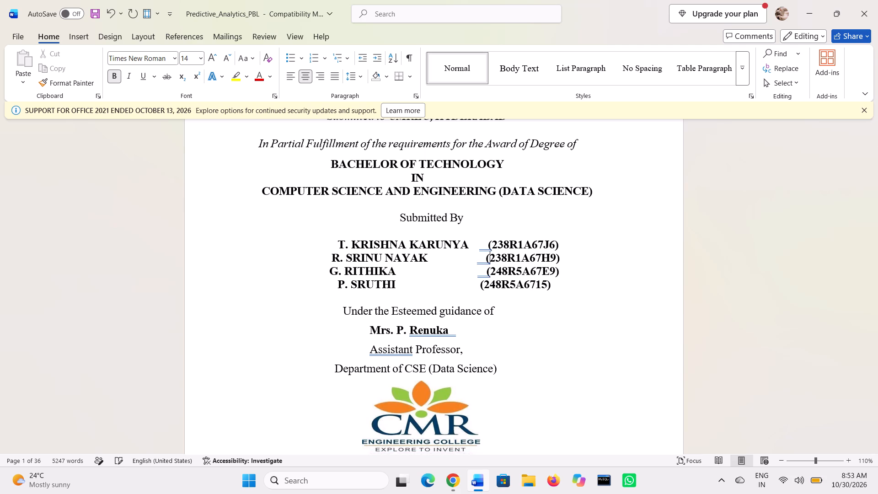
key("BackSpace")
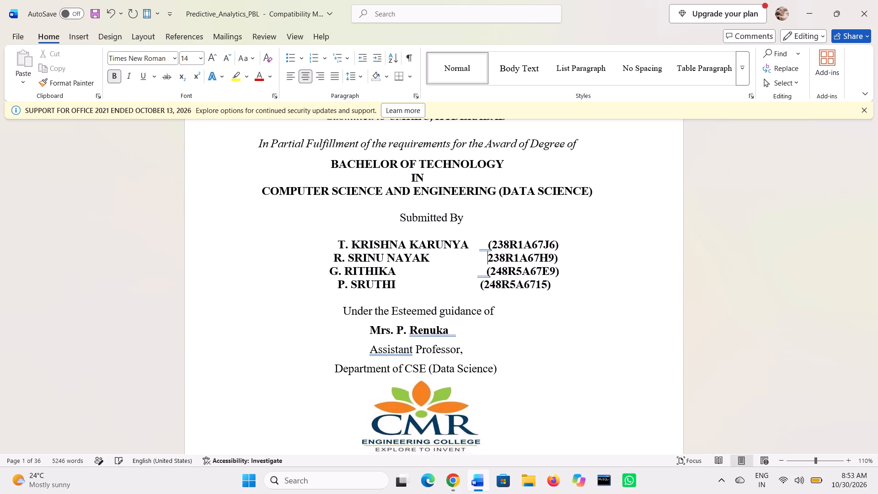
left_click(492, 244)
key("BackSpace")
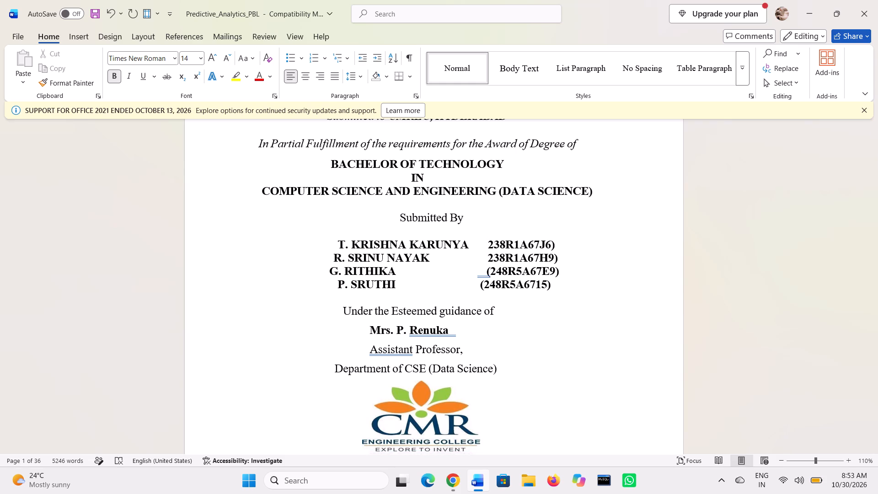
left_click(492, 269)
key("BackSpace")
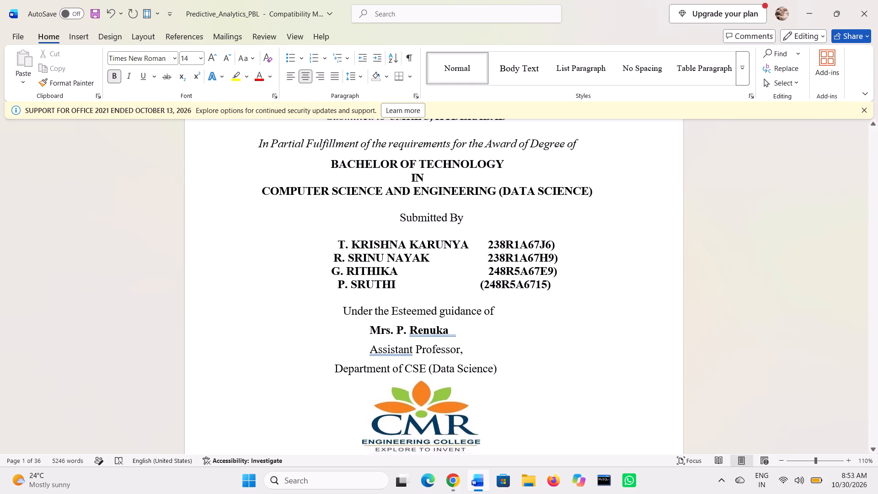
left_click(485, 285)
key("BackSpace")
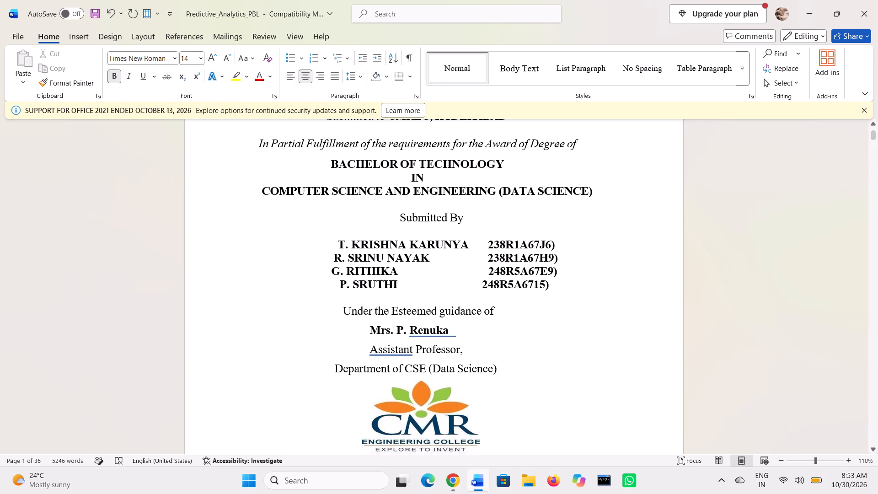
Delete the closing parenthesis after all four students' roll numbers on the title page.
left_click(555, 242)
key("BackSpace")
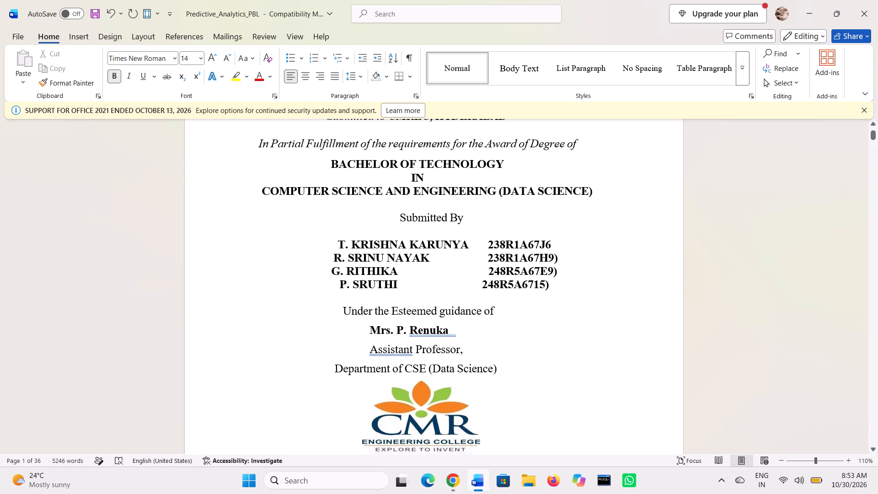
left_click(559, 257)
key("BackSpace")
left_click(561, 266)
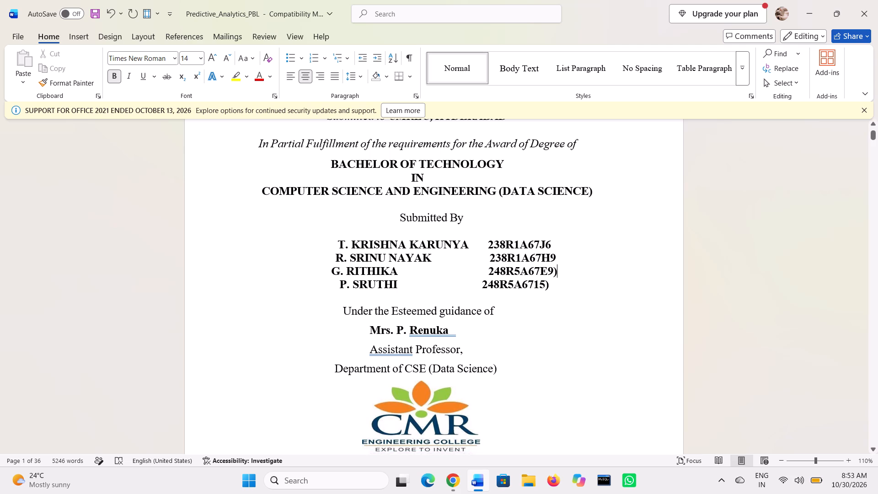
key("BackSpace")
left_click(557, 278)
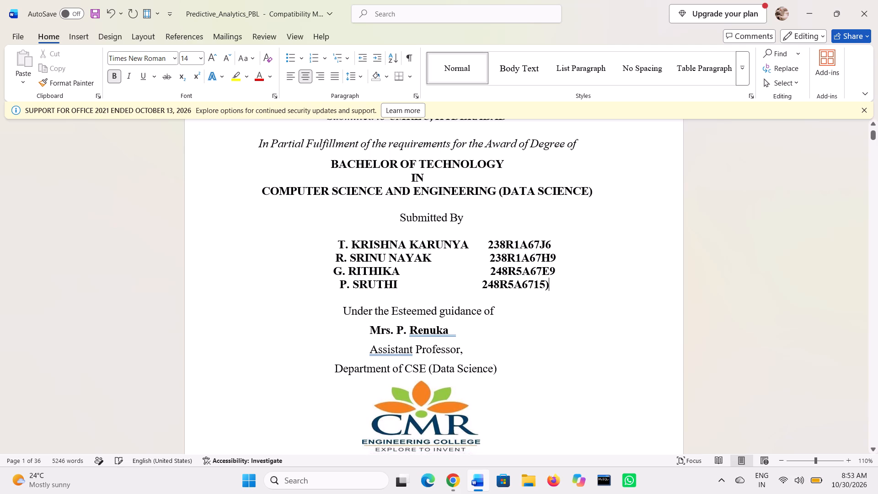
key("BackSpace")
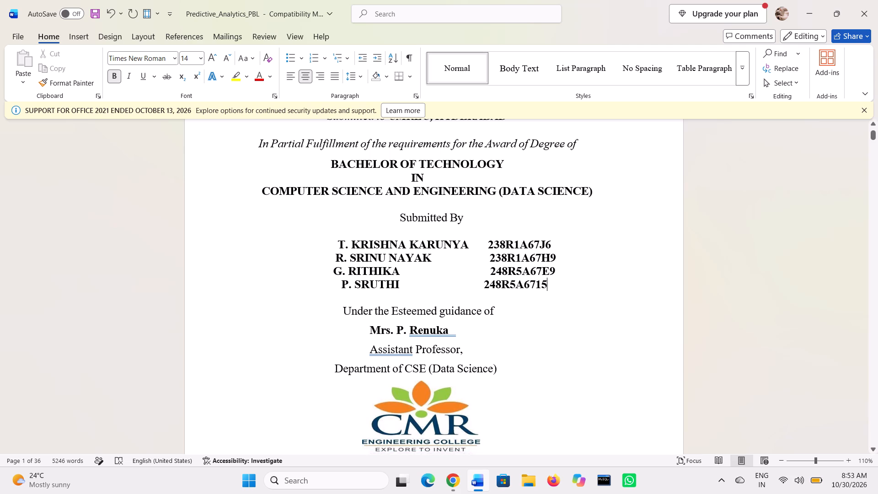
Center-align the four student name and roll number lines on the title page.
left_click_drag(335, 244, 533, 291)
left_click(373, 239)
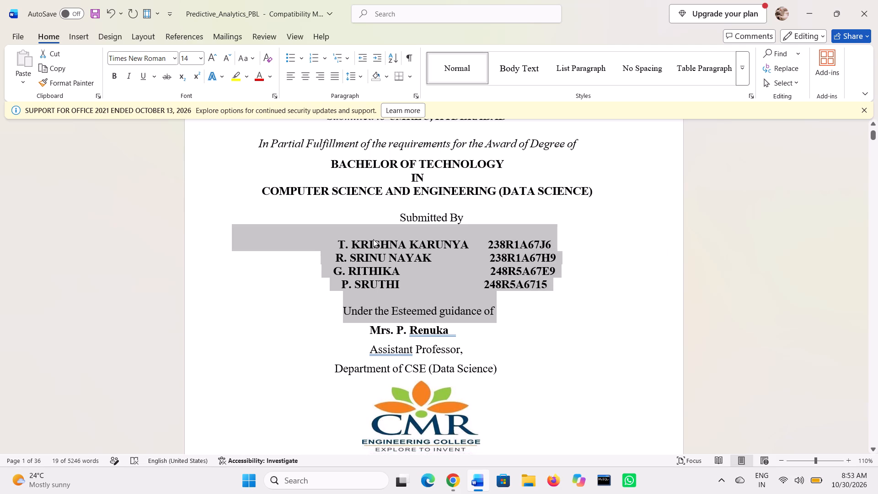
left_click_drag(332, 244, 540, 288)
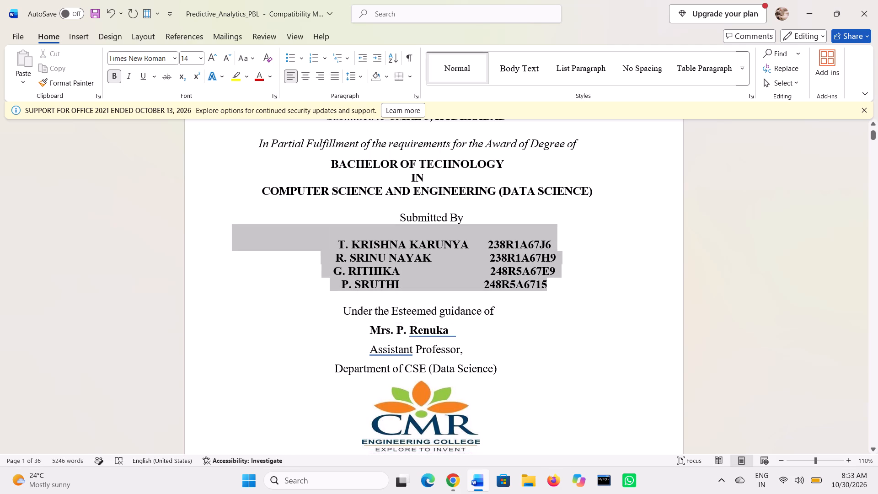
left_click_drag(540, 288, 540, 286)
left_click(305, 74)
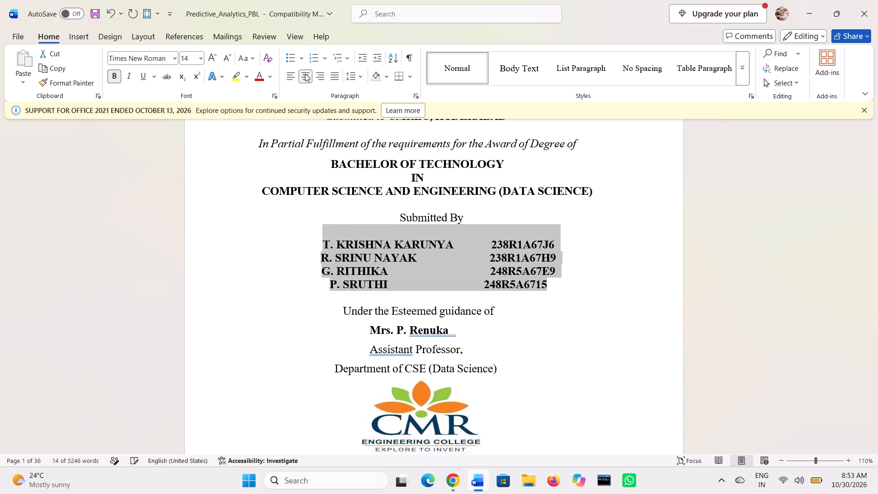
left_click(341, 236)
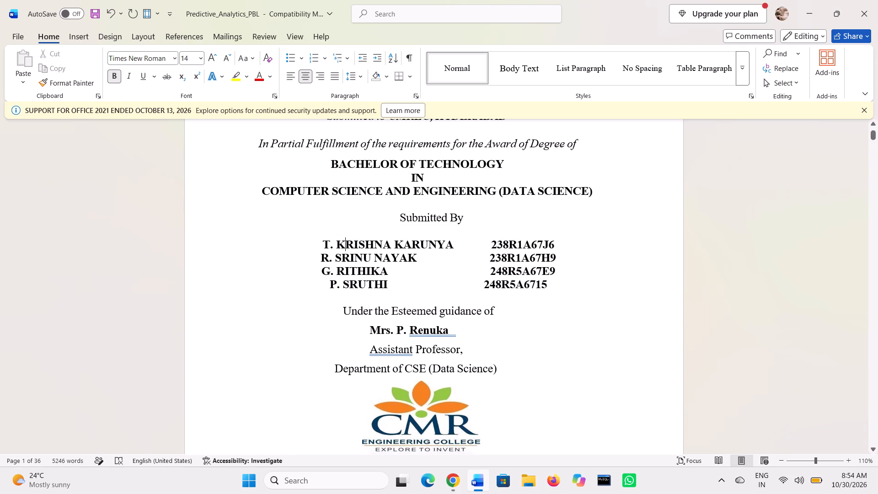
Add four spaces before the fourth student's roll number so that line matches the columns above.
left_click(483, 285)
key("space")
key("space")
key("space")
key("space")
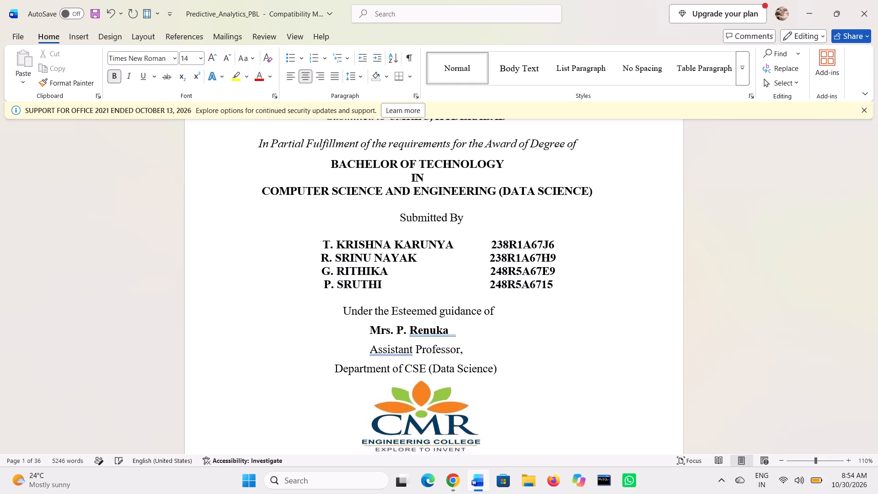
Insert one leading space before the second and third student names to line them up with the first name.
left_click(321, 261)
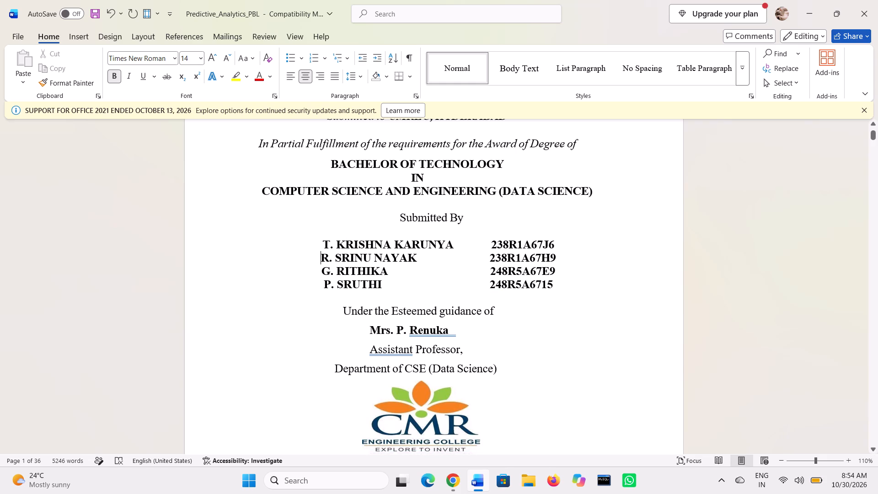
key("space")
left_click(321, 271)
key("space")
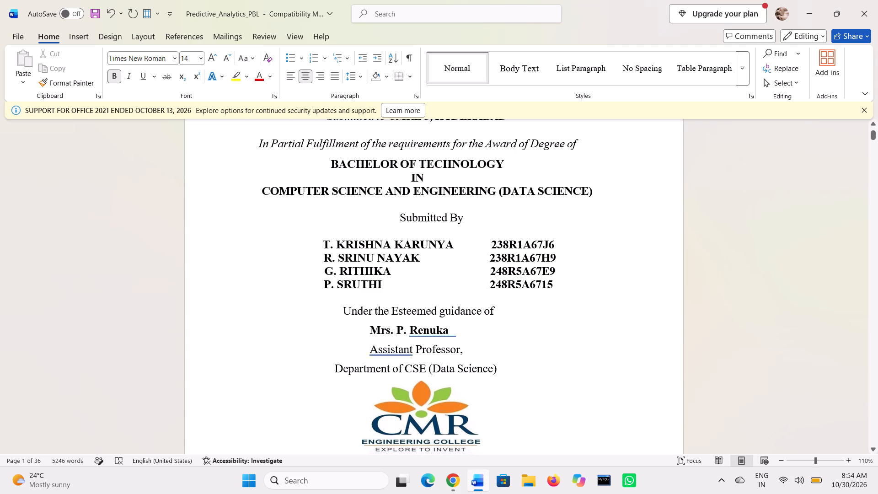
Review the rest of the title page and the student list on the certificate page.
scroll(486, 235, "down", 1)
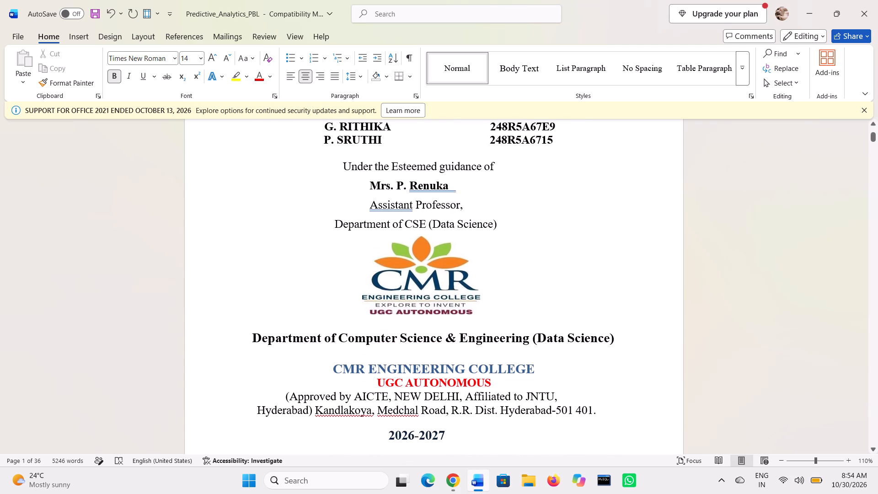
scroll(460, 247, "down", 3)
scroll(460, 247, "up", 1, "ctrl")
scroll(460, 247, "down", 1, "ctrl")
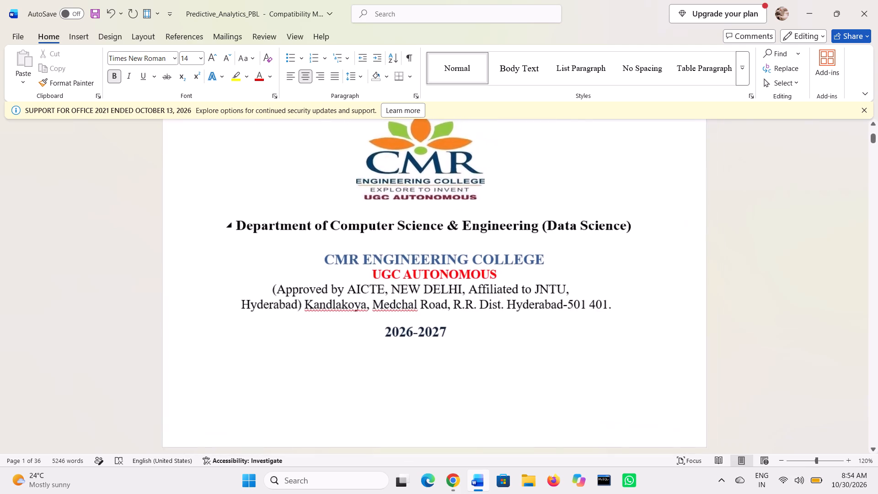
scroll(460, 247, "down", 5)
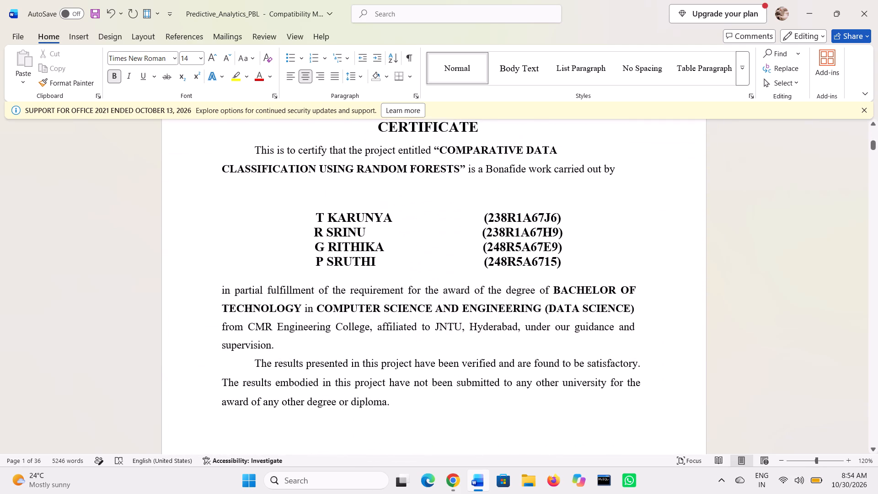
scroll(460, 247, "down", 1)
scroll(325, 199, "up", 3)
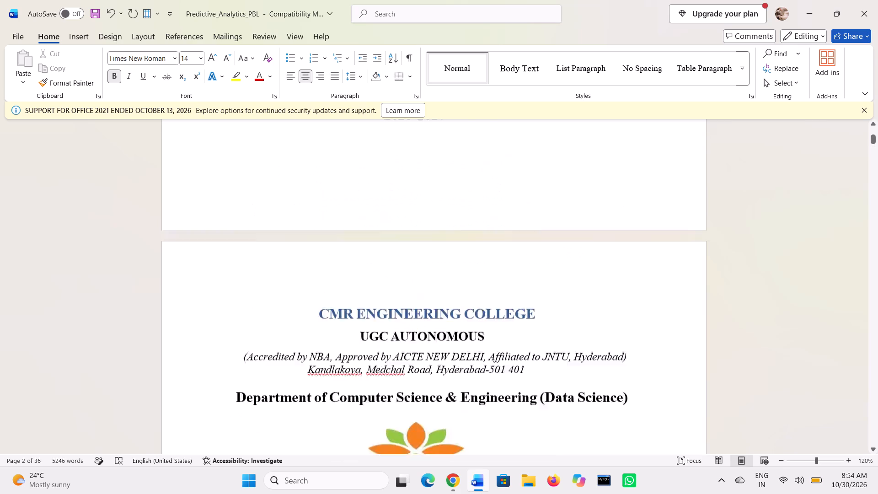
scroll(325, 199, "up", 3)
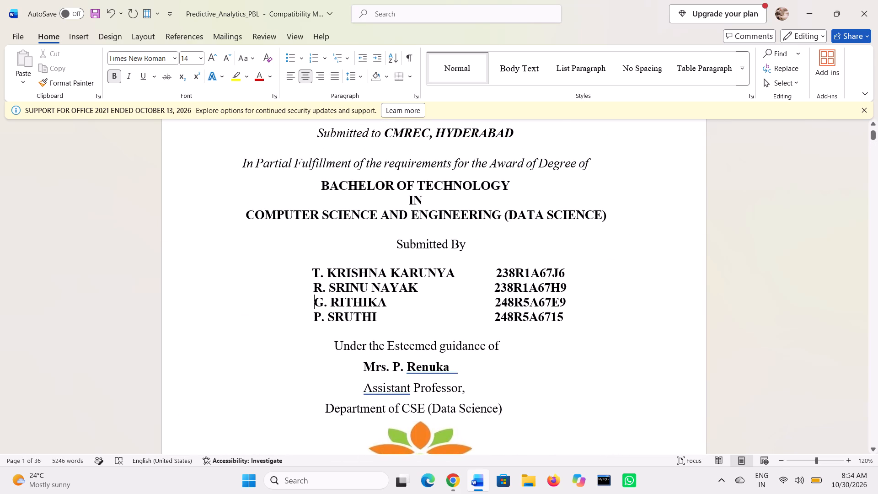
Copy the four student lines from the title page and paste them over the student list on the certificate page.
left_click_drag(311, 272, 551, 317)
key("ctrl+c")
scroll(551, 317, "down", 3)
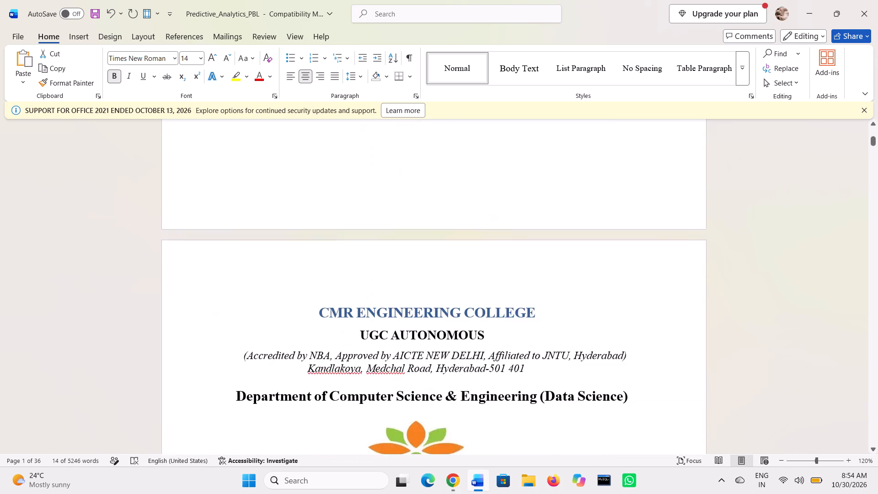
scroll(551, 317, "down", 3)
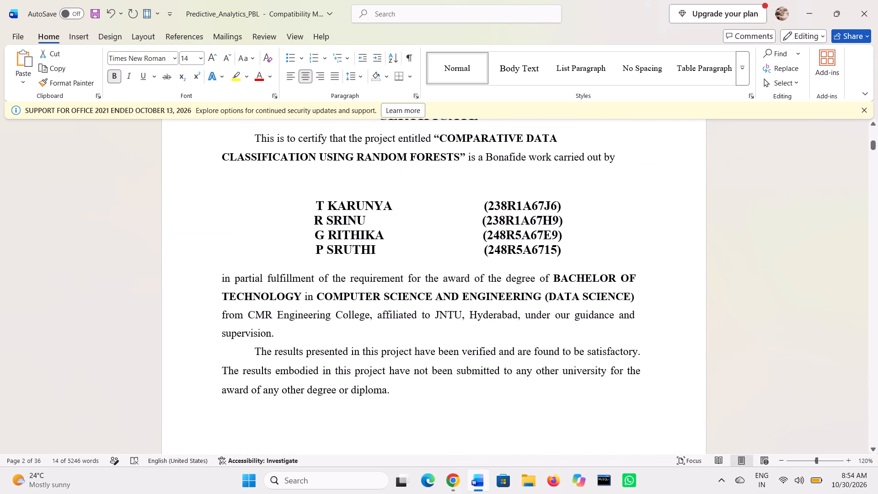
left_click_drag(311, 201, 573, 263)
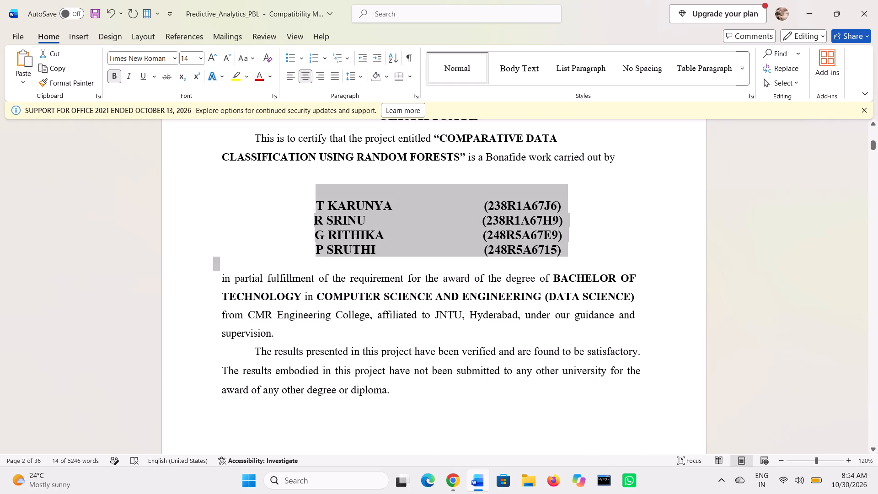
left_click_drag(573, 263, 567, 251)
key("ctrl+v")
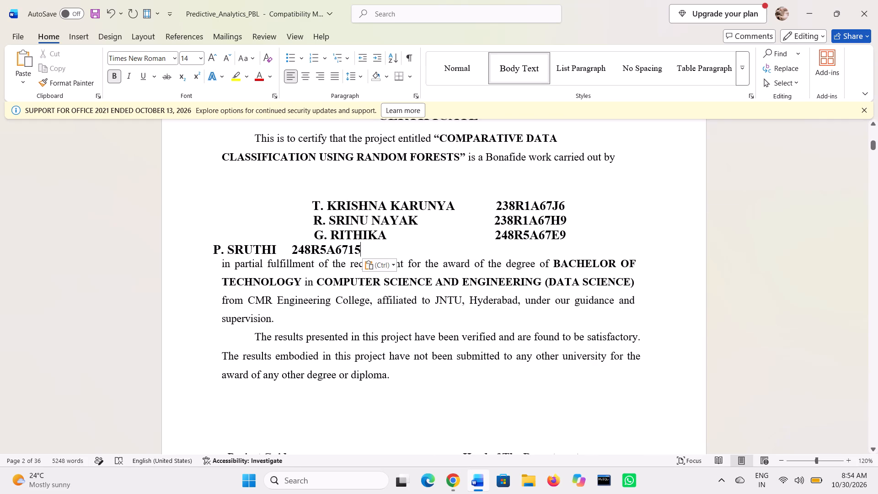
Insert 22 leading spaces before the fourth student's name on the certificate page to align it with the names above.
left_click(208, 248)
key("space")
key("space")
key("space")
key("space")
key("space")
key("space")
key("space")
key("space")
key("space")
key("space")
key("space")
key("space")
key("space")
key("space")
key("space")
key("space")
key("space")
key("space")
key("space")
key("space")
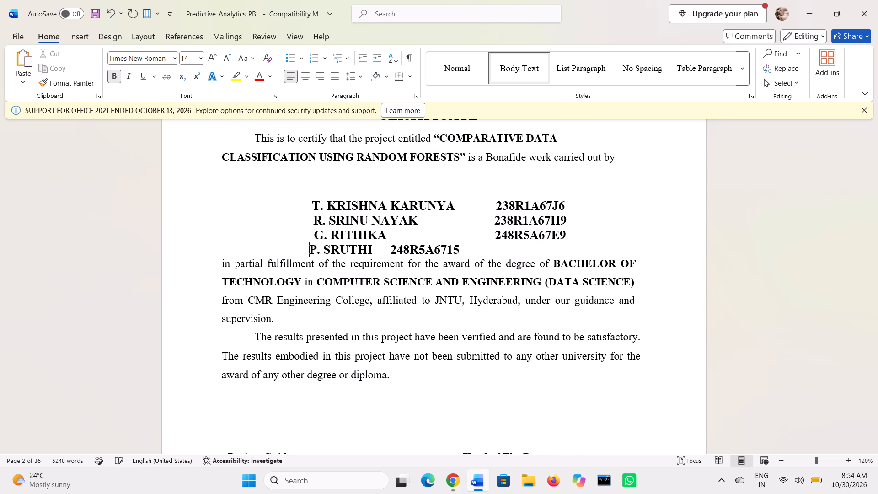
key("space")
key("space")
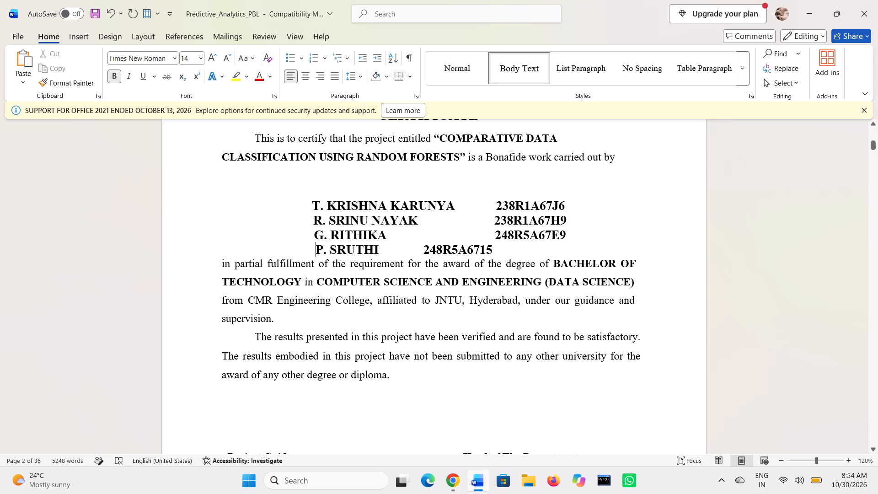
Insert 22 spaces before the fourth student's roll number on the certificate page to align it with the roll numbers above.
left_click(423, 249)
key("space")
key("space")
key("space")
key("space")
key("space")
key("space")
key("space")
key("space")
key("space")
key("space")
key("space")
key("space")
key("space")
key("space")
key("space")
key("space")
key("space")
key("space")
key("space")
key("space")
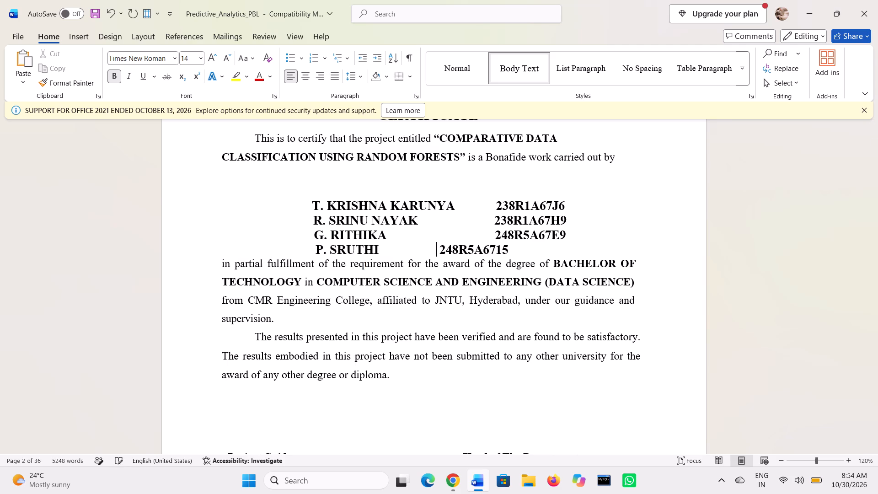
key("space")
key("space")
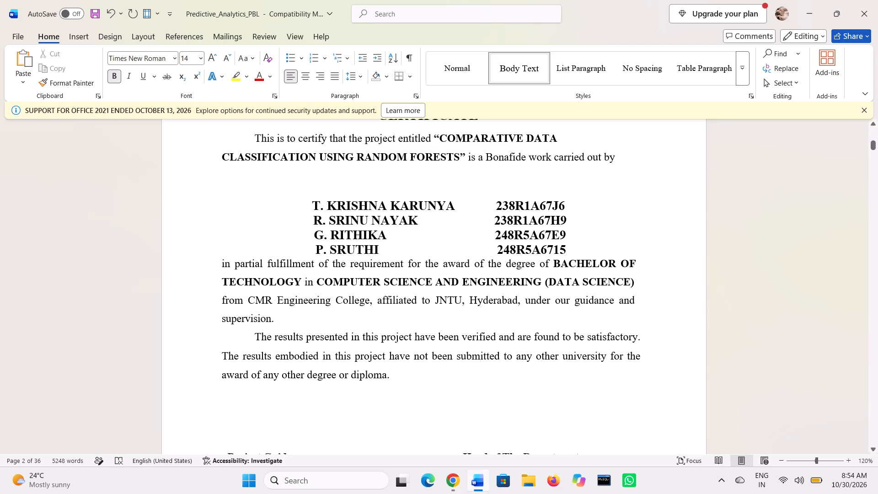
Remove one space before the fourth student's roll number and add a line break after that line.
key("BackSpace")
left_click(591, 244)
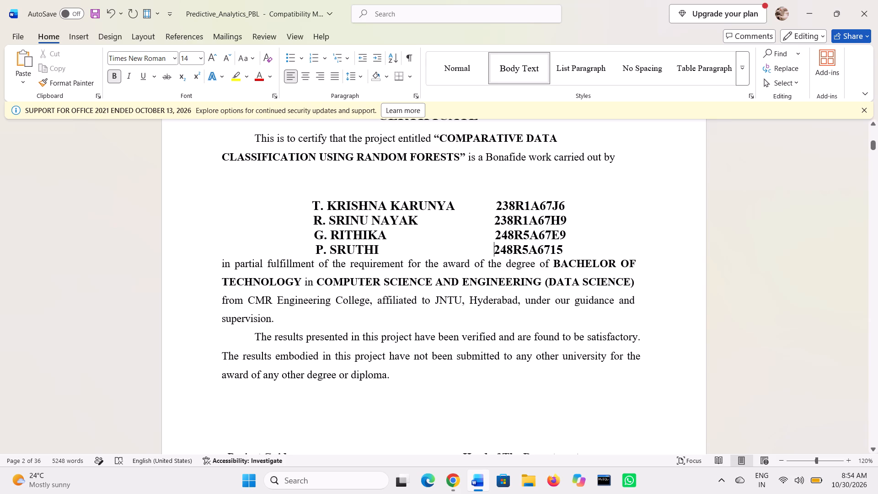
key("Return")
Insert 16 spaces before "Head of The Department" in the certificate page's signature block.
scroll(591, 244, "down", 1)
scroll(591, 244, "up", 1)
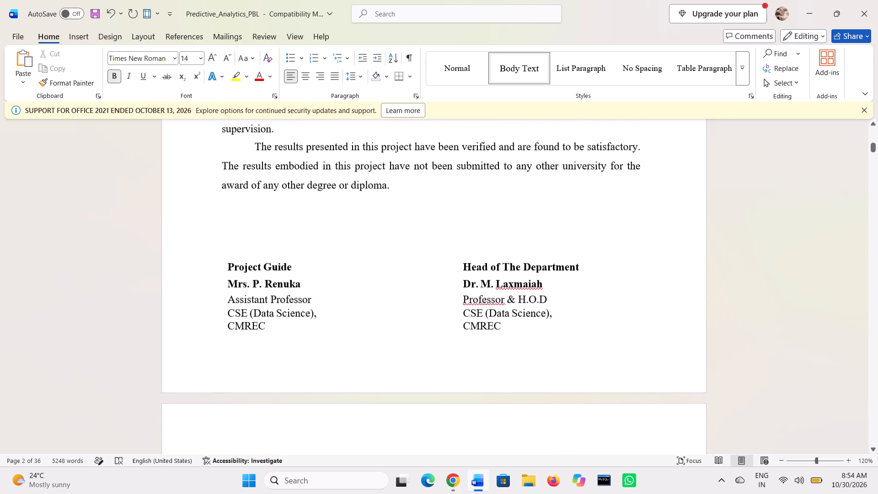
scroll(591, 244, "up", 1)
left_click(461, 307)
key("space")
key("space")
key("space")
key("space")
key("space")
key("space")
key("space")
key("space")
key("space")
key("space")
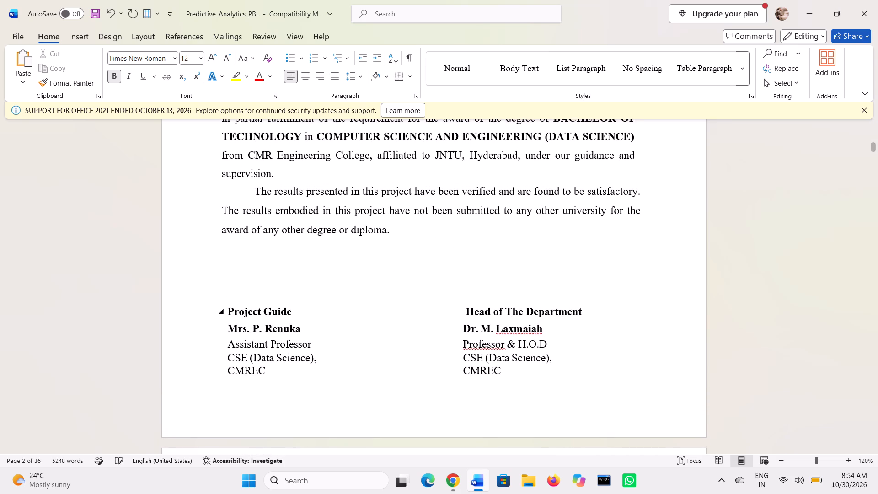
key("space")
key("space")
key("space")
key("space")
key("space")
key("space")
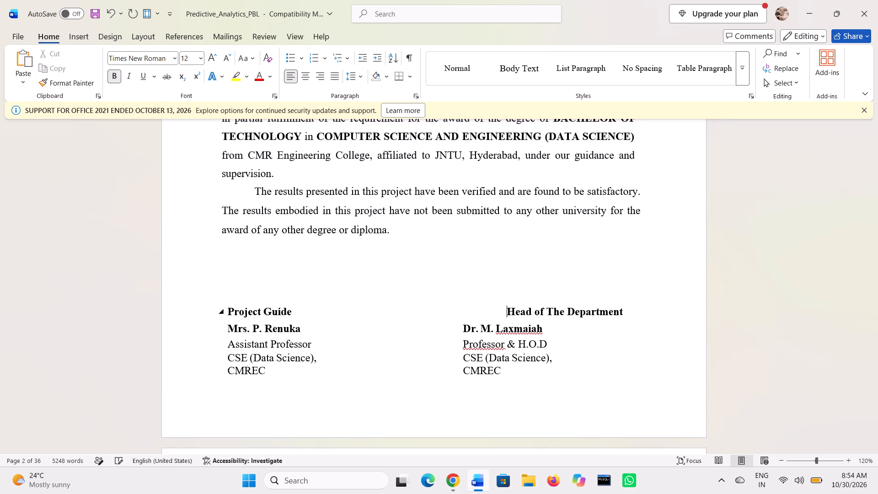
Indent the department head's name with one tab and 11 spaces to align it under the "Head of The Department" heading.
left_click(463, 328)
key("Tab")
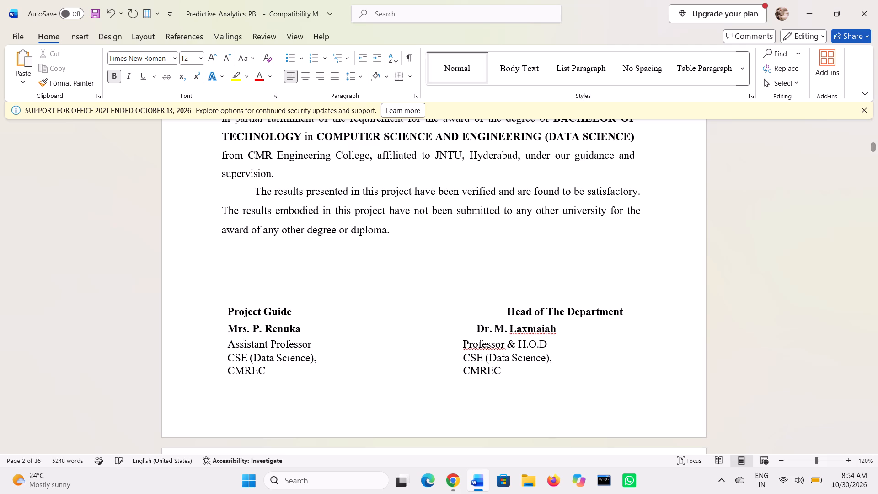
key("Tab")
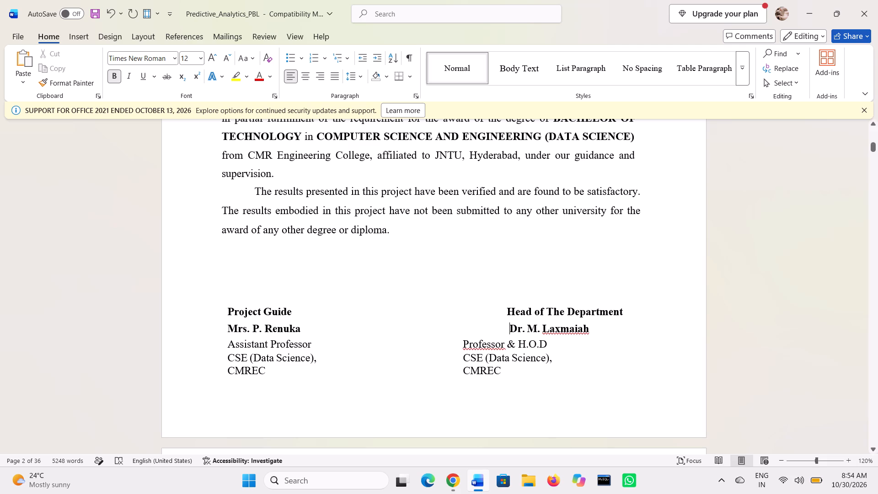
key("BackSpace")
key("space")
key("space")
key("space")
key("space")
key("space")
key("space")
key("space")
key("space")
key("space")
key("space")
key("space")
key("space")
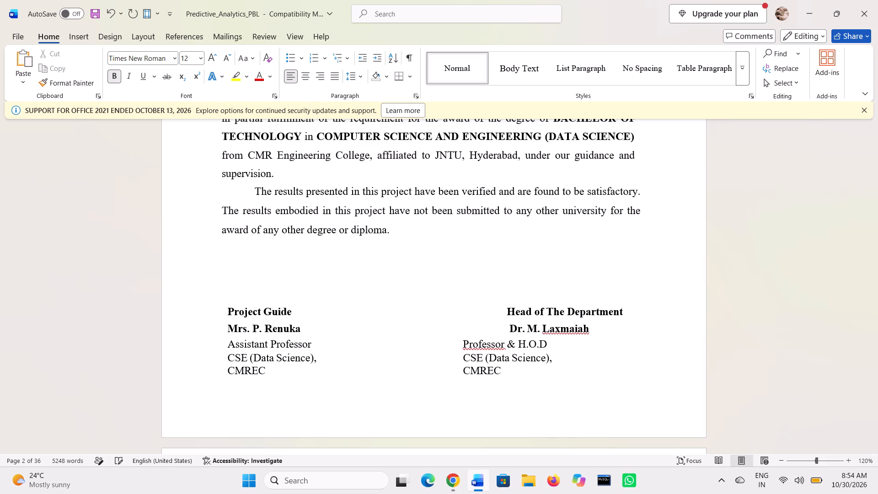
key("BackSpace")
Insert 16 spaces before "Professor & H.O.D" to align it under the department head's name.
left_click(465, 342)
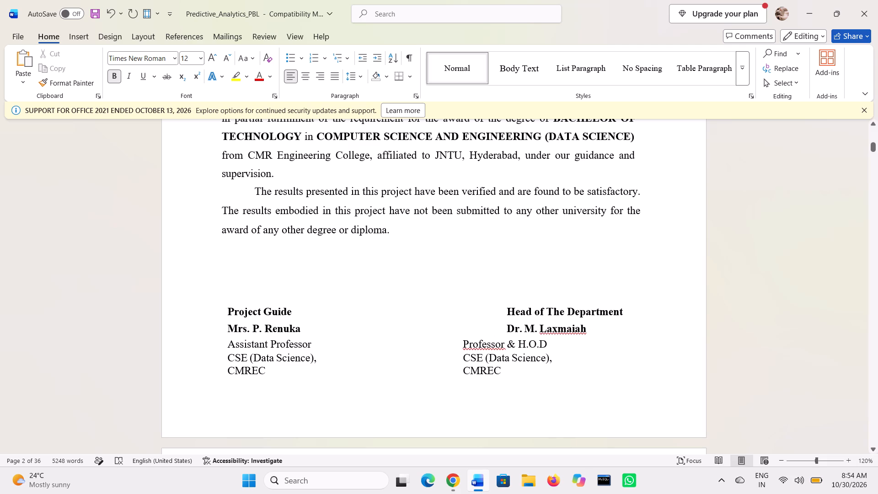
key("space")
key("space")
key("space")
key("space")
key("space")
key("space")
key("space")
key("space")
key("space")
key("space")
key("space")
key("space")
key("space")
key("space")
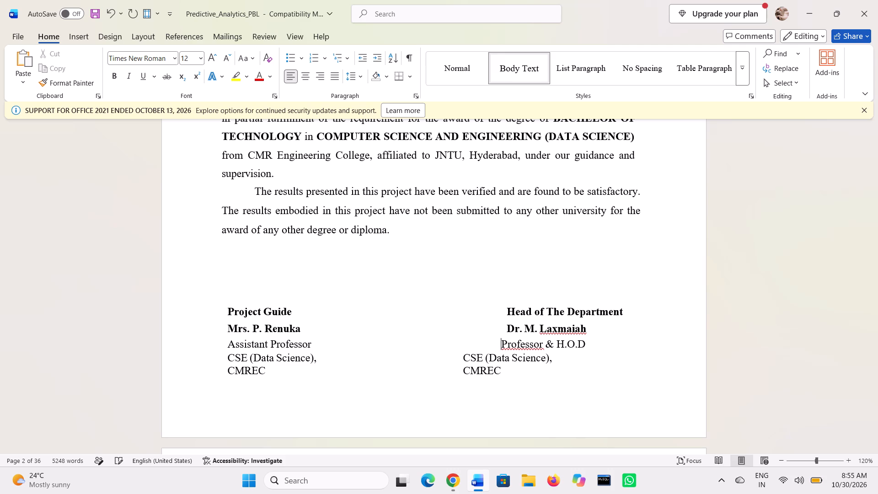
key("space")
key("space")
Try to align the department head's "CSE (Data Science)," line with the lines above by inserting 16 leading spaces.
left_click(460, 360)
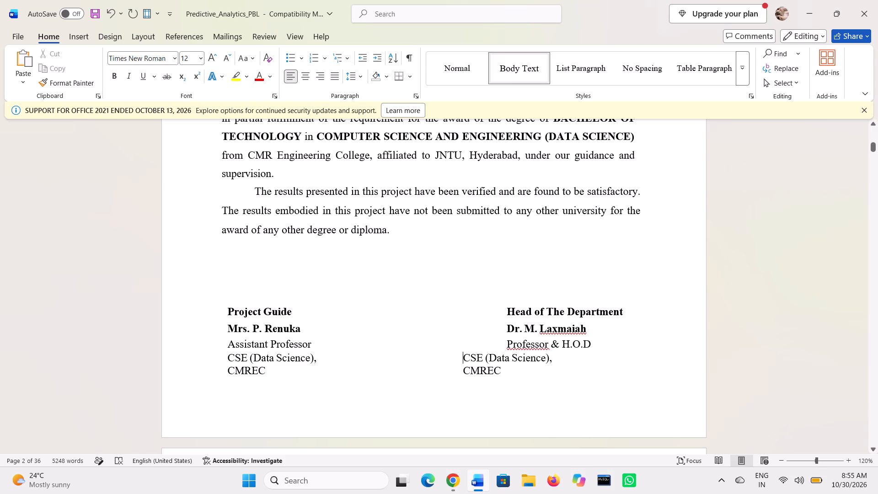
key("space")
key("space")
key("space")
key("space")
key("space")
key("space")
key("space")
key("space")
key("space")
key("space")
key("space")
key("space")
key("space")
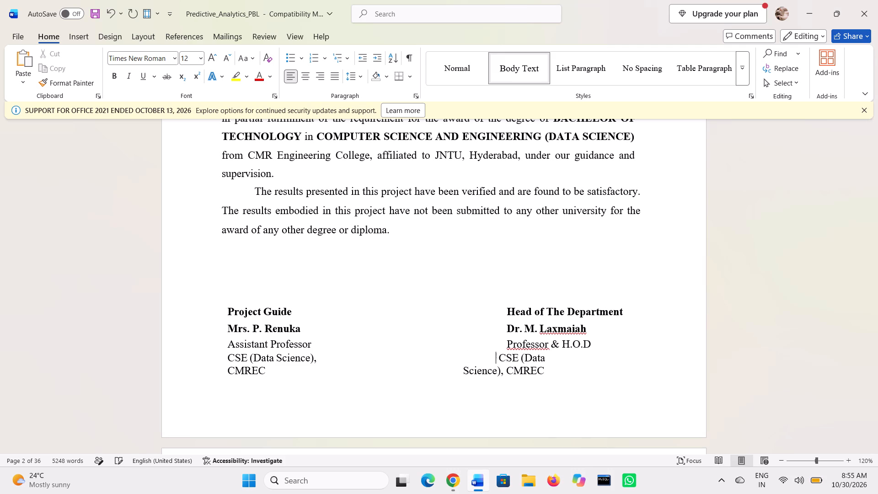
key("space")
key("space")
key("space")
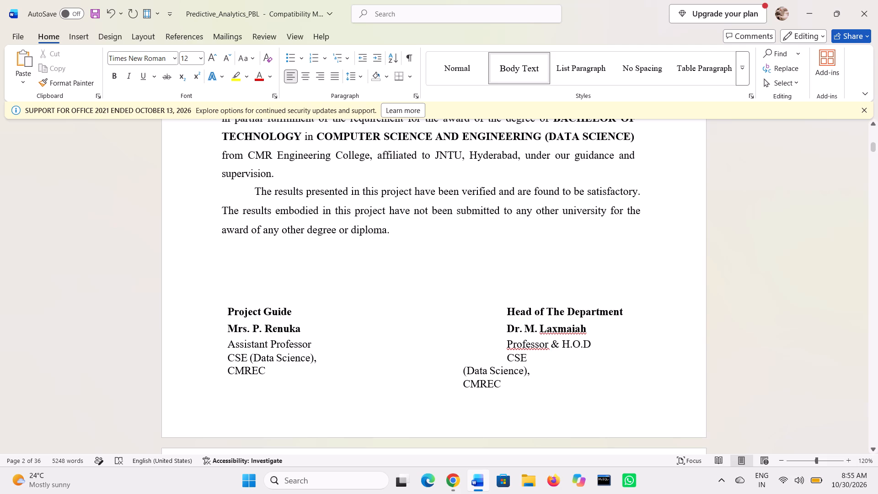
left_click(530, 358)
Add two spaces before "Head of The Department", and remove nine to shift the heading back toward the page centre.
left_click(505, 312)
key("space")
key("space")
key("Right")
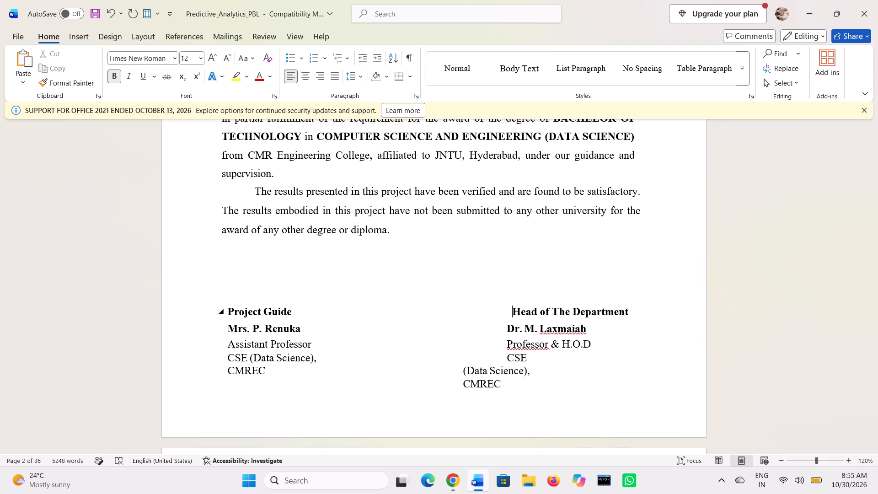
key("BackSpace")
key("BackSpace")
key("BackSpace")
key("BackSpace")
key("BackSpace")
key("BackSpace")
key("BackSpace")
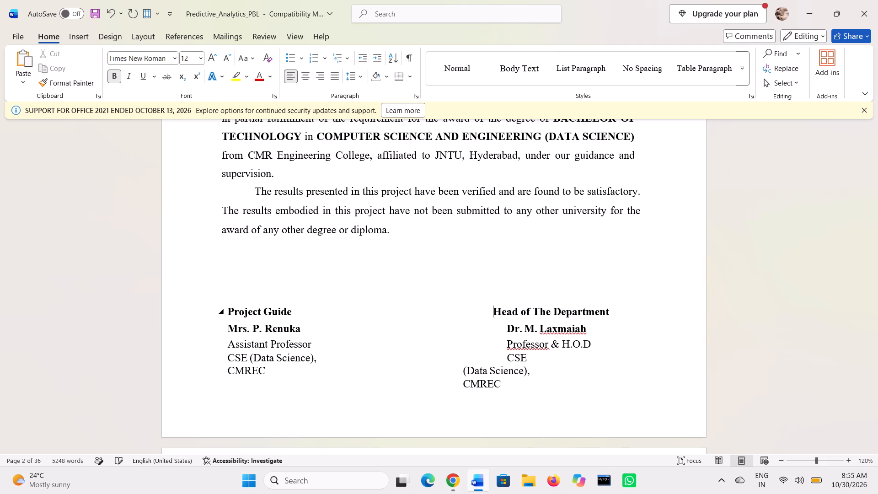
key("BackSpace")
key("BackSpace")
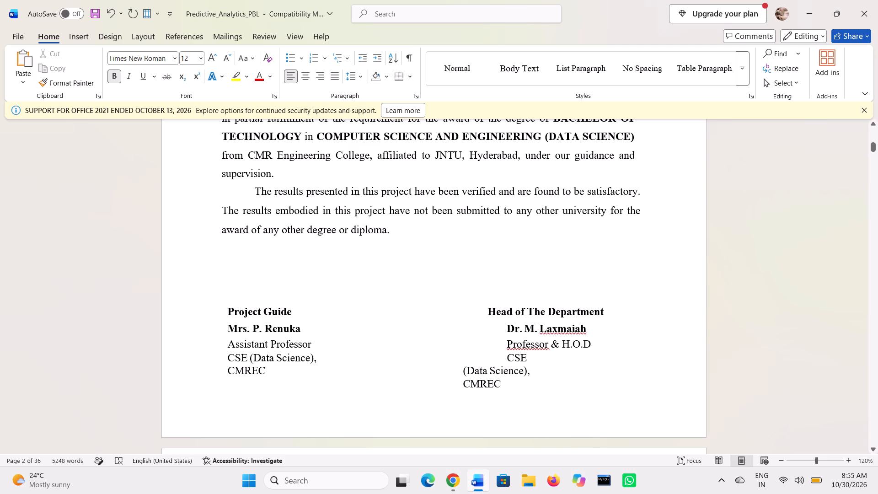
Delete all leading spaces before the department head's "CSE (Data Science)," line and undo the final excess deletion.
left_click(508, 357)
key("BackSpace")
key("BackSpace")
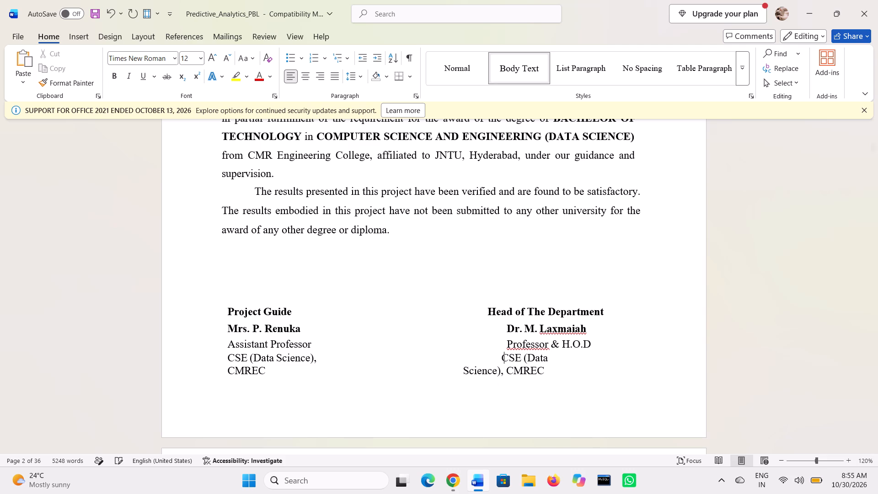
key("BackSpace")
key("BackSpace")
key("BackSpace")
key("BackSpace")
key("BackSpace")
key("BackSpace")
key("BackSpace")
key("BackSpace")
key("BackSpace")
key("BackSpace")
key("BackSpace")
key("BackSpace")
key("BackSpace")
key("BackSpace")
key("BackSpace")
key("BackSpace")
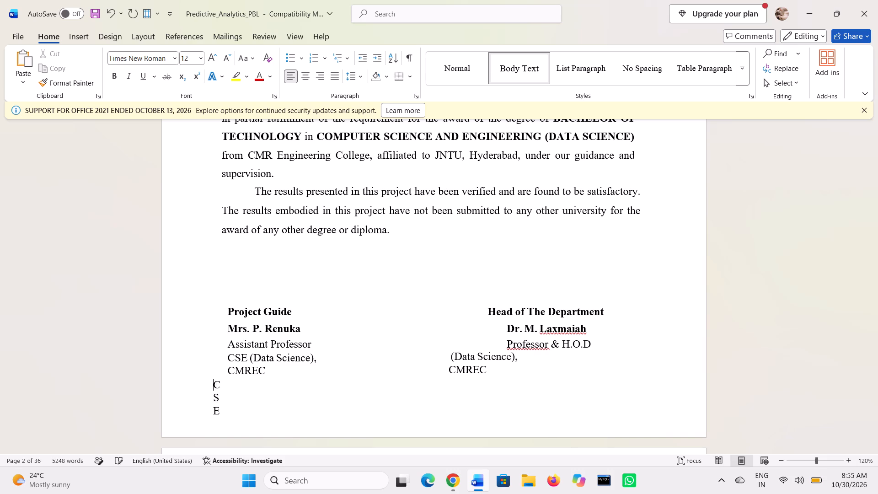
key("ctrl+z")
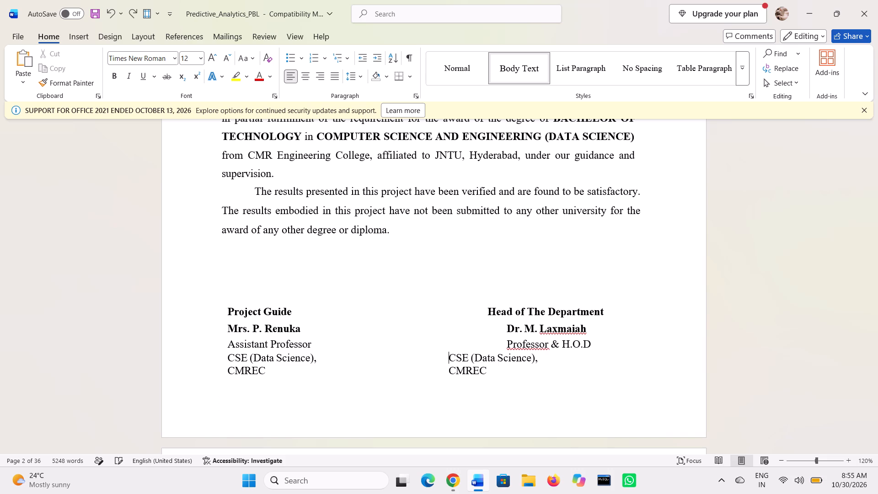
Copy the department head's "CSE (Data Science), CMREC" lines and delete them from the signature block.
left_click_drag(450, 355, 474, 372)
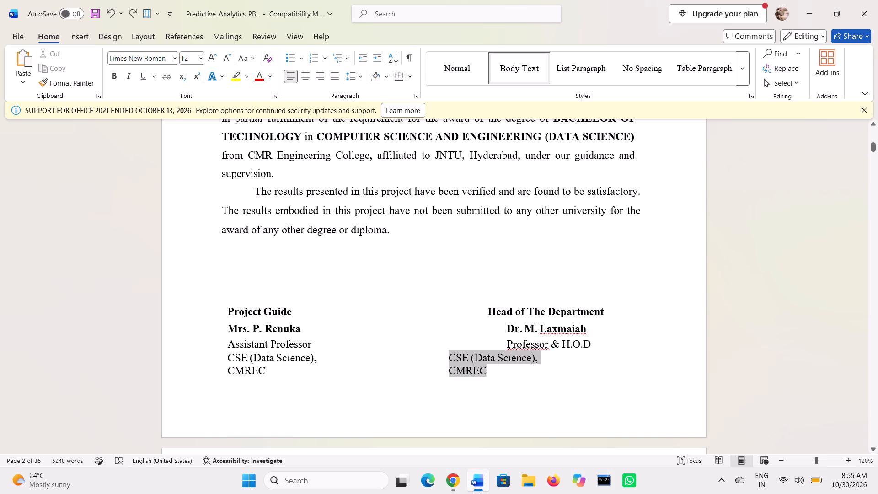
left_click_drag(474, 372, 479, 373)
key("ctrl+c")
key("BackSpace")
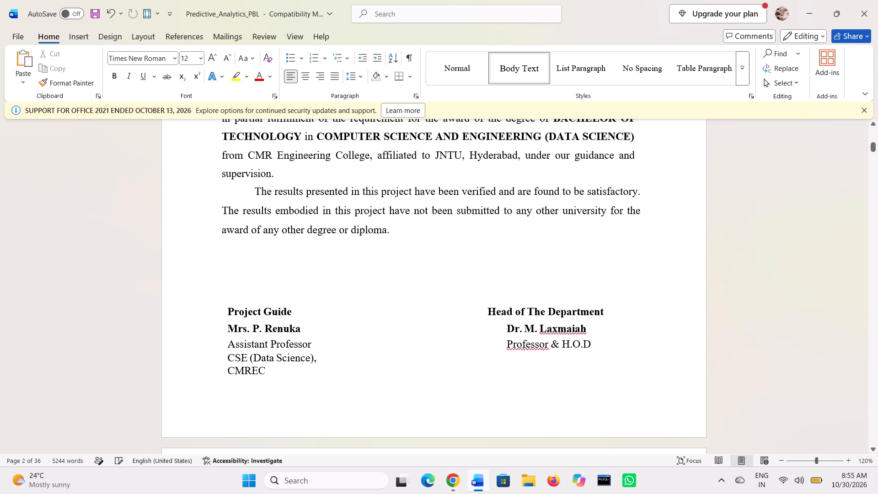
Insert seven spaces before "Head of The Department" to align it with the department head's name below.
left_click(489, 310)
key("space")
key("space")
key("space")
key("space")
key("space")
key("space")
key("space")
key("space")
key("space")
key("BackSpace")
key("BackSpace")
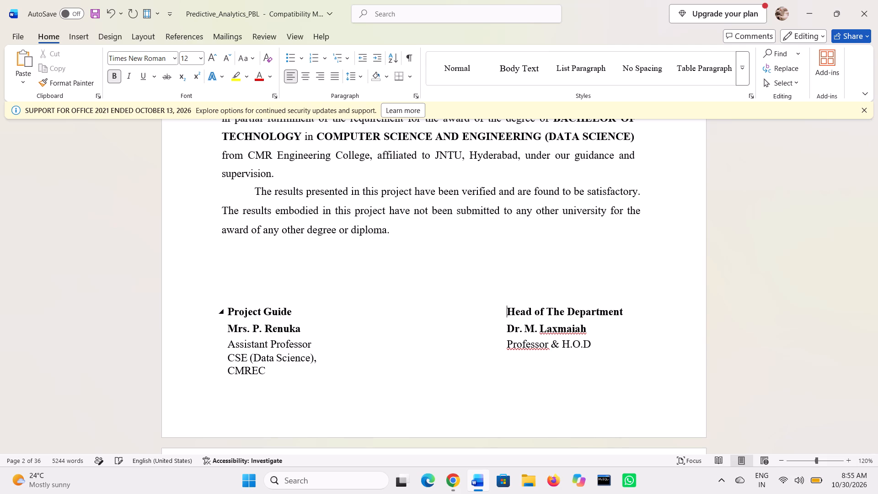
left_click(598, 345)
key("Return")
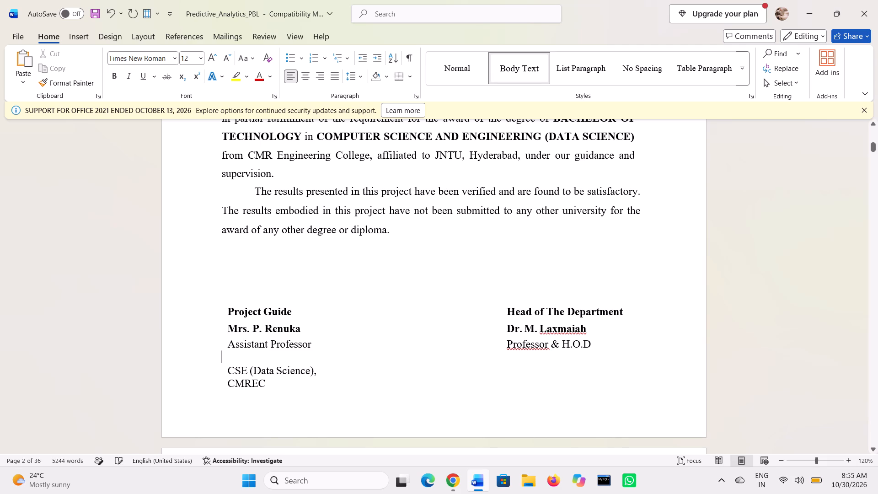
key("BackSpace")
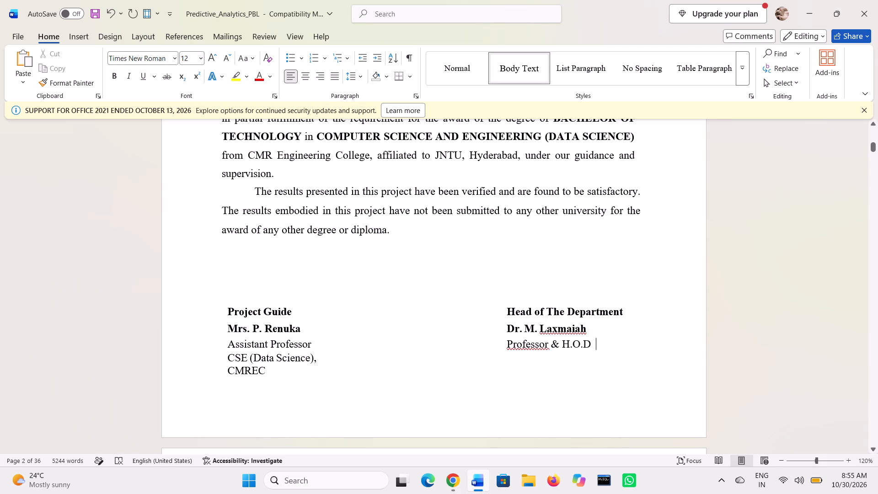
Insert four spaces after the Project Guide's "CSE (Data Science)," line.
left_click(345, 364)
key("space")
key("space")
key("space")
key("space")
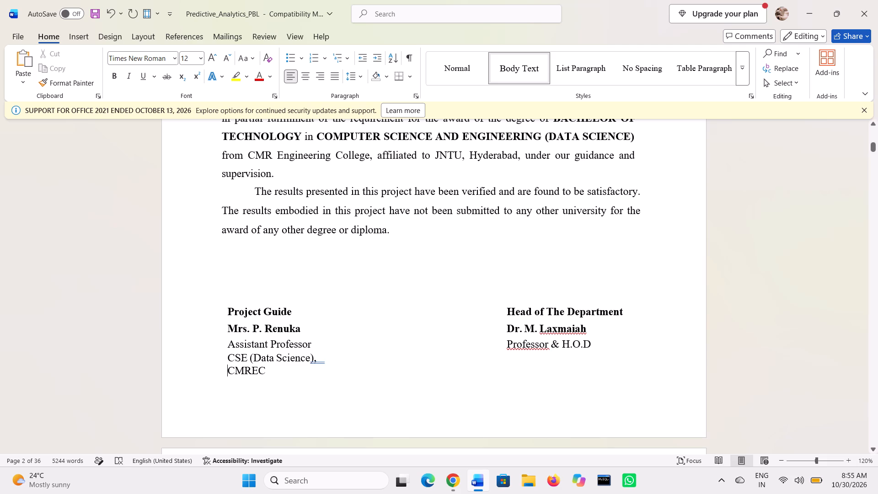
Paste the copied "CSE (Data Science), CMREC" text below the department head's title and move CMREC onto its own line.
double_click(506, 358)
left_click(506, 358)
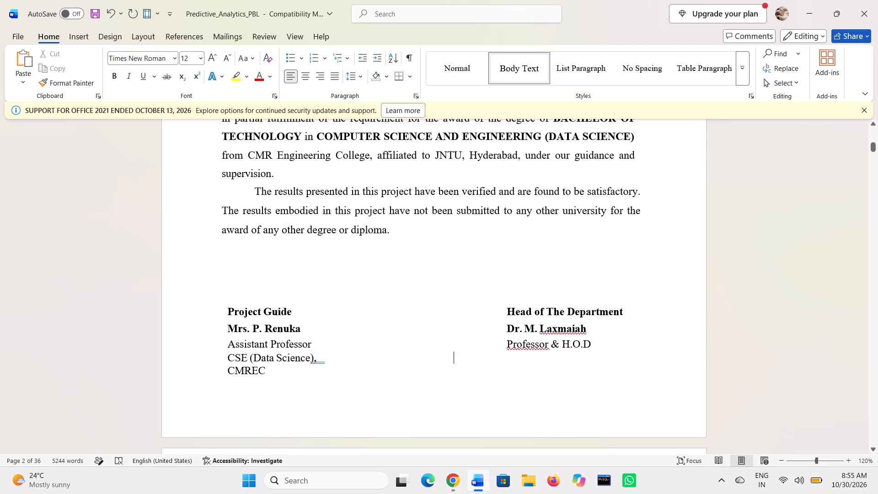
double_click(510, 358)
left_click(510, 362)
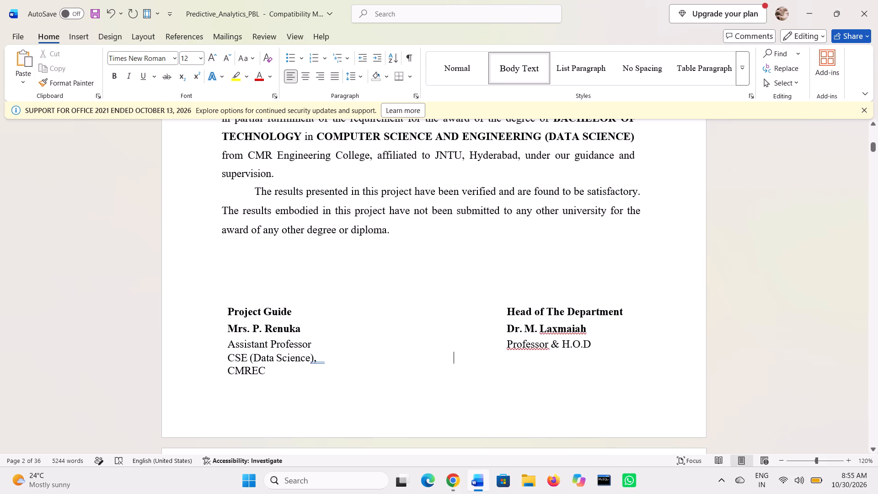
double_click(514, 360)
left_click(497, 363)
key("ctrl+v")
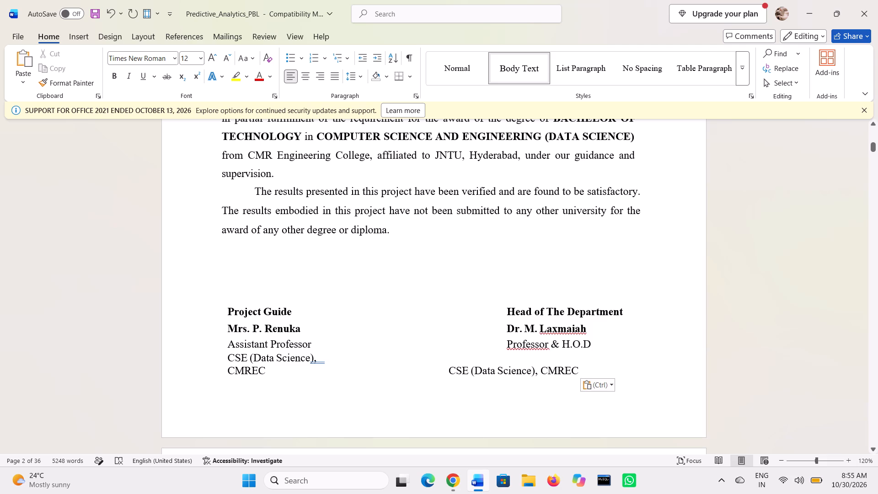
left_click(541, 370)
key("Return")
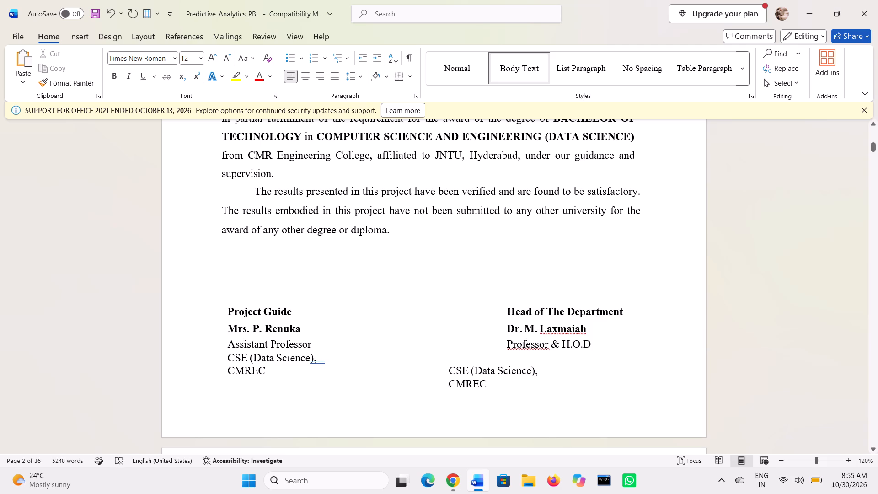
left_click(460, 356)
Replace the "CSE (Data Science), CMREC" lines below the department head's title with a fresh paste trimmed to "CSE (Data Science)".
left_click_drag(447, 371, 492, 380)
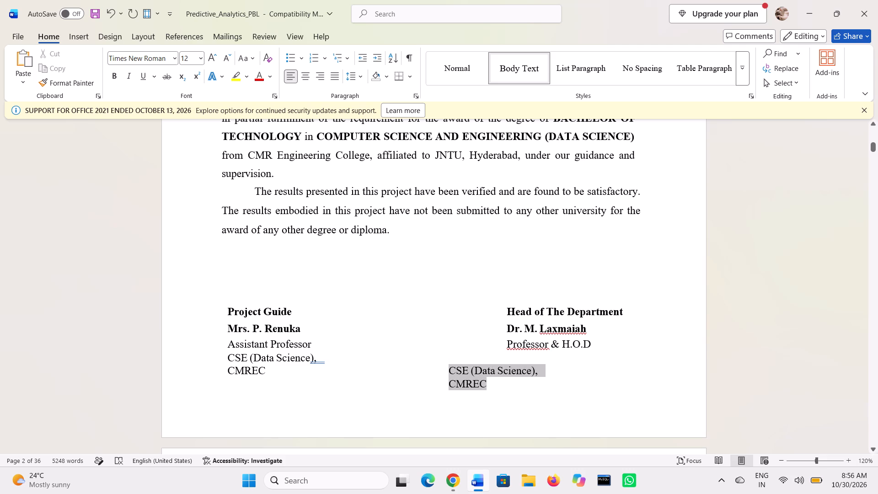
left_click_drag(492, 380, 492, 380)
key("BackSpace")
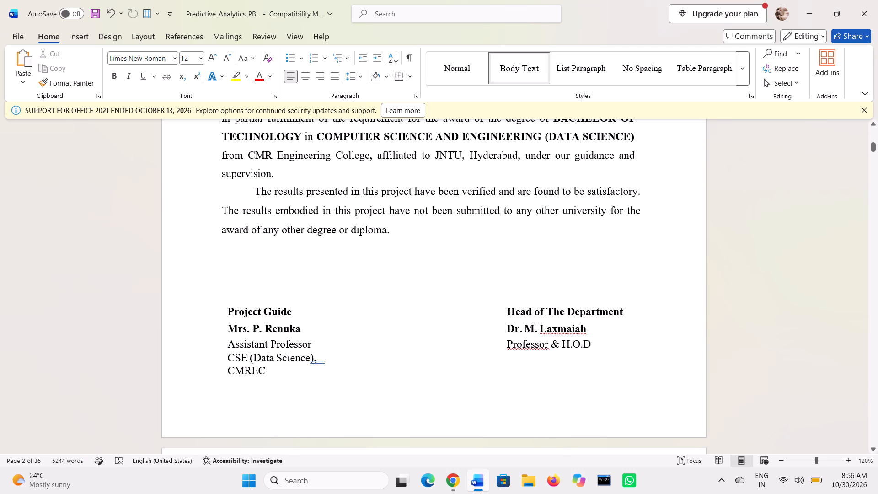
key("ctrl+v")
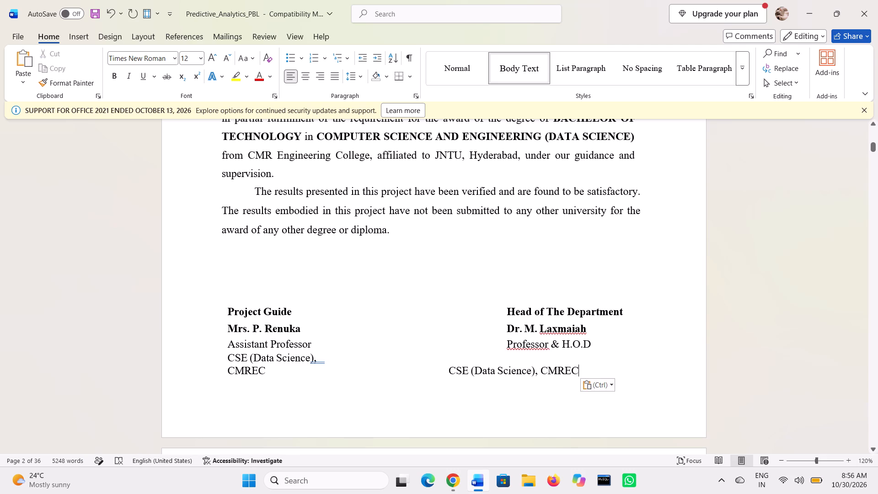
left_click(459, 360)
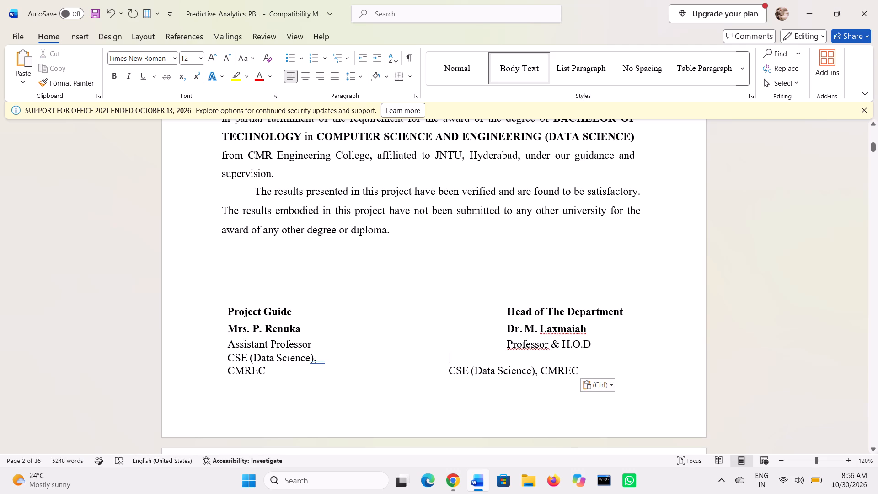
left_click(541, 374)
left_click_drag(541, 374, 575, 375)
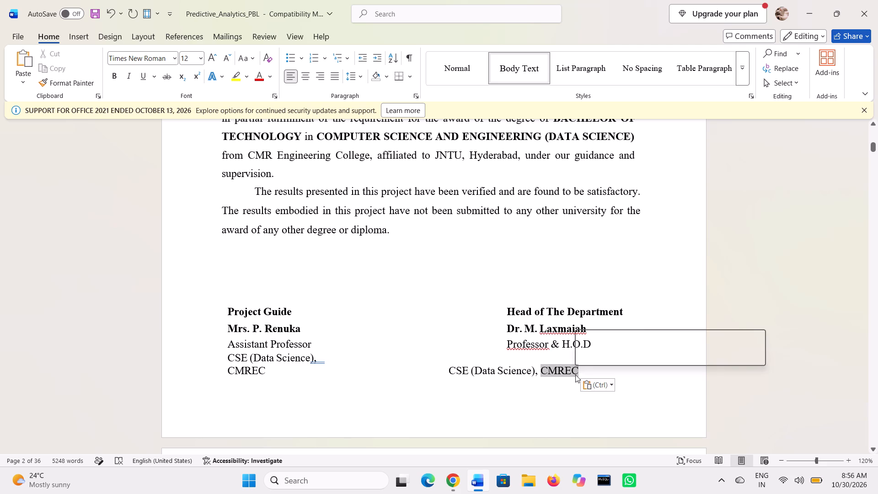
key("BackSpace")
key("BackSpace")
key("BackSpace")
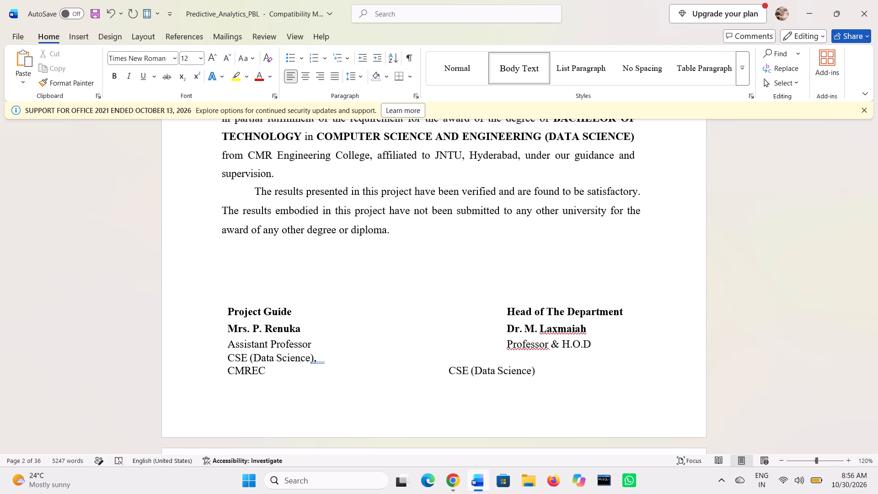
Copy the department head's "CSE (Data Science)" text and delete it from the signature block.
left_click_drag(447, 372, 561, 379)
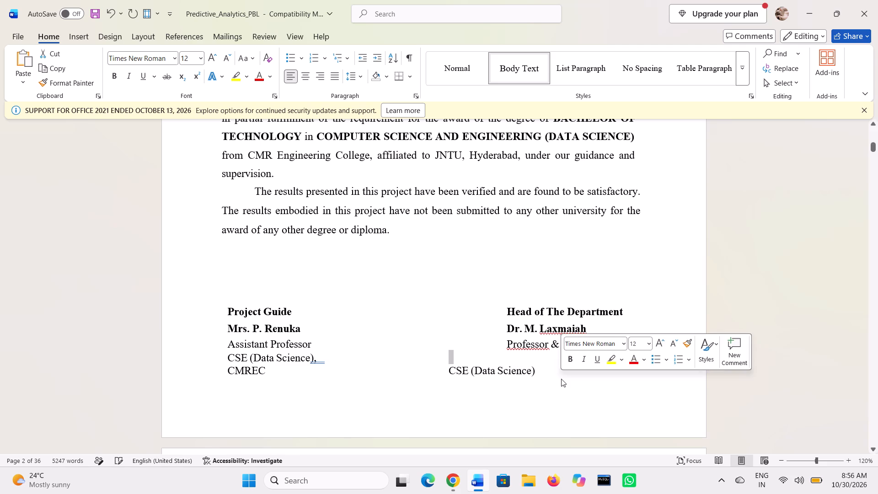
left_click(543, 373)
left_click_drag(543, 373, 452, 372)
key("ctrl+c")
key("BackSpace")
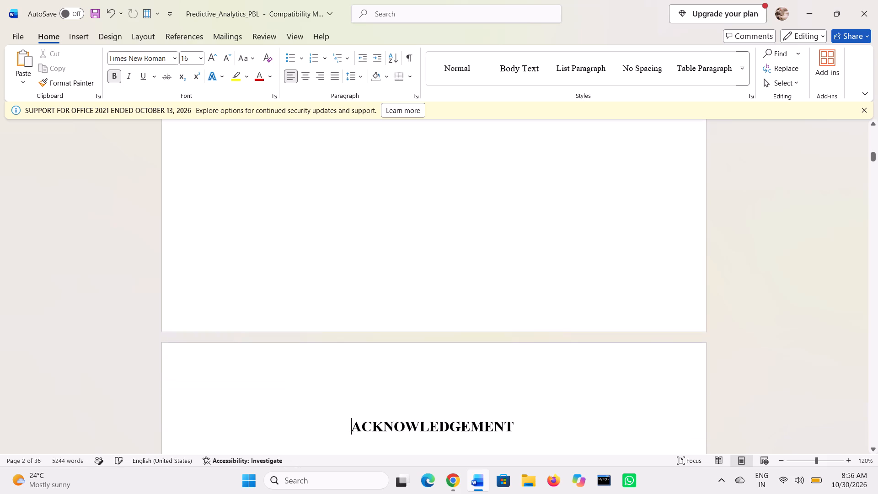
Delete the Project Guide's "CSE (Data Science), CMREC" line and the empty line it leaves above the ACKNOWLEDGEMENT heading.
scroll(452, 372, "up", 8)
scroll(452, 372, "down", 1)
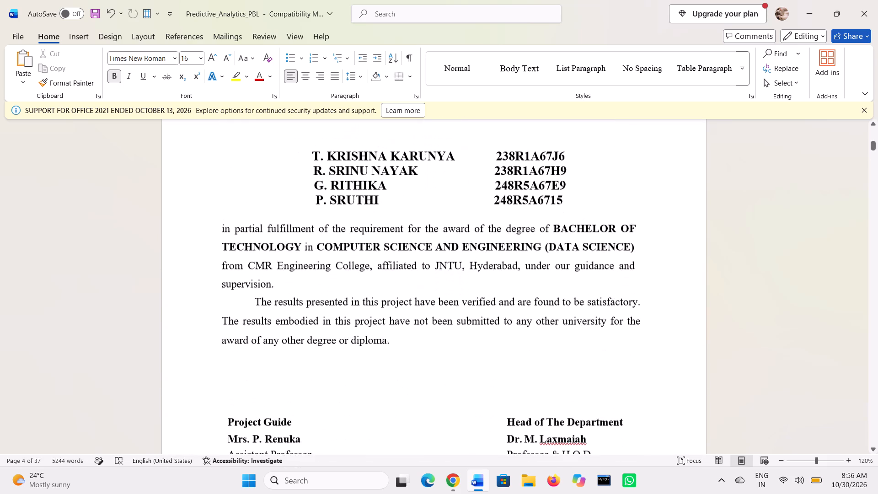
scroll(452, 372, "down", 3)
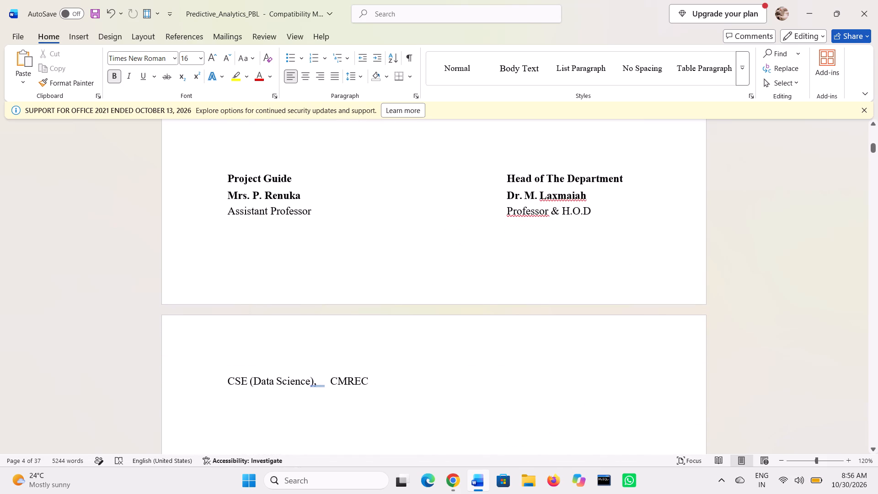
left_click_drag(377, 381, 200, 389)
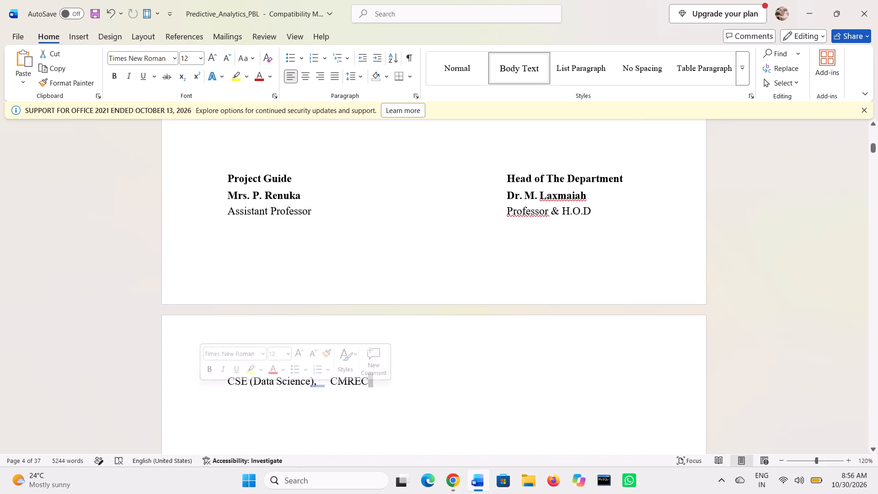
left_click(324, 410)
left_click_drag(368, 382, 247, 381)
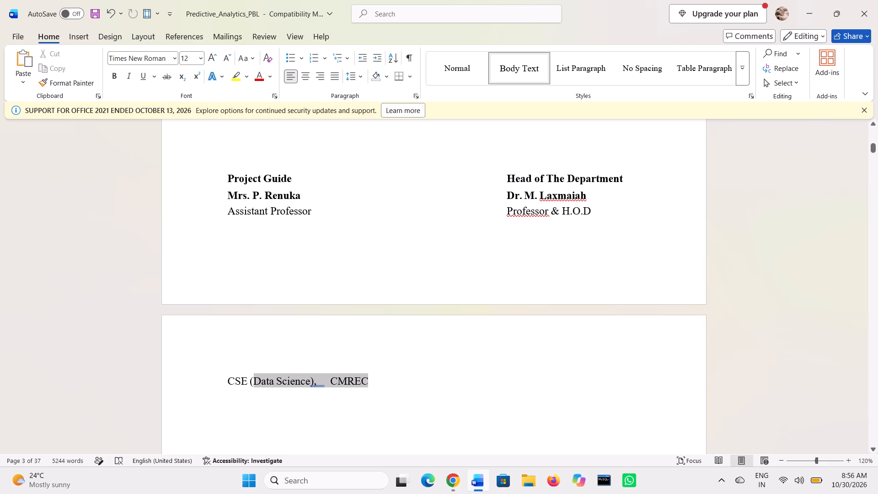
left_click_drag(247, 381, 232, 378)
key("BackSpace")
key("Delete")
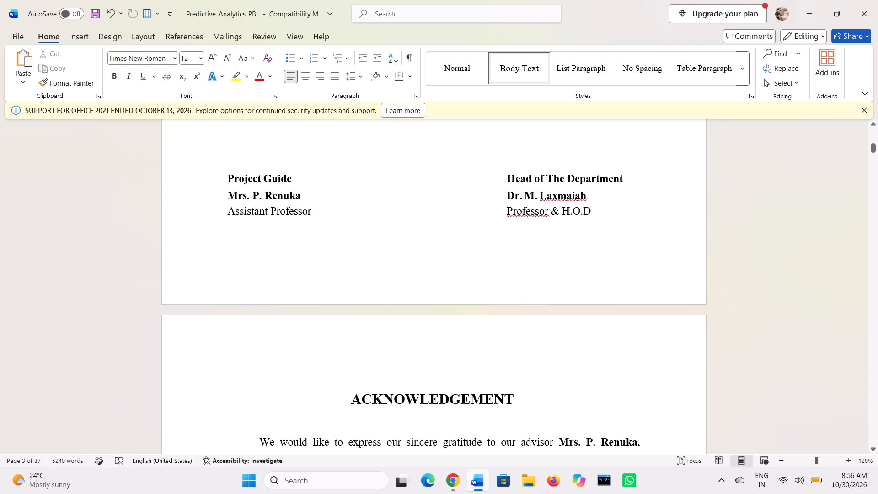
Add a new line after the department head's "Professor & H.O.D" title.
scroll(232, 378, "up", 1)
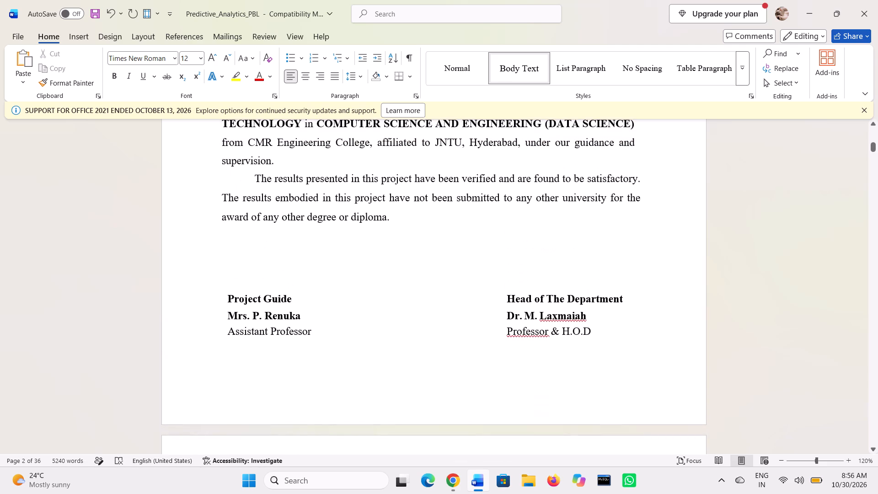
left_click(591, 332)
key("Return")
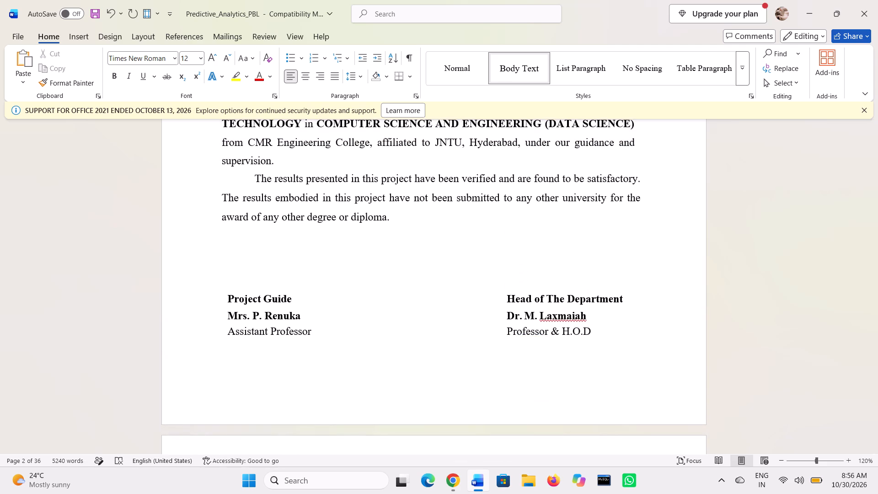
Remove one blank line above "Project Guide" to move the signature block closer to the certificate text.
left_click(228, 294)
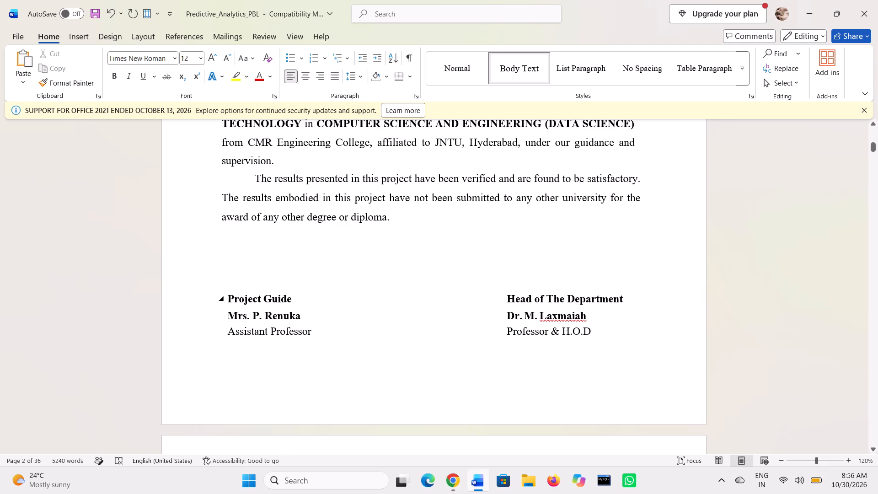
key("BackSpace")
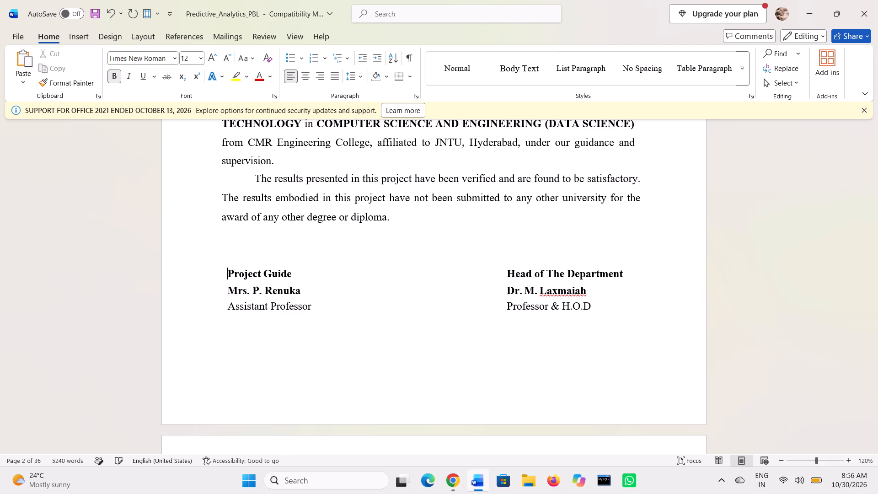
key("BackSpace")
key("Return")
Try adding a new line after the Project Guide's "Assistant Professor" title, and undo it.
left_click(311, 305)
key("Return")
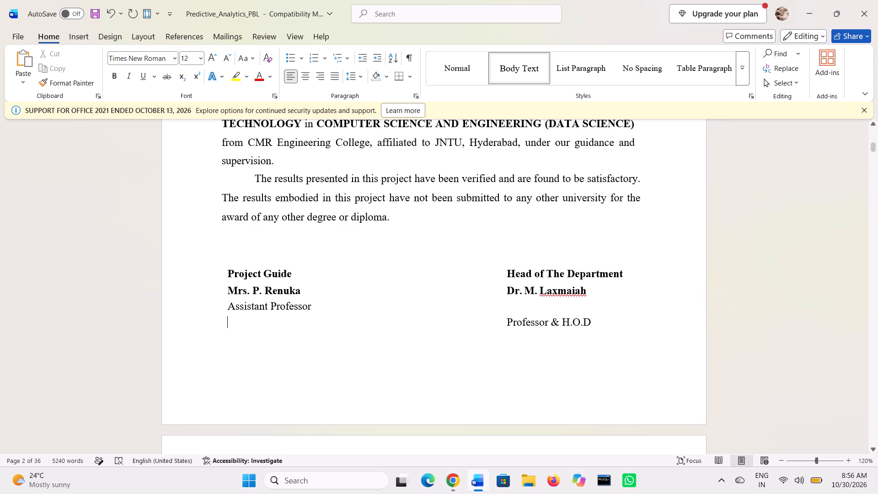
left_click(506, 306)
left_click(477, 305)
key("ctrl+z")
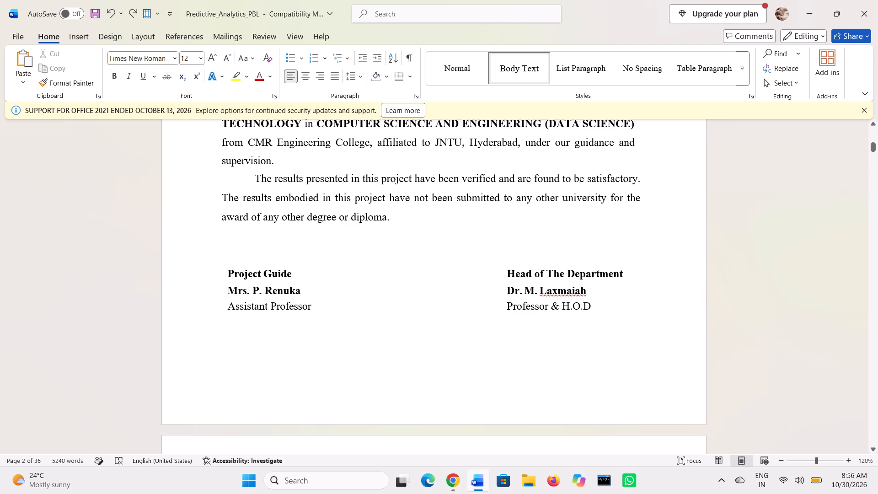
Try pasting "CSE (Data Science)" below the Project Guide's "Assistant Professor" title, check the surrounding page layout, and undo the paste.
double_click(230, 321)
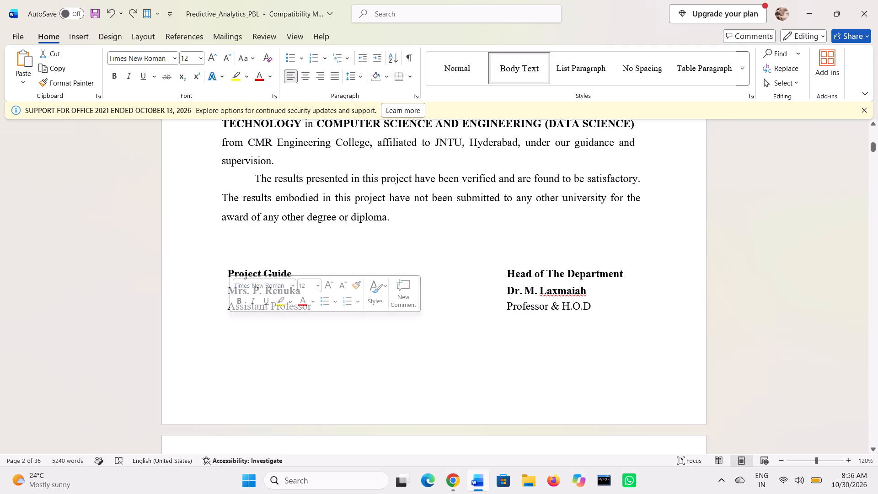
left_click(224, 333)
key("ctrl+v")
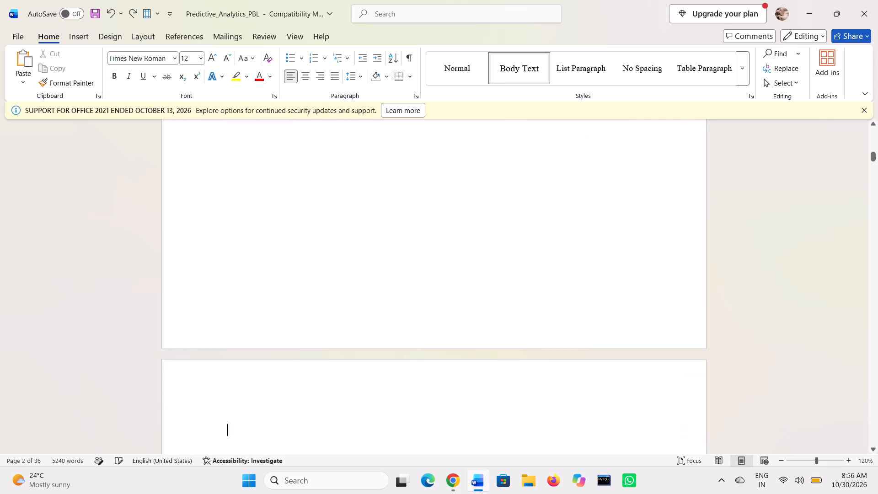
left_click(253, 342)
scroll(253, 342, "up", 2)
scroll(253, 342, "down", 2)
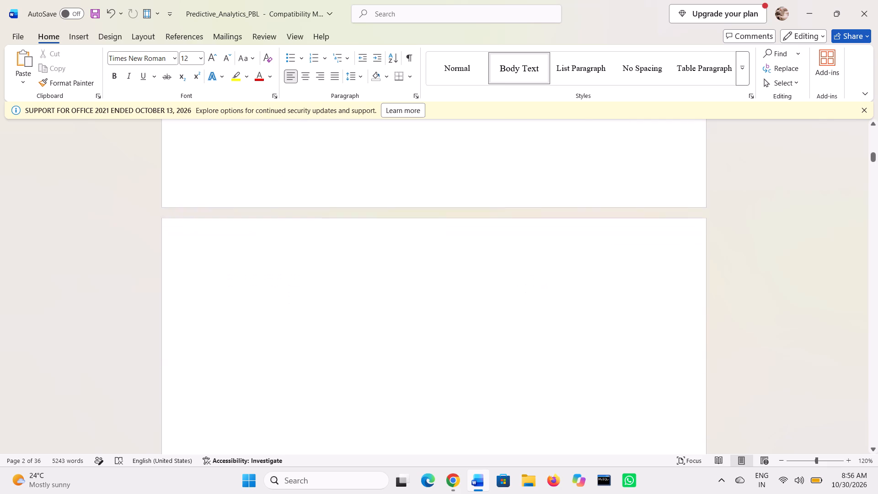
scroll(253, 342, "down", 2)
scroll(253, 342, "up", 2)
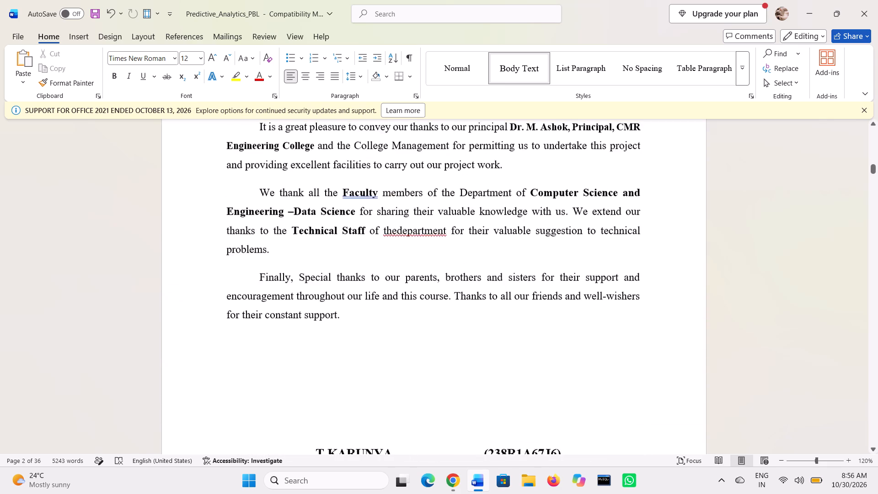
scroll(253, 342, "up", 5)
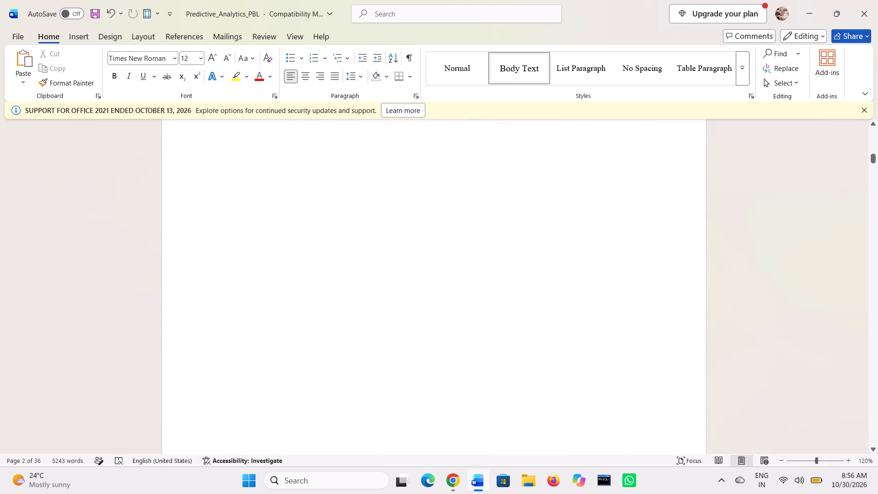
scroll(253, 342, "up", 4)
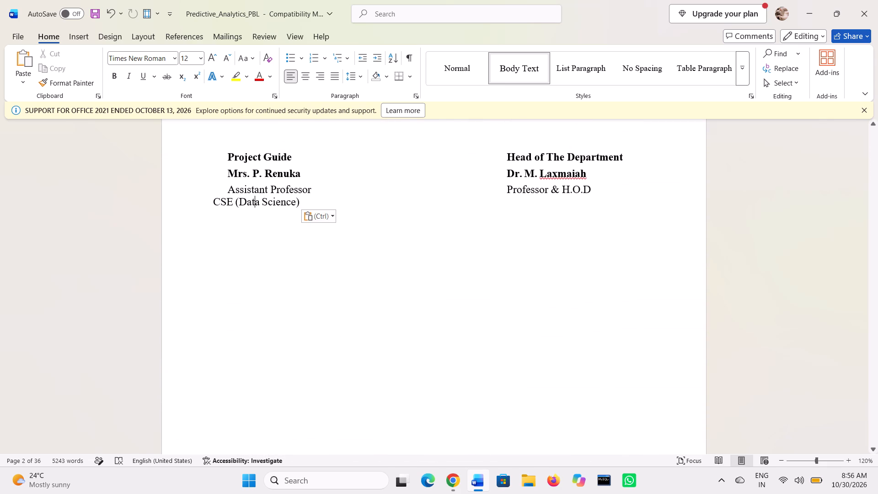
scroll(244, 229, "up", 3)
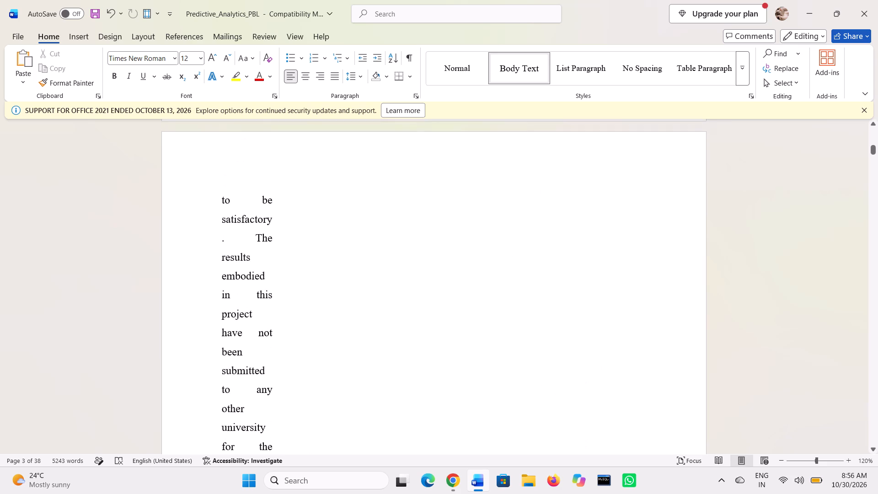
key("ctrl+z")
Select the signature block's text from "Project Guide" through "Assistant Professor".
scroll(244, 229, "up", 2)
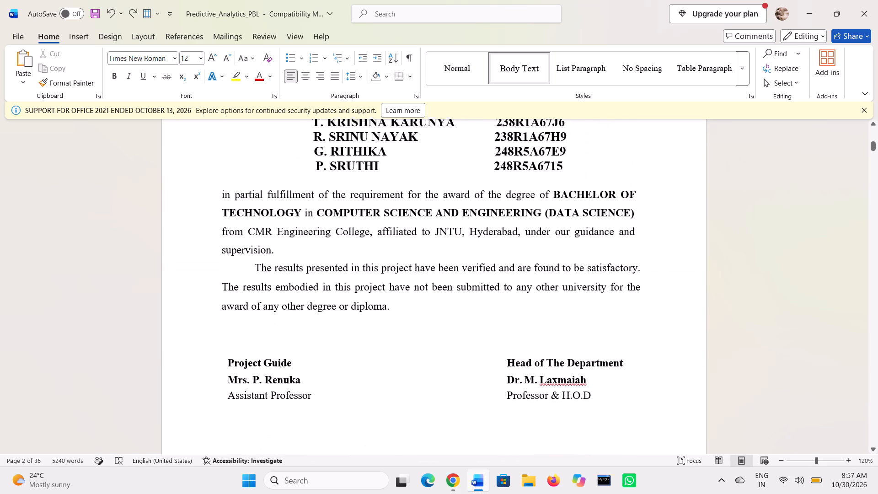
left_click(227, 359)
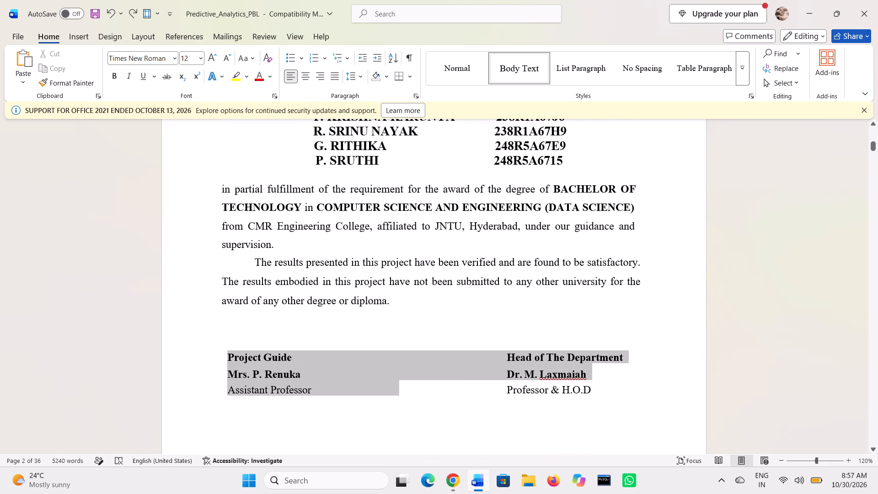
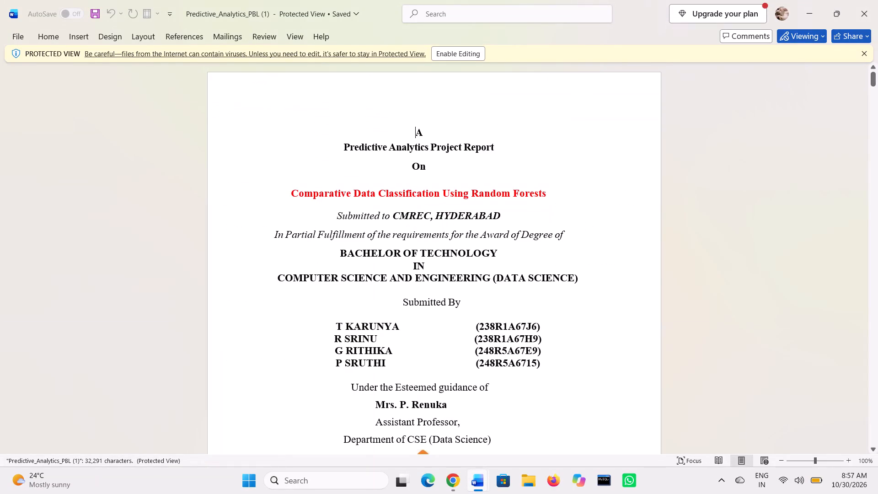
Review the front pages of Predictive_Analytics_PBL (1), from the title page through the certificate, acknowledgement and declaration.
scroll(486, 297, "down", 7)
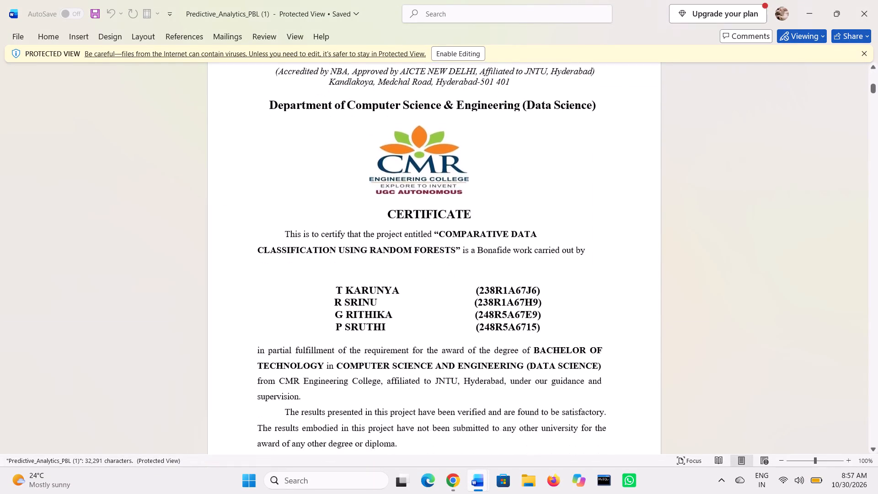
scroll(486, 297, "down", 4)
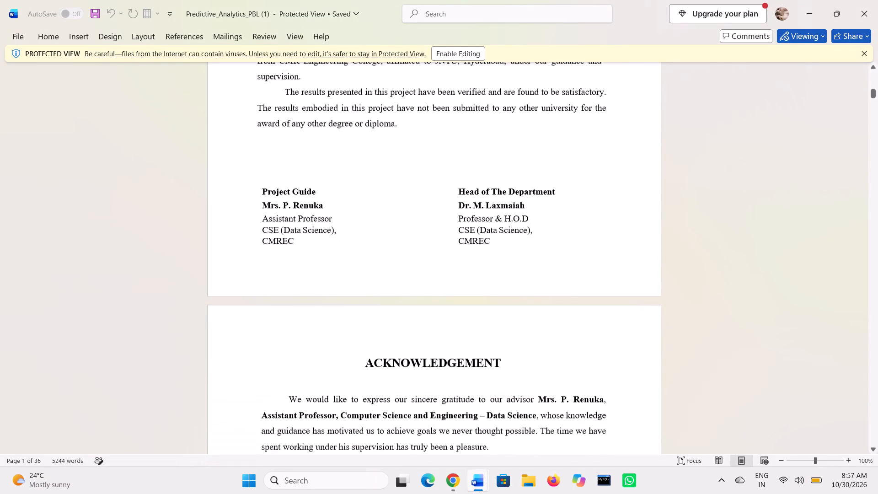
scroll(486, 297, "down", 1)
scroll(486, 297, "up", 1, "ctrl")
scroll(486, 297, "down", 1, "ctrl")
scroll(486, 297, "down", 2)
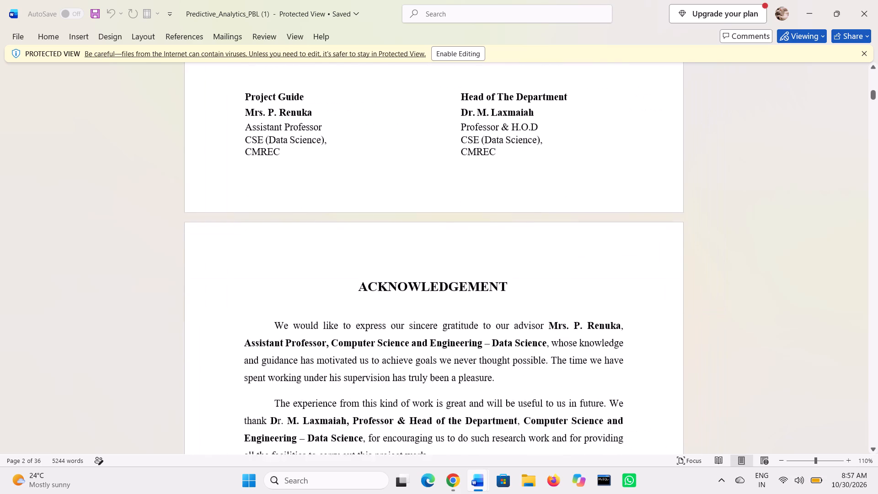
scroll(486, 297, "down", 5)
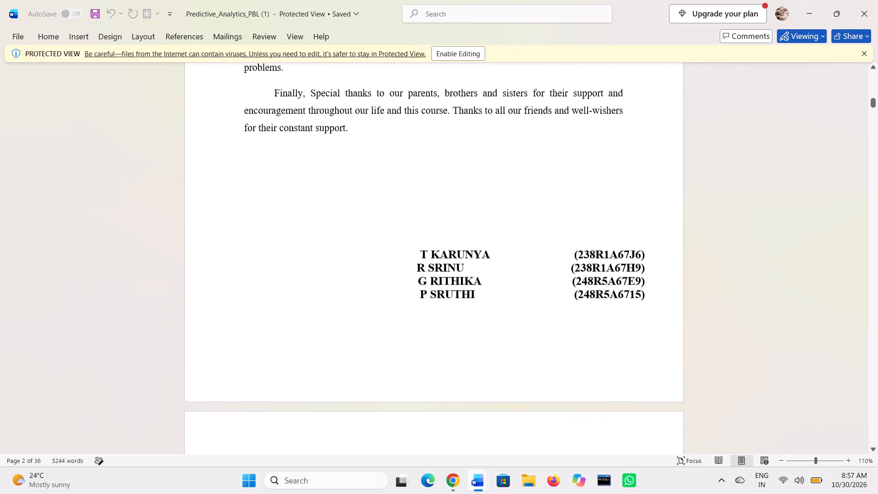
scroll(487, 282, "down", 2)
scroll(487, 282, "up", 1)
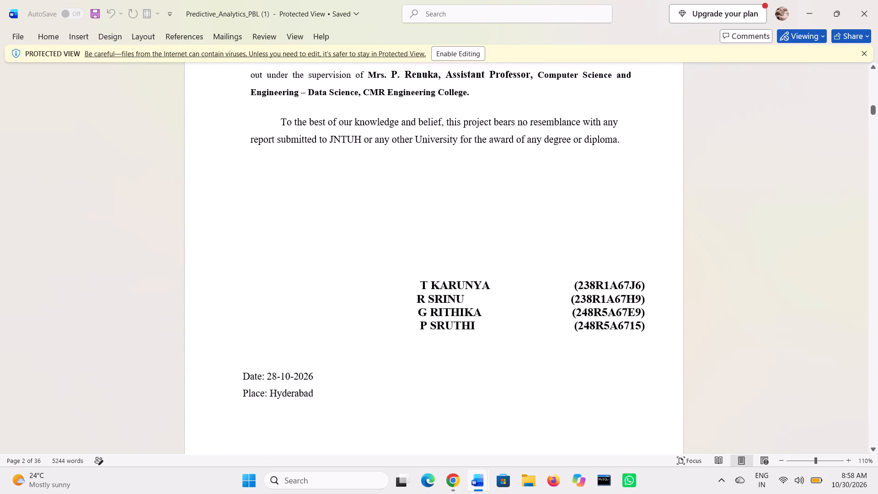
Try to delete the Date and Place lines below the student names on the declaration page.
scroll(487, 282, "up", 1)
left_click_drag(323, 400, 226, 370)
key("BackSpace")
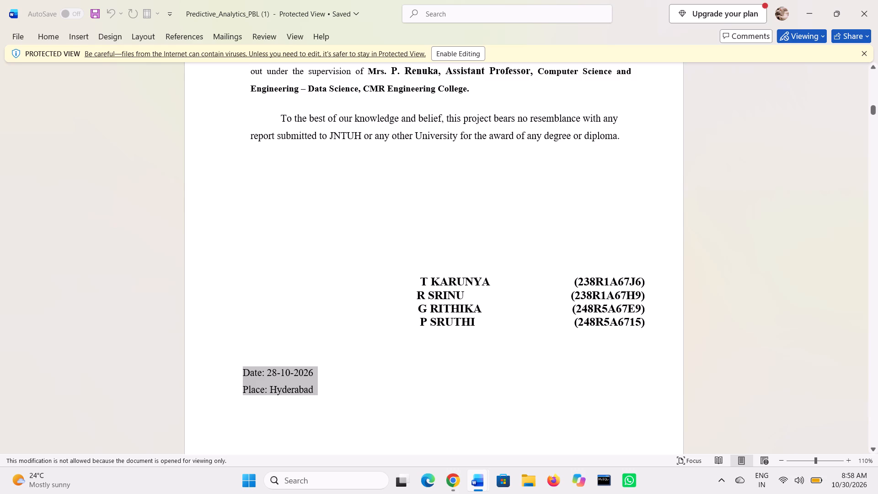
Enable editing for the protected Predictive_Analytics_PBL (1) document.
left_click(454, 59)
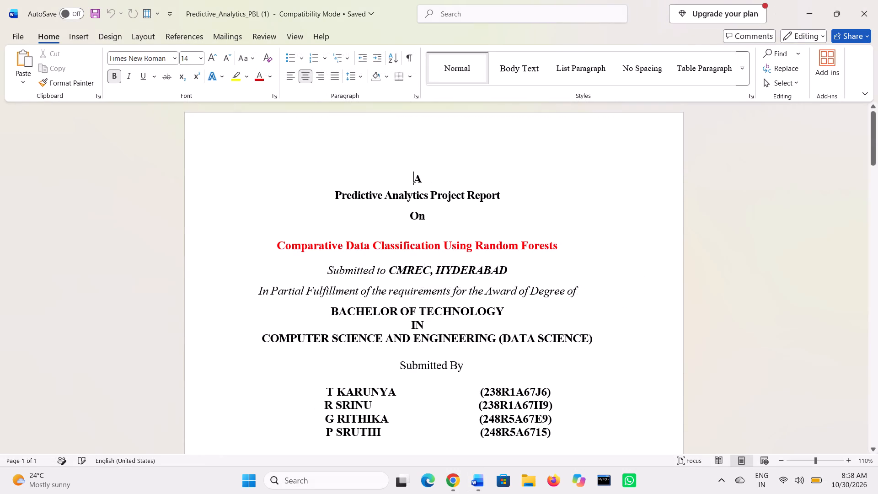
Examine the front pages of the editable copy again, from the title page to the declaration's text and student list.
scroll(310, 403, "down", 3)
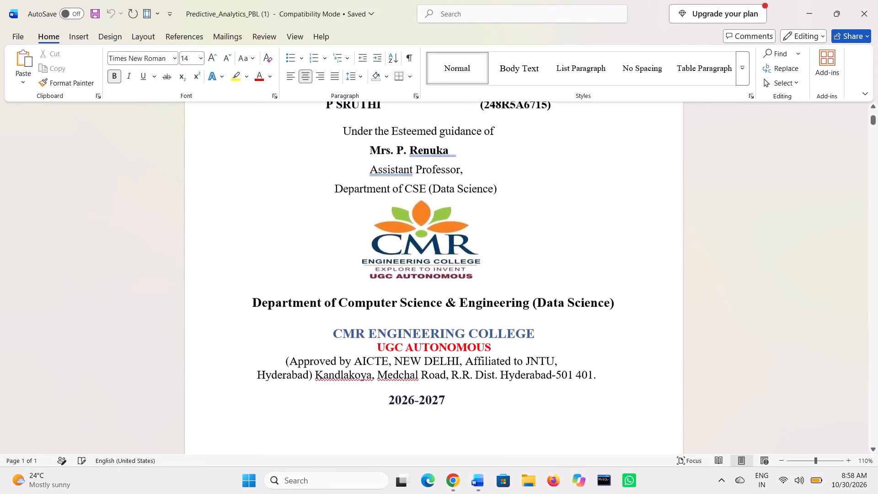
scroll(310, 403, "up", 1)
scroll(310, 403, "down", 4)
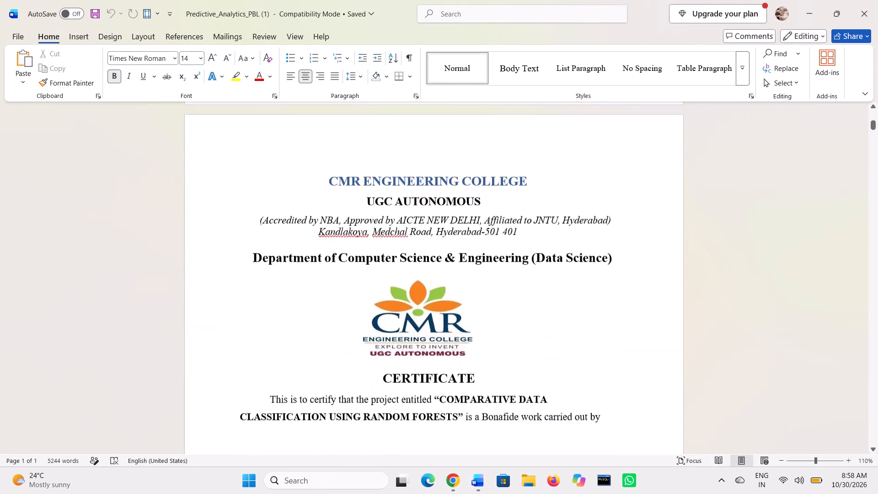
scroll(310, 403, "down", 6)
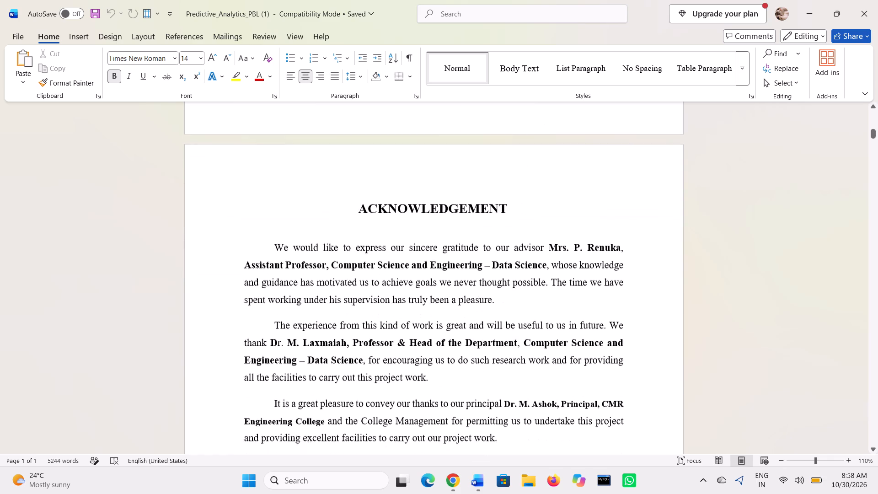
scroll(310, 403, "down", 4)
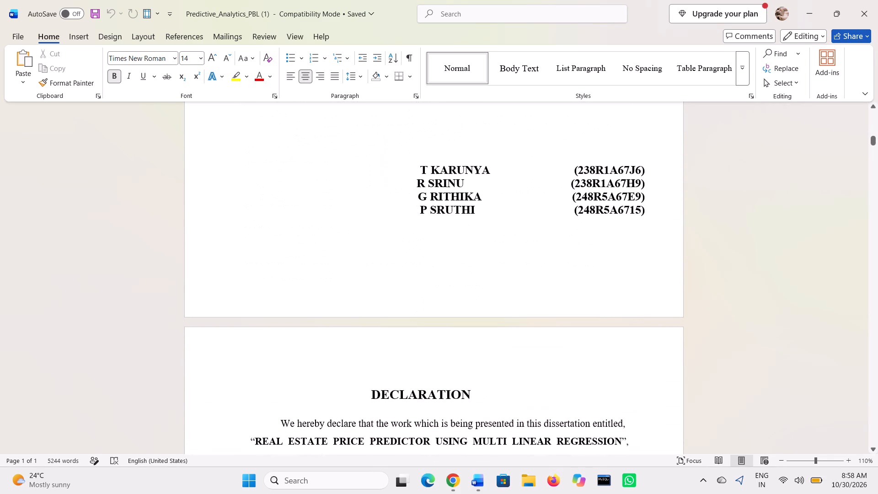
scroll(310, 403, "down", 5)
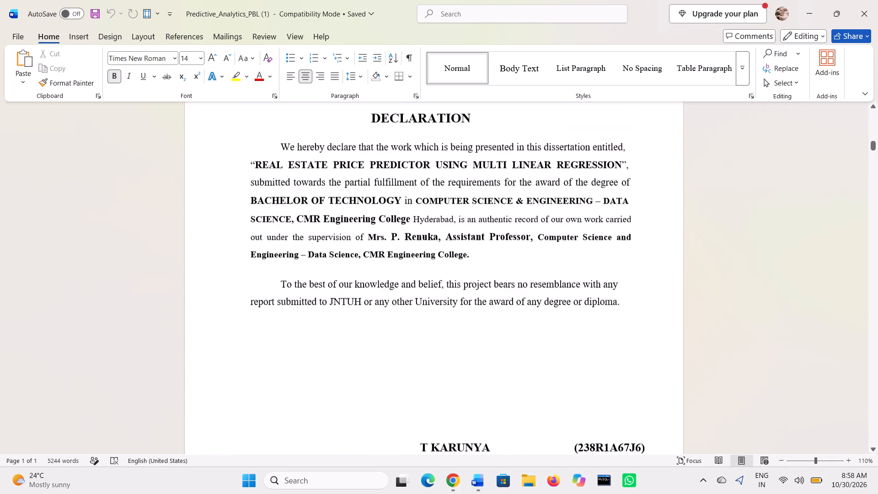
scroll(310, 403, "down", 1)
Switch to the original Predictive_Analytics_PBL document and close it.
key("alt+Tab")
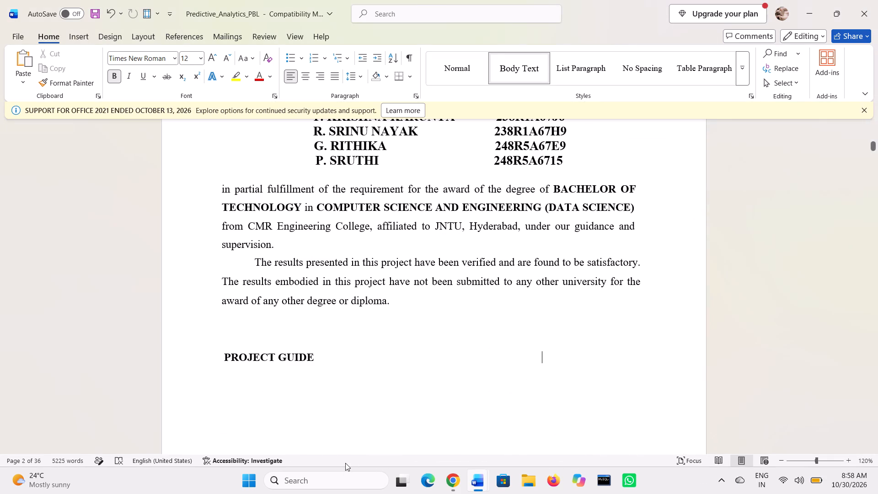
left_click(877, 0)
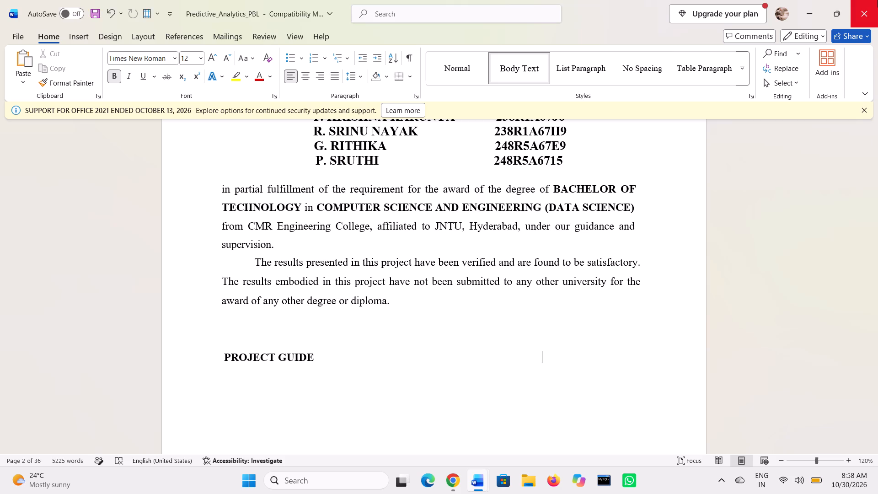
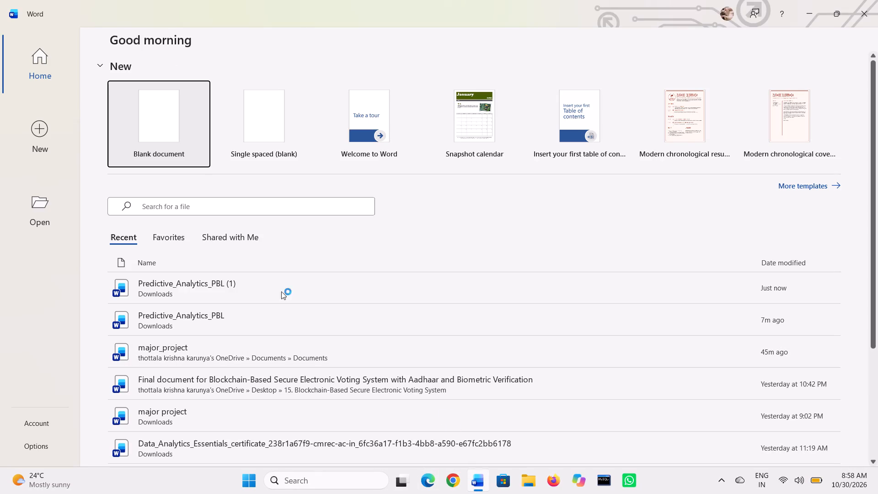
Reopen the original Predictive_Analytics_PBL document, check its title and certificate pages, and close it.
double_click(196, 320)
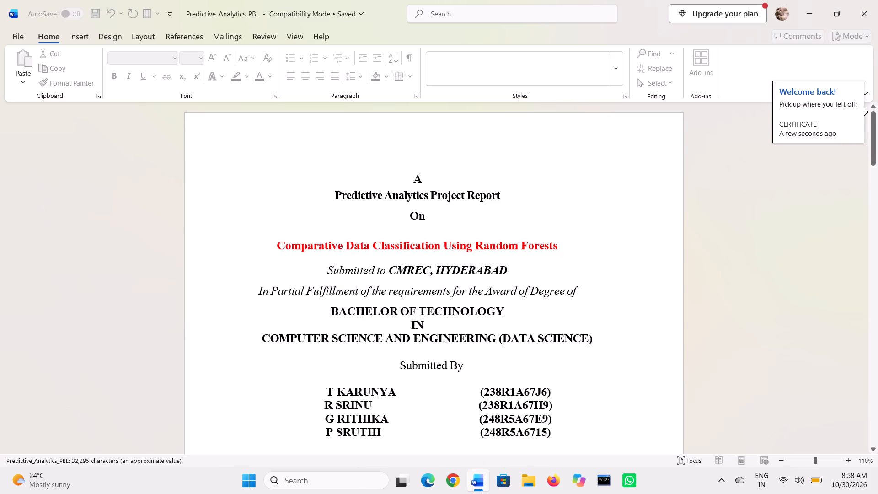
scroll(372, 253, "down", 2)
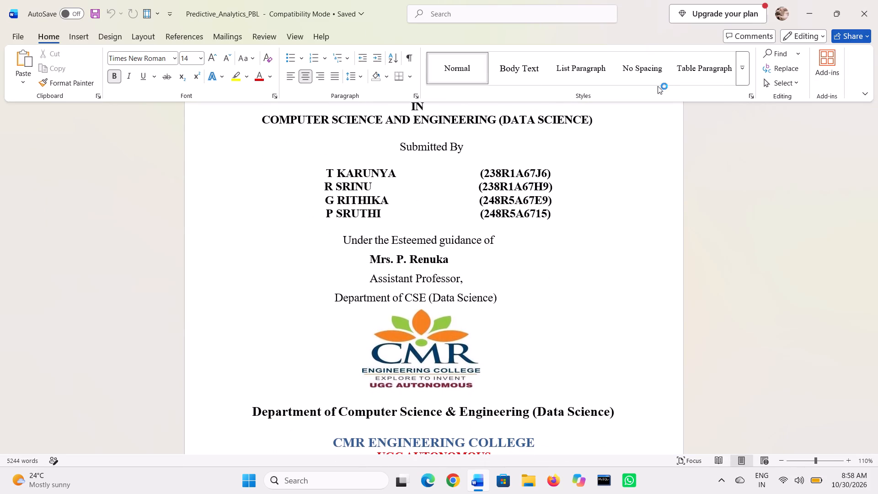
scroll(500, 251, "down", 4)
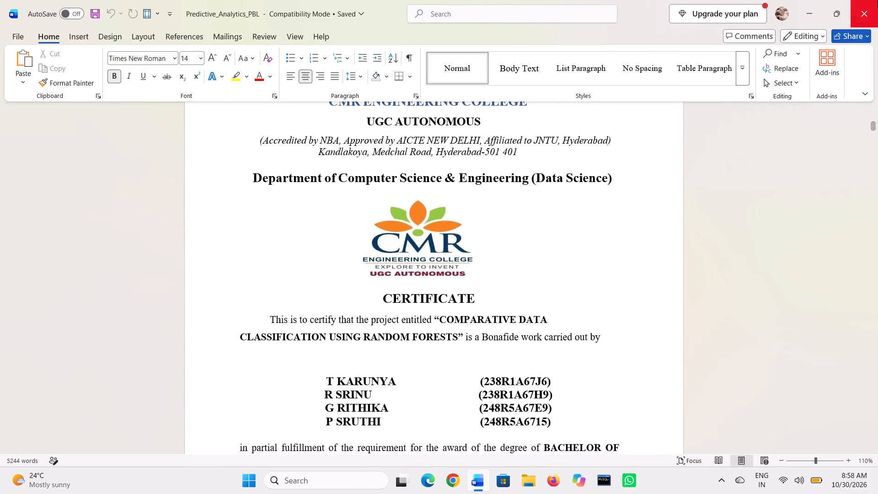
left_click(877, 0)
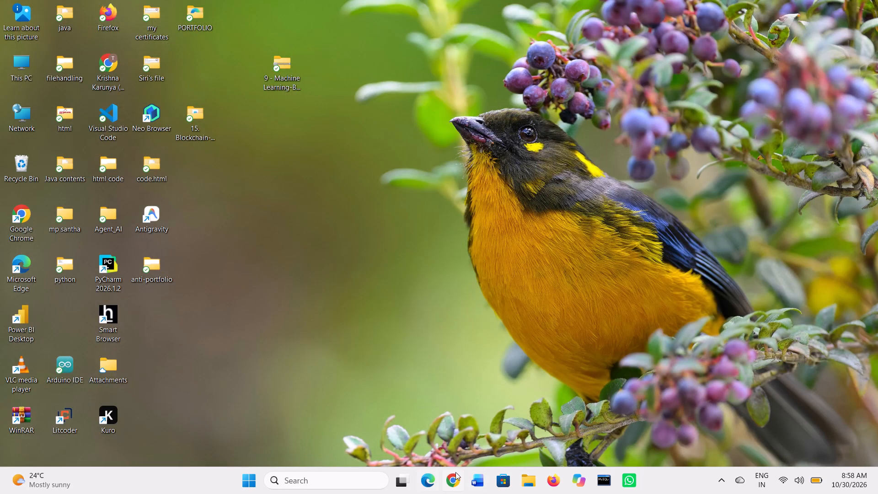
Switch to File Explorer and show the Downloads folder in a maximized window.
left_click(522, 474)
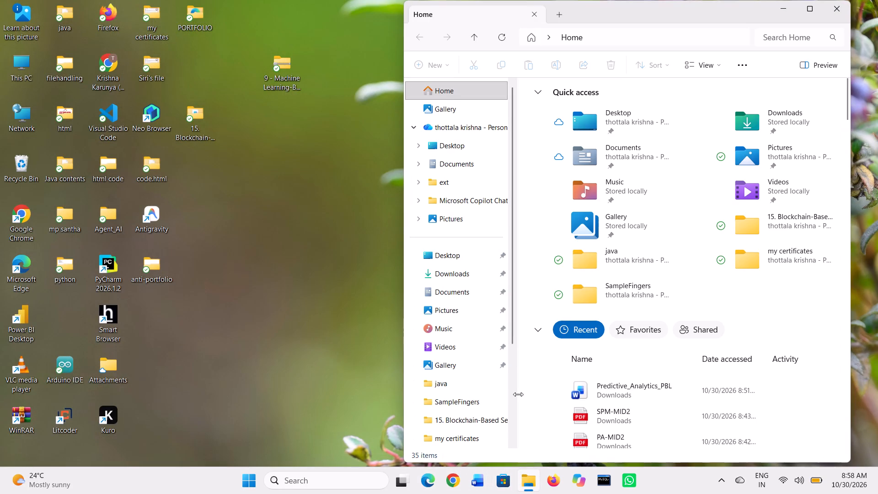
left_click(450, 270)
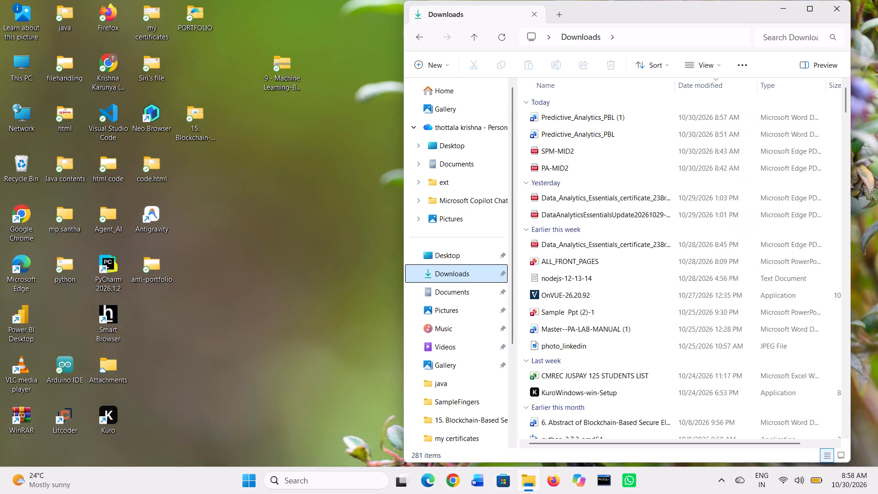
left_click(812, 11)
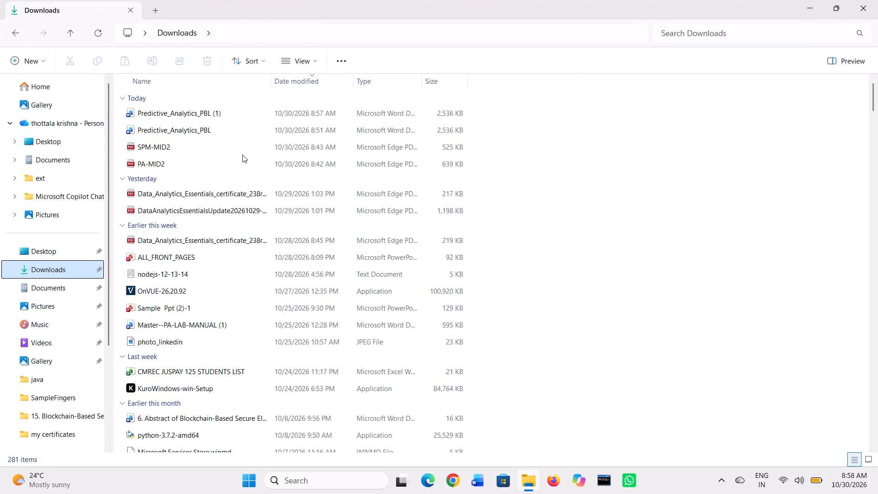
Open the original Predictive_Analytics_PBL document from Downloads and check its title page down to the guide details and college logo.
double_click(227, 132)
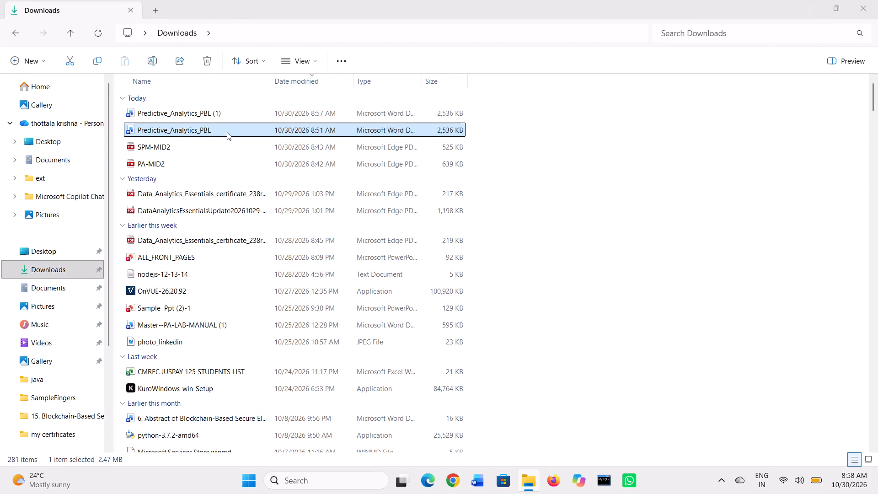
left_click(423, 247)
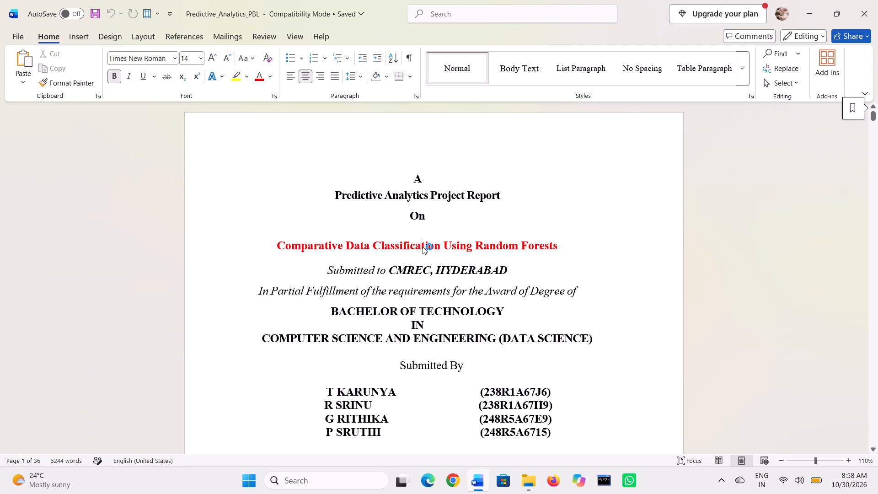
scroll(413, 288, "down", 1)
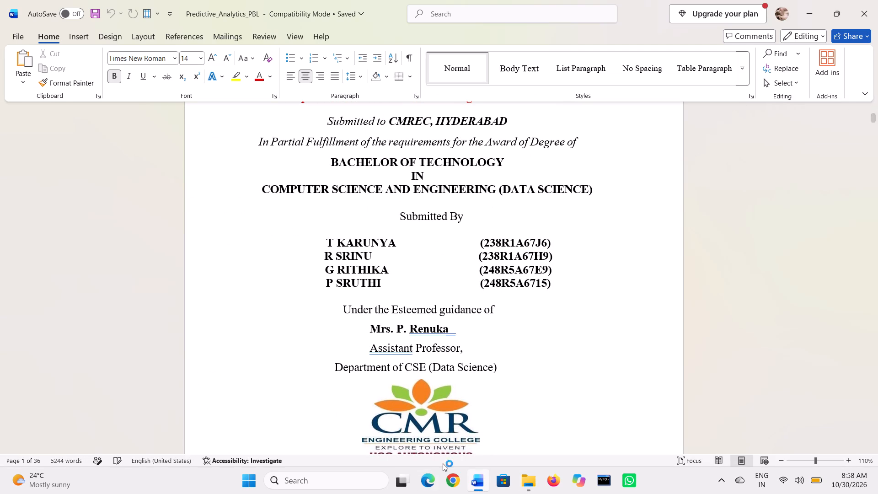
Switch to Google Chrome in a new window and open the browsing history.
left_click(452, 481)
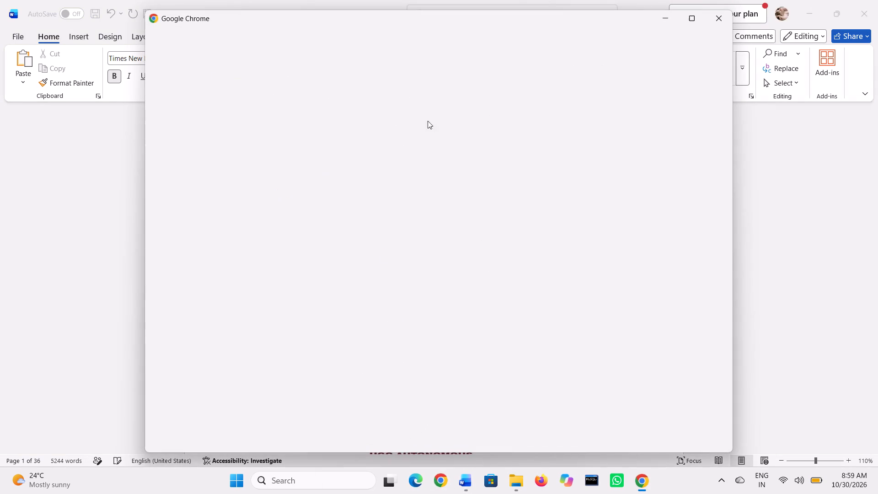
left_click(376, 310)
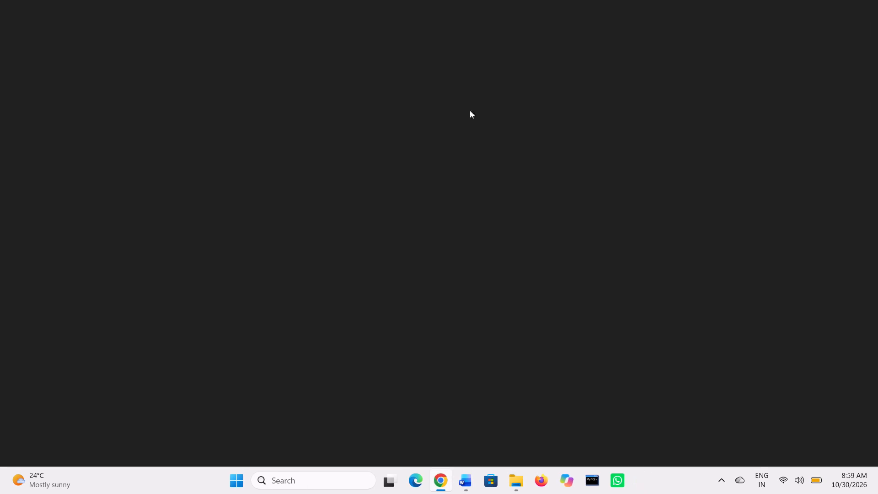
key("ctrl+h")
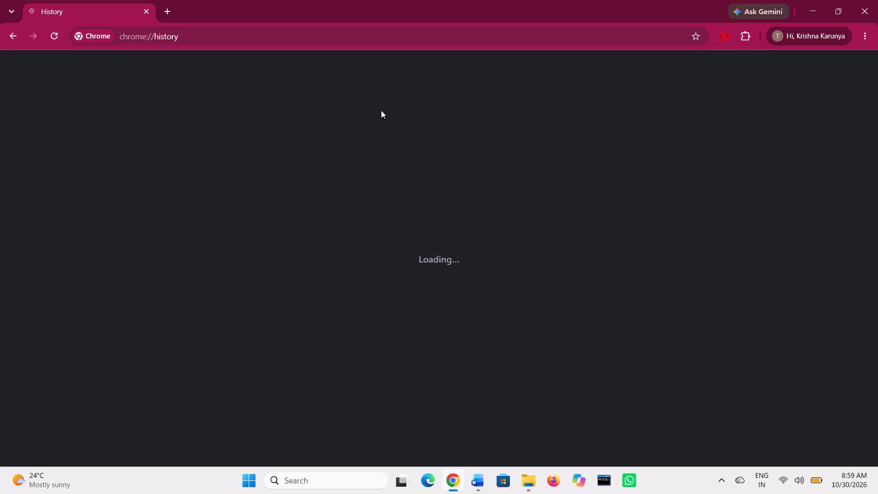
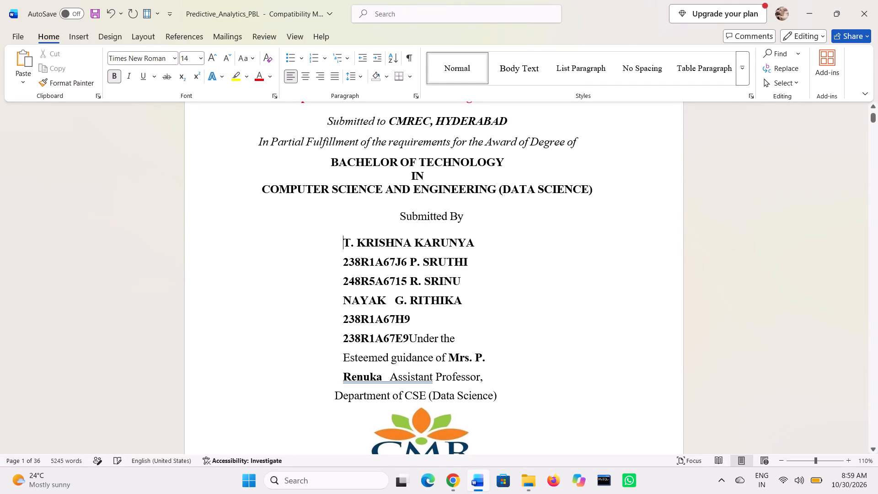
Remove the left indent from the student list paragraph under Submitted By on the title page.
key("BackSpace")
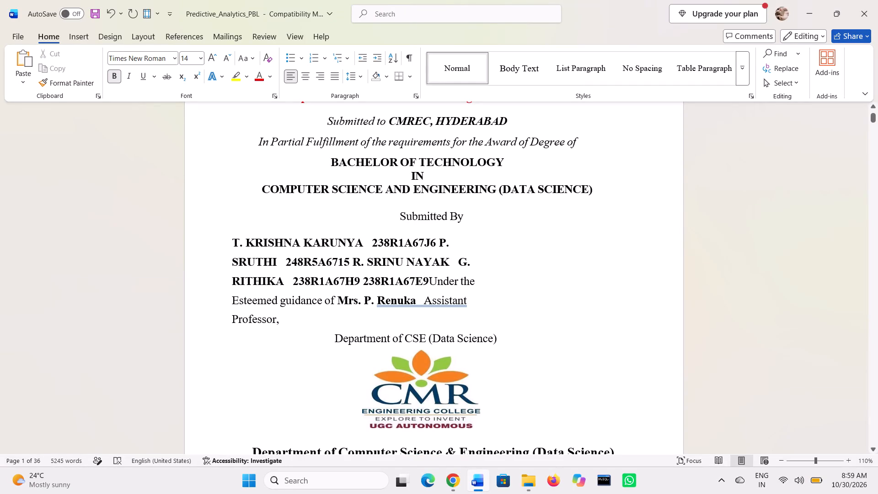
left_click(439, 243)
key("Return")
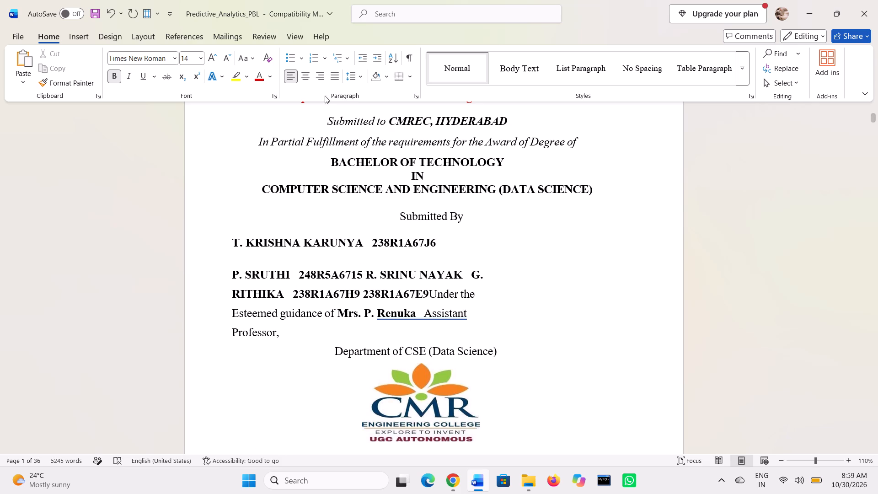
Open the line and paragraph spacing choices for the second student's new paragraph.
left_click(353, 78)
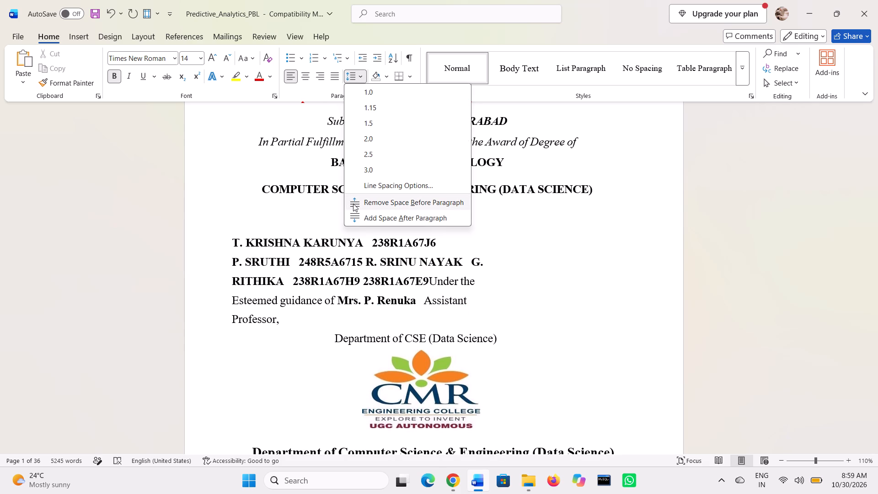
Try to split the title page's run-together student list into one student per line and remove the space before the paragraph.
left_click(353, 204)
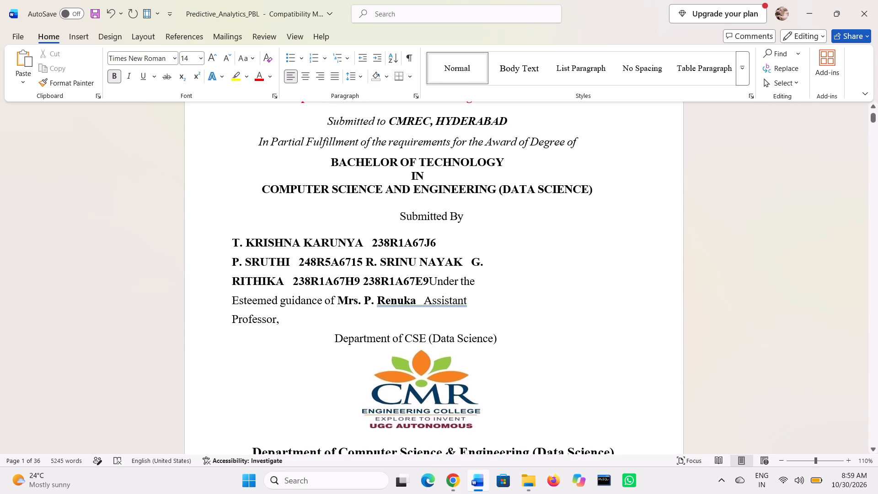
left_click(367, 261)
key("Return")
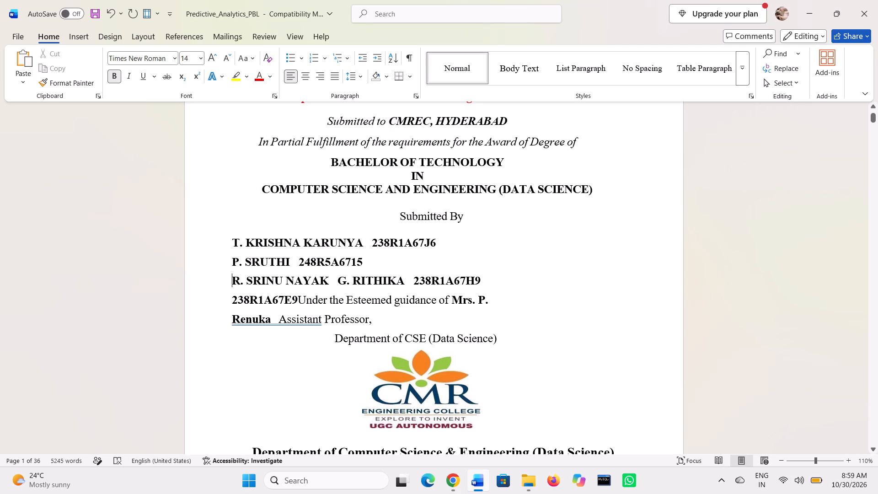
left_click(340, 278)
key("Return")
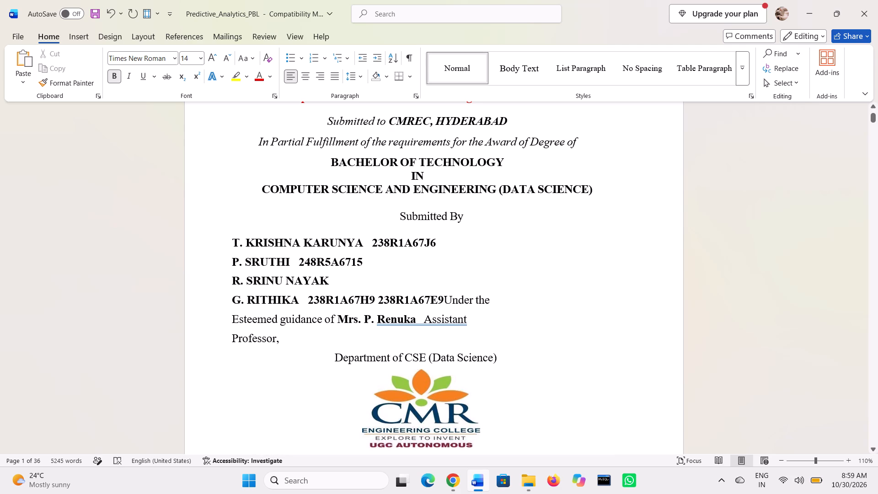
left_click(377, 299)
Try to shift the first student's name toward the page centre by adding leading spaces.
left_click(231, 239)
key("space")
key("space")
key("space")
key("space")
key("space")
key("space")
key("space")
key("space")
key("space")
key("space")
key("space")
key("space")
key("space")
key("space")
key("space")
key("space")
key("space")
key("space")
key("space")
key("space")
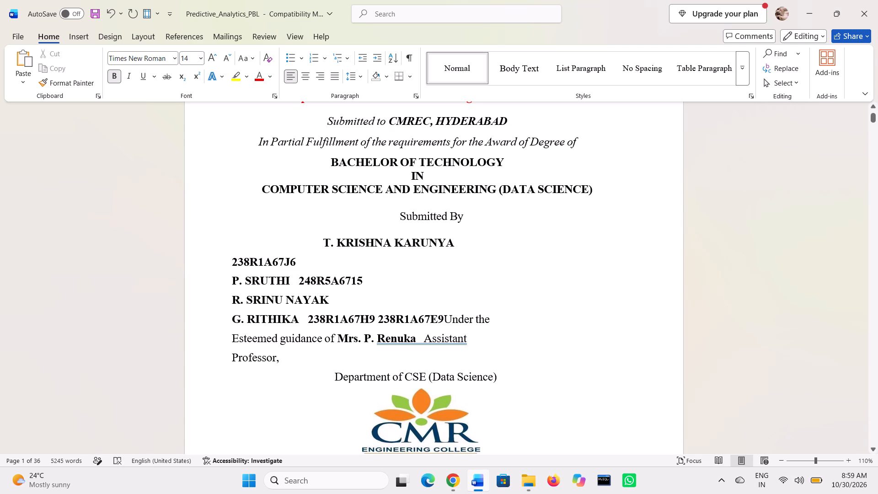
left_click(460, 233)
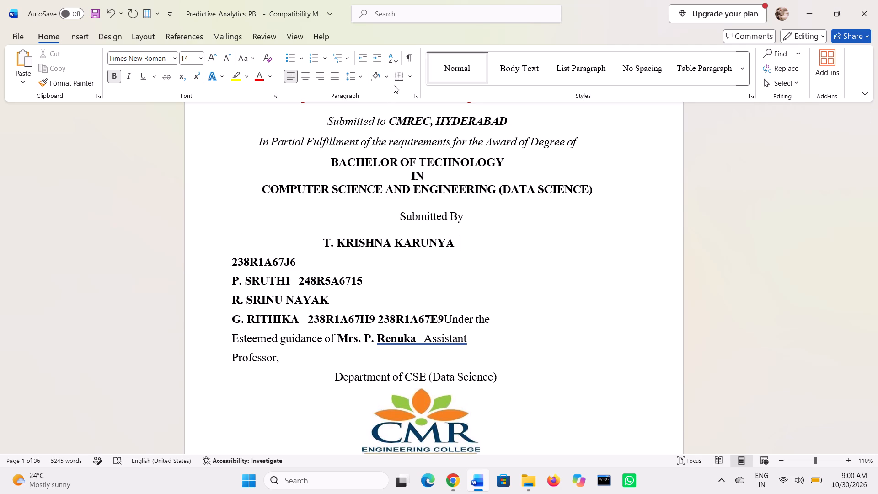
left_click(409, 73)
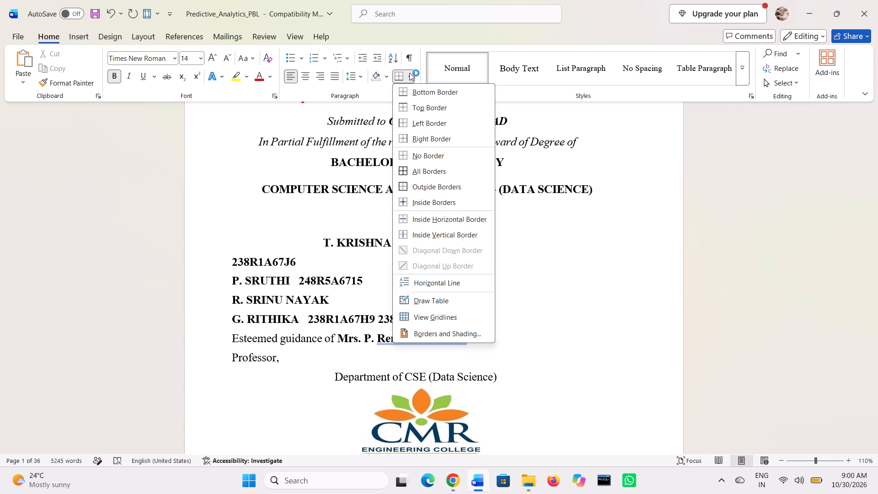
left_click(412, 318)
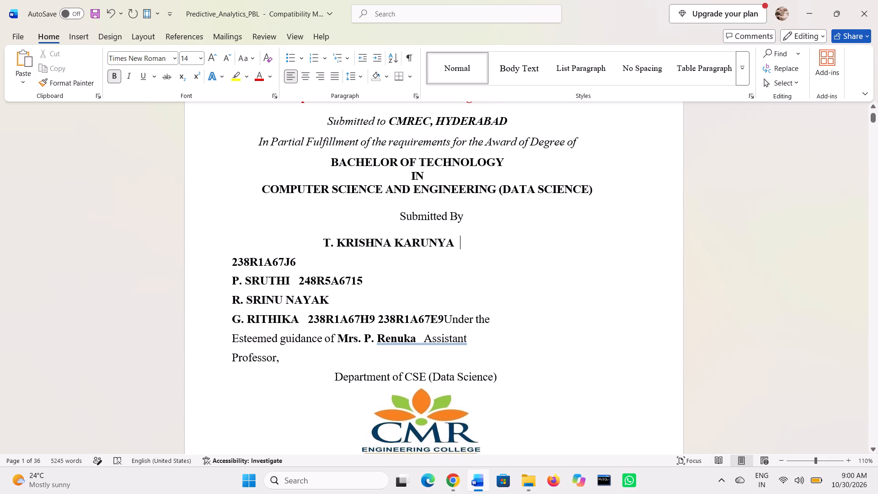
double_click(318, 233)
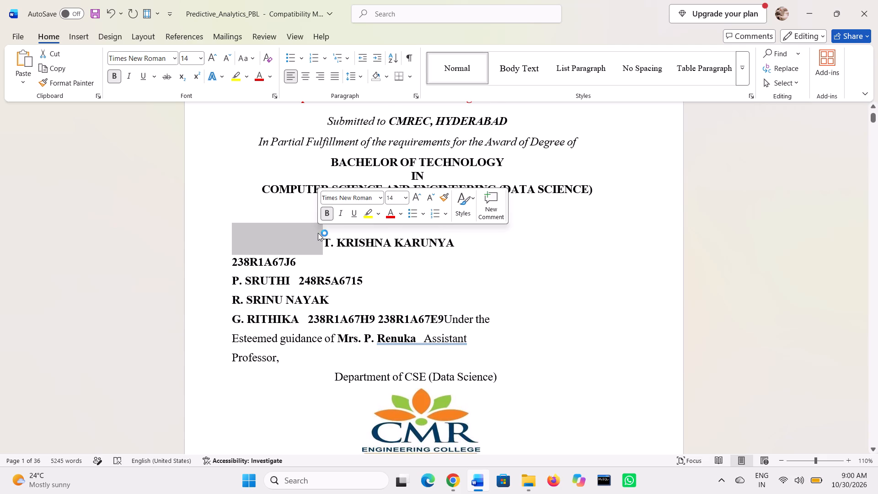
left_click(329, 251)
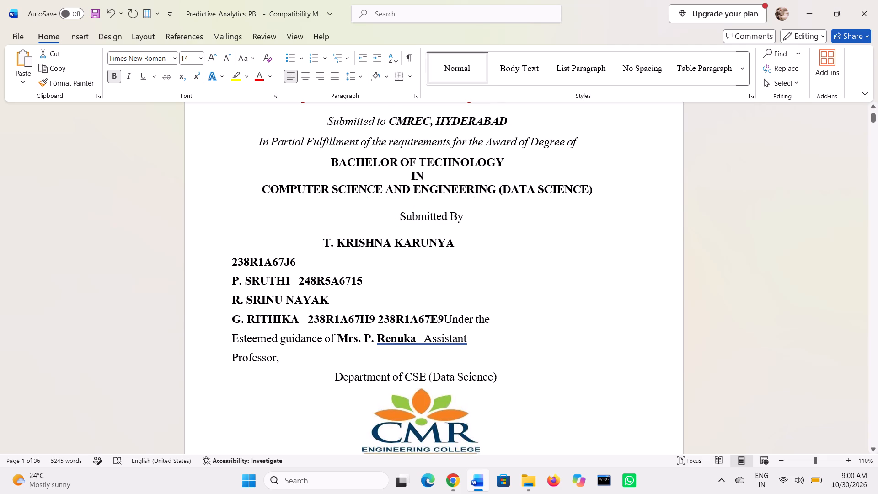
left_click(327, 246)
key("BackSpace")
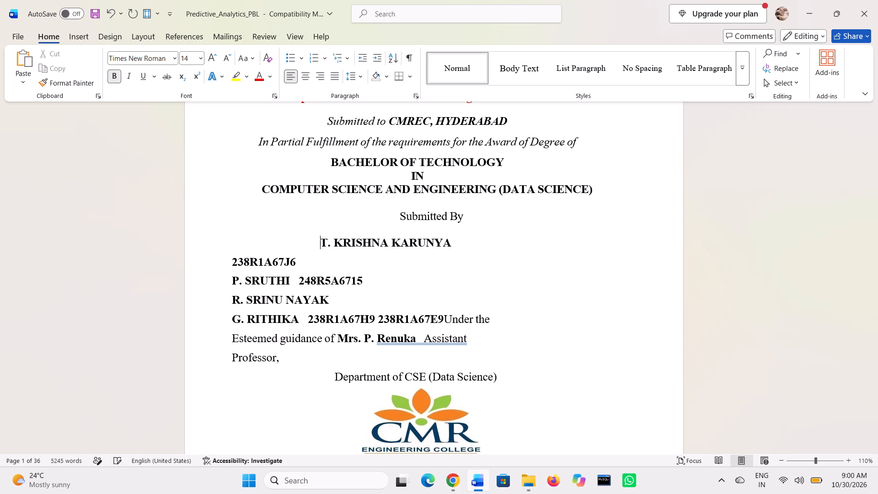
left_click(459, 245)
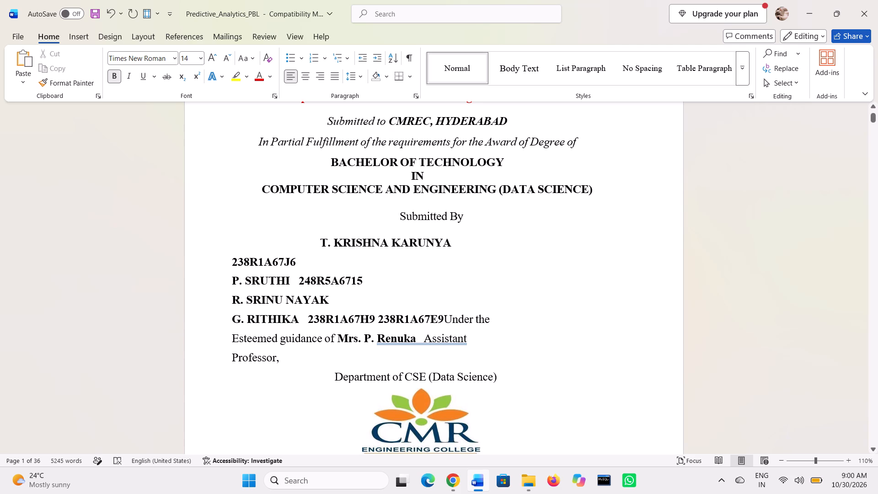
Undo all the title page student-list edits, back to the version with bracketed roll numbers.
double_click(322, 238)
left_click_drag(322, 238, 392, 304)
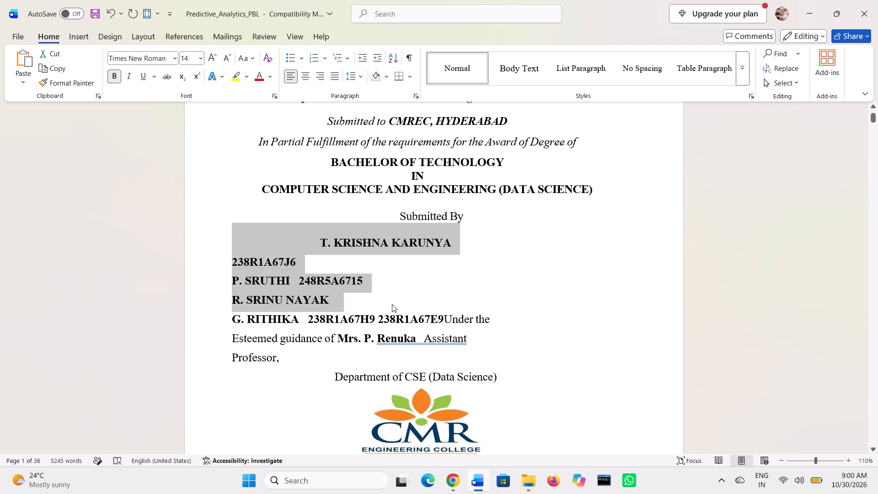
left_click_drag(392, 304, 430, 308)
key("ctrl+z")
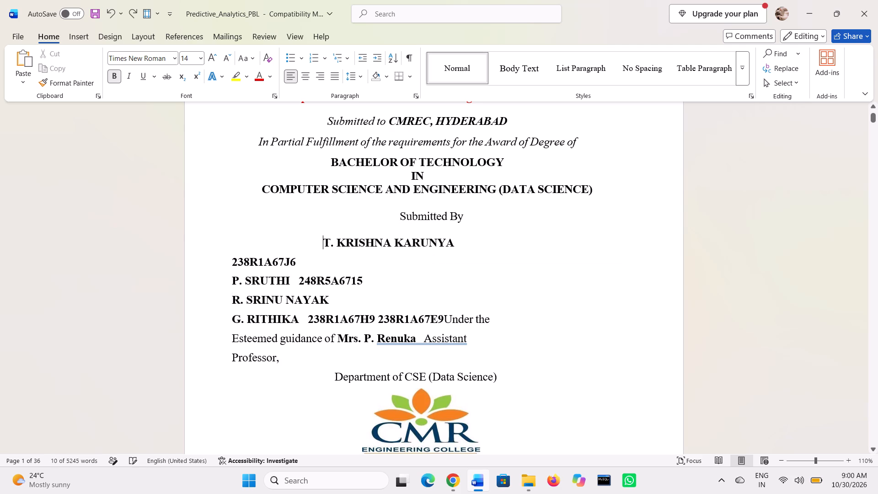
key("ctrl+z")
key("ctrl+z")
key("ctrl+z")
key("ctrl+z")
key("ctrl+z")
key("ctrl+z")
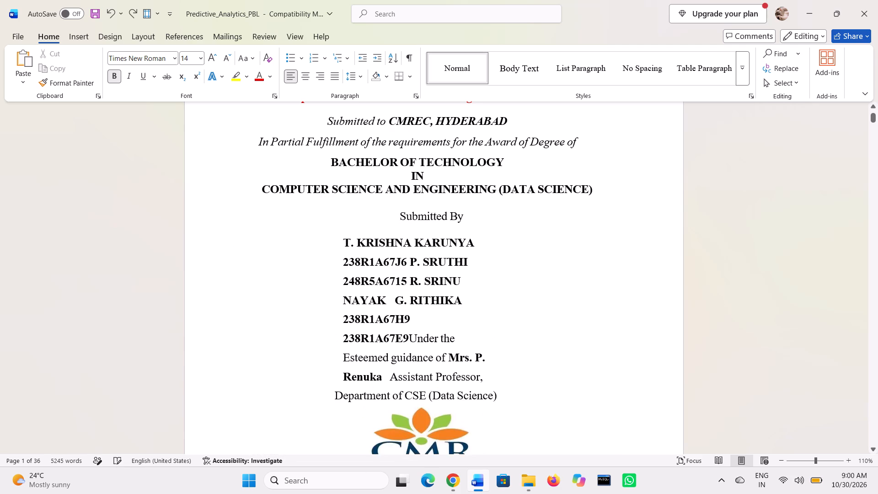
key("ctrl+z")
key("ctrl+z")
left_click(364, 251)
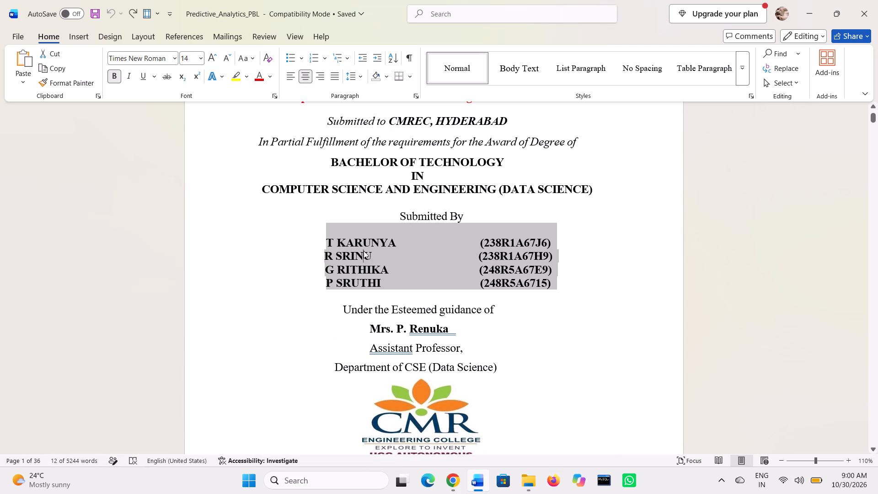
Add a period after the first student's initial and insert KRISHNA before the rest of the name.
left_click(333, 241)
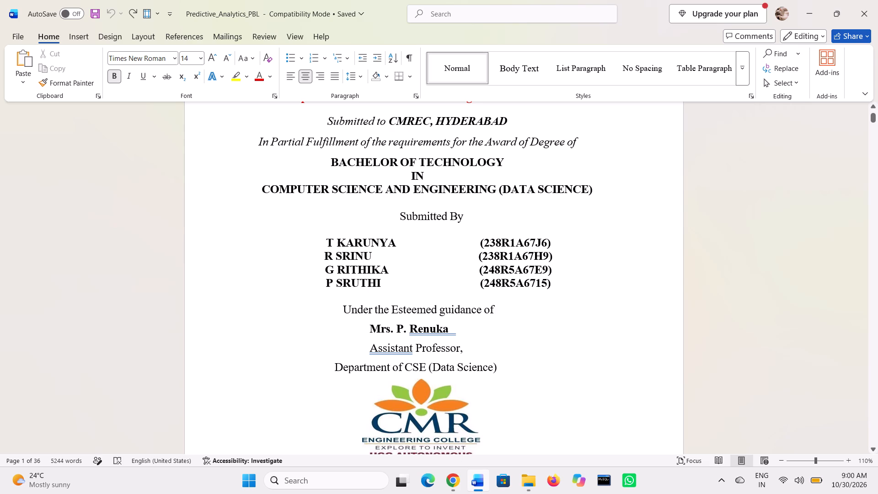
key("period")
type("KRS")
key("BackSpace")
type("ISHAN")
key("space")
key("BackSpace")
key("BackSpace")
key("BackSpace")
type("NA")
Put a period and space after the second student's initial and add the missing space after the first student's initial.
left_click(337, 258)
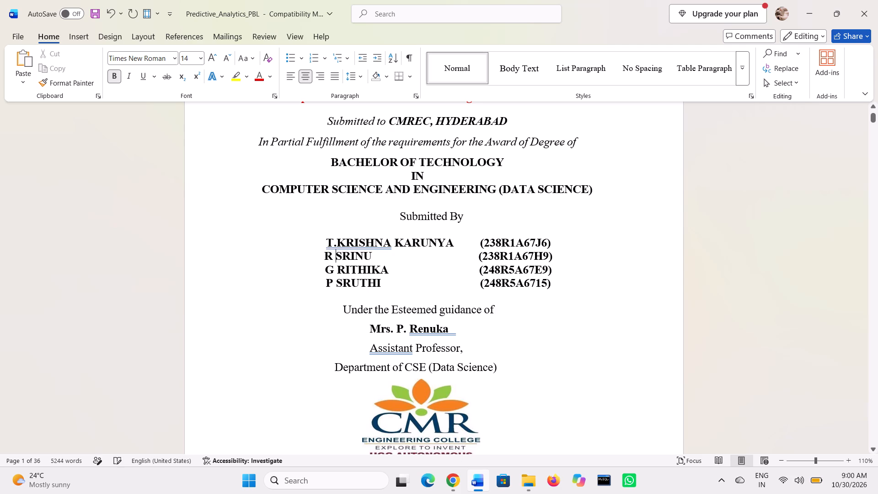
key("BackSpace")
key("period")
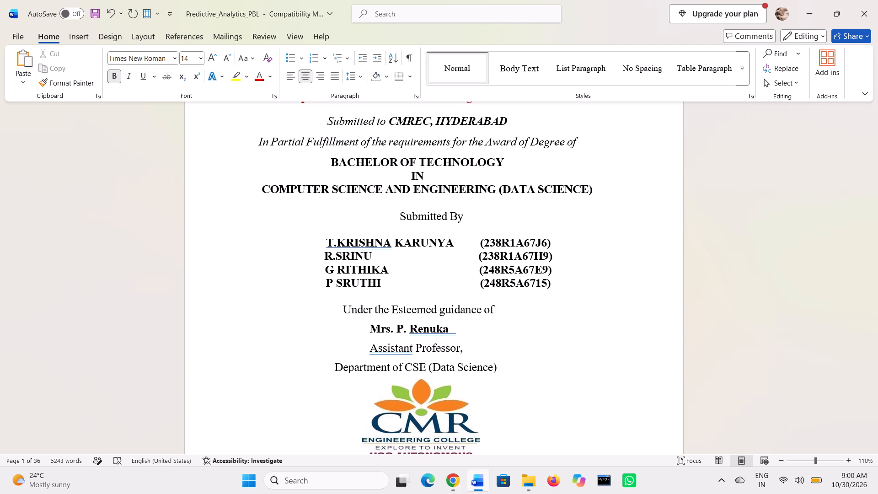
key("space")
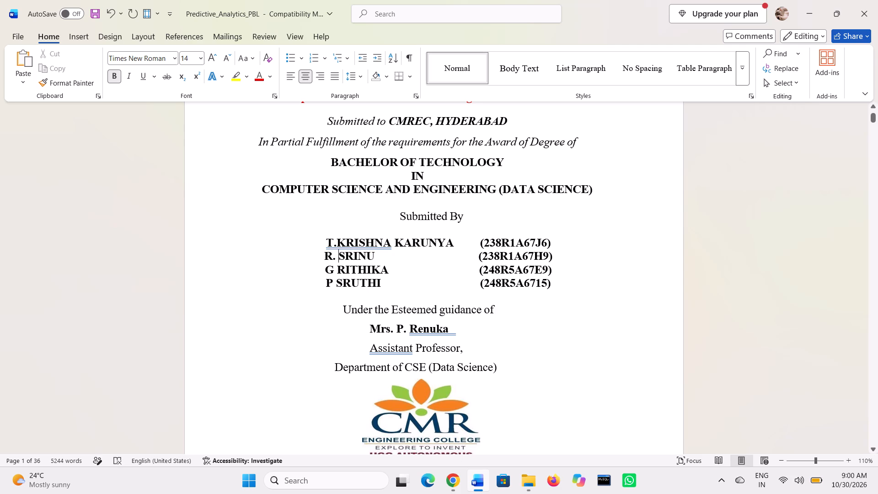
left_click(340, 245)
key("space")
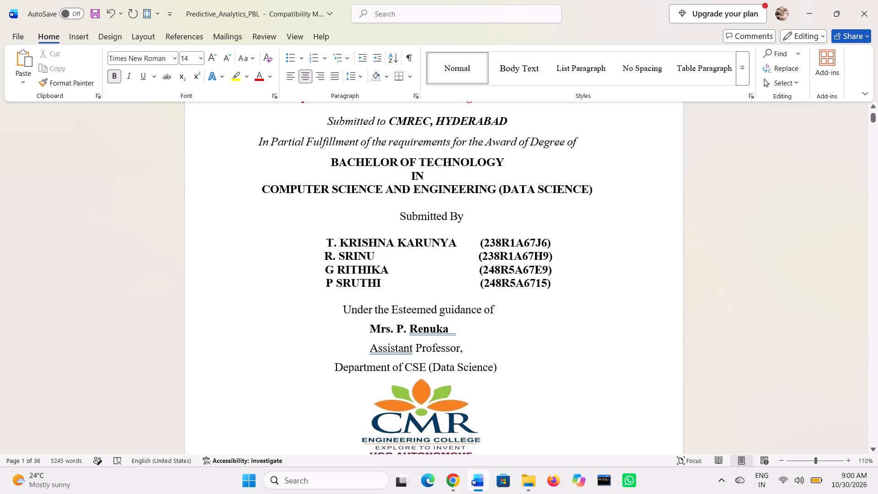
Append NAYAK to the second student's name in the title page list.
left_click(379, 252)
key("space")
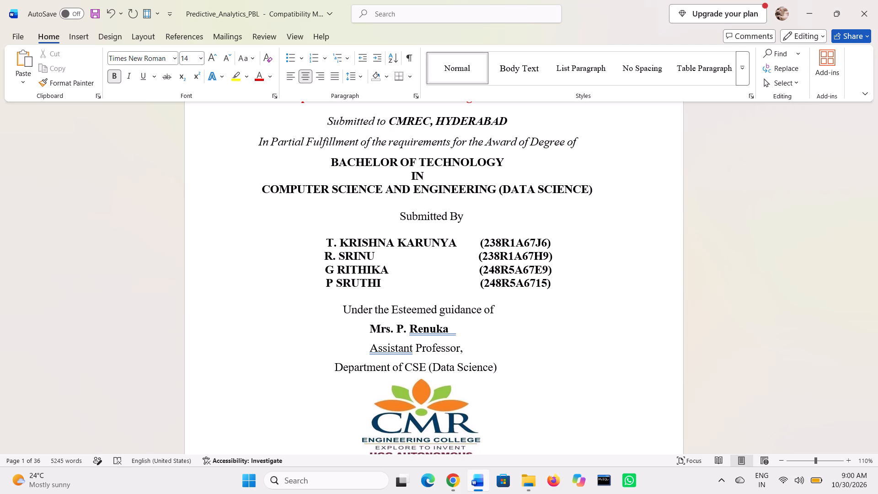
key("s")
key("BackSpace")
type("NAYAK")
Add a period after the initials G and P of the third and fourth students.
left_click(335, 272)
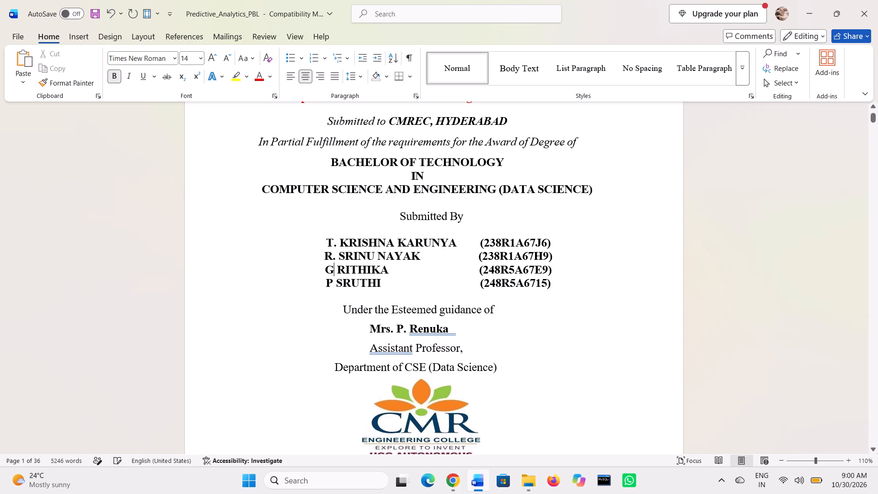
key("period")
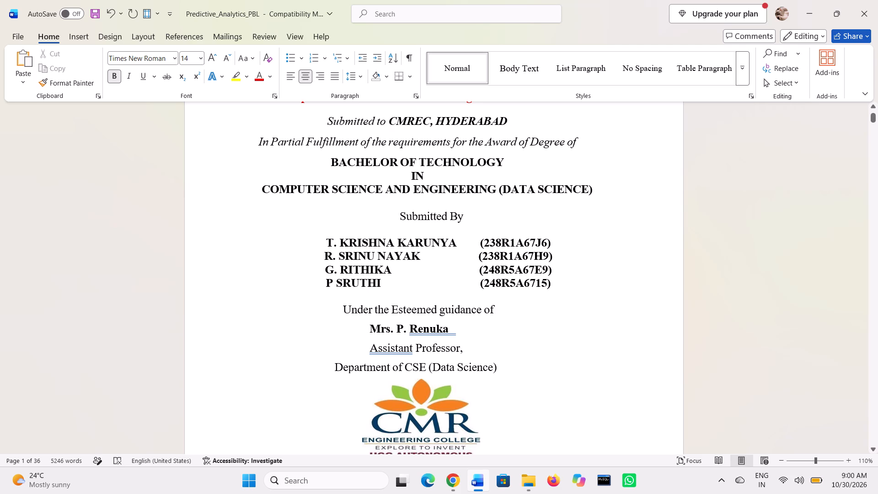
left_click(330, 283)
key("period")
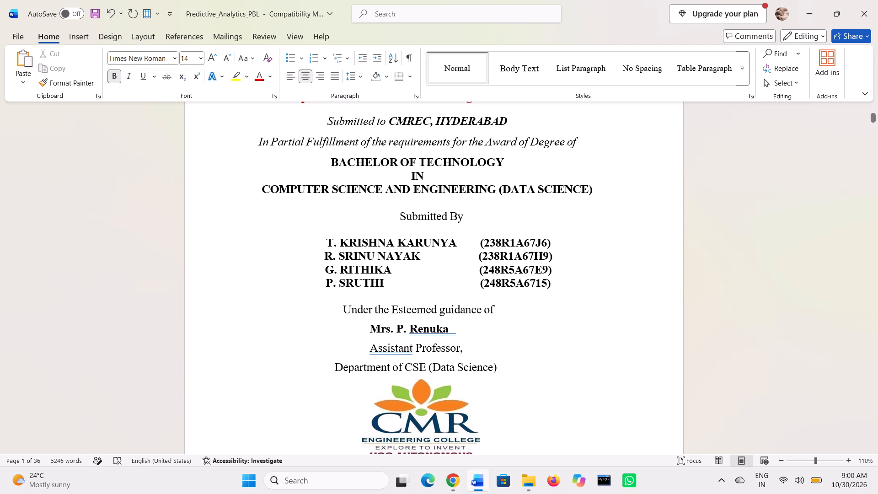
Remove the opening bracket from all four roll numbers in the title page's student list.
left_click(485, 245)
key("BackSpace")
left_click(485, 253)
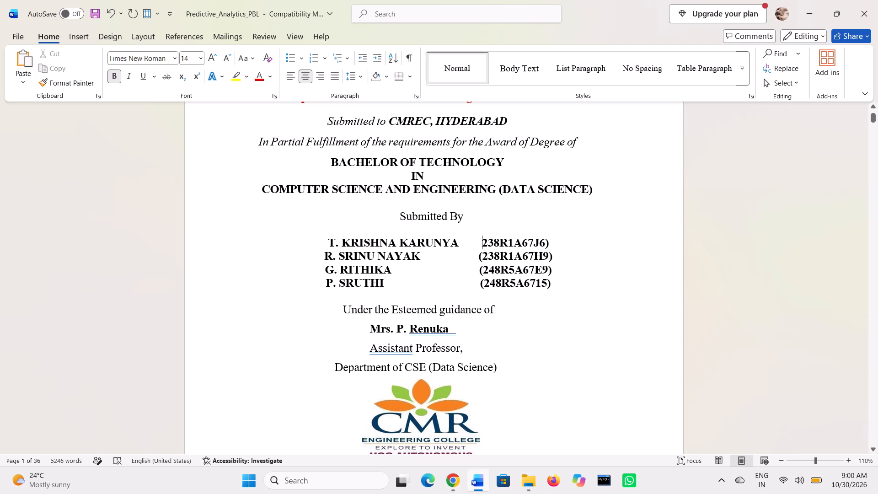
key("BackSpace")
left_click(483, 272)
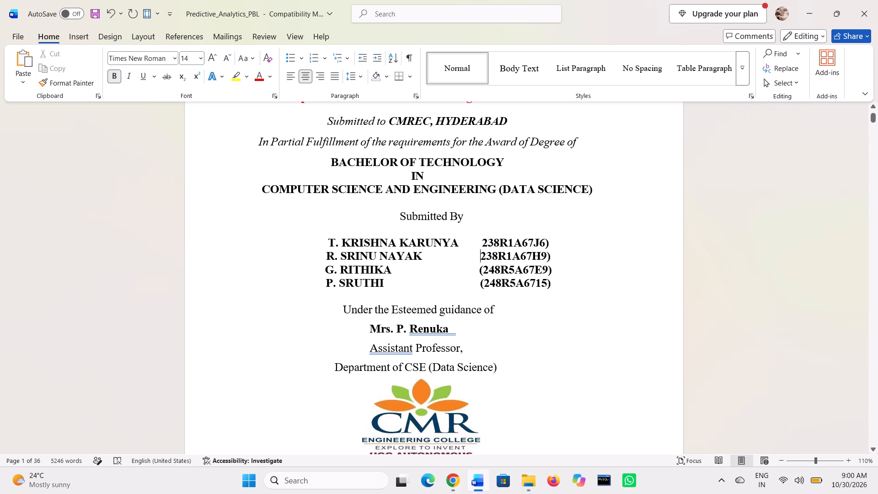
key("BackSpace")
left_click(484, 285)
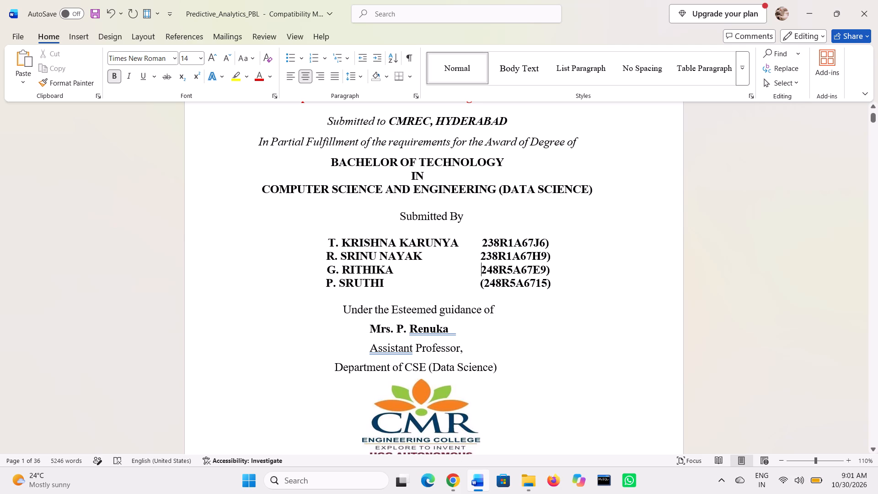
key("BackSpace")
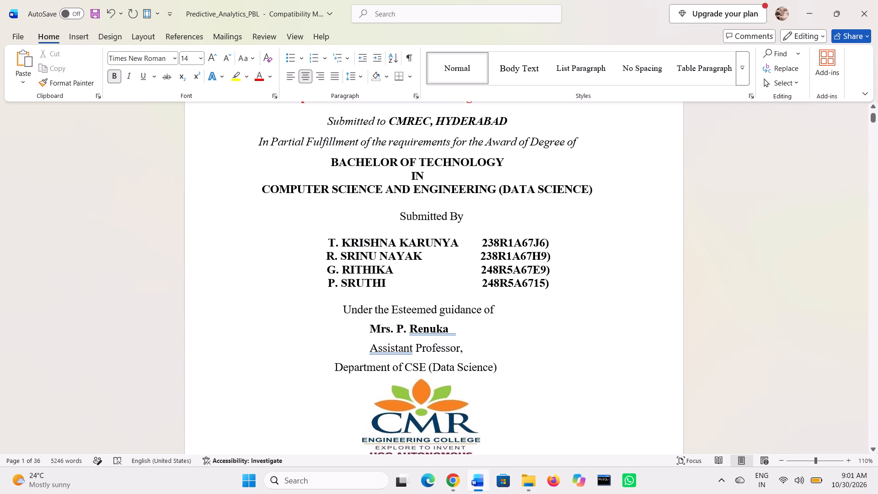
Remove the closing bracket from all four roll numbers, keeping their digits intact.
left_click(551, 244)
key("BackSpace")
key("Down")
key("BackSpace")
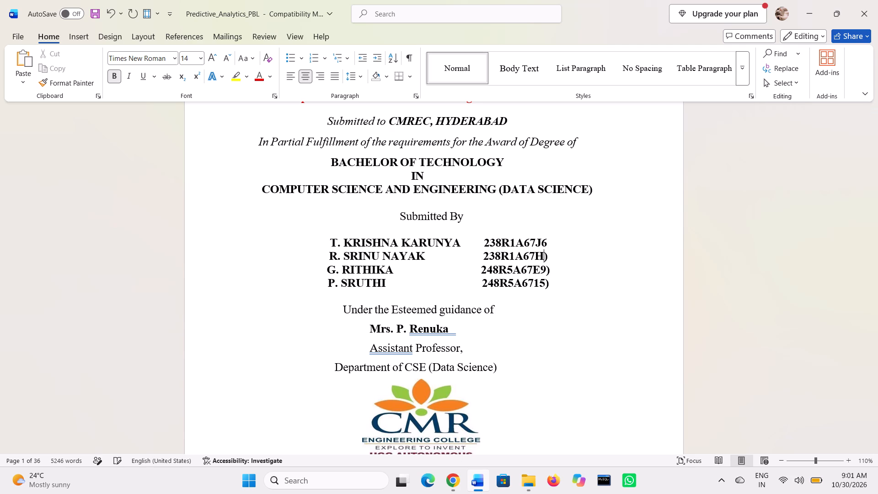
key("9")
key("Right")
key("BackSpace")
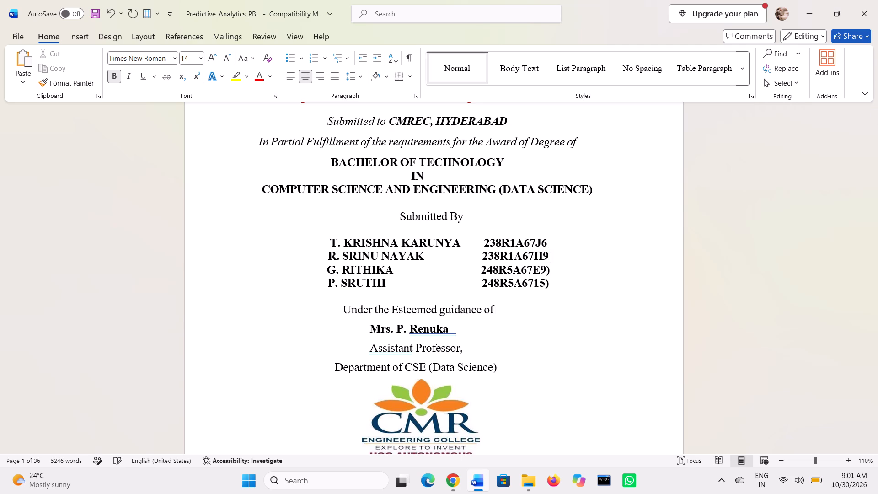
key("Down")
key("BackSpace")
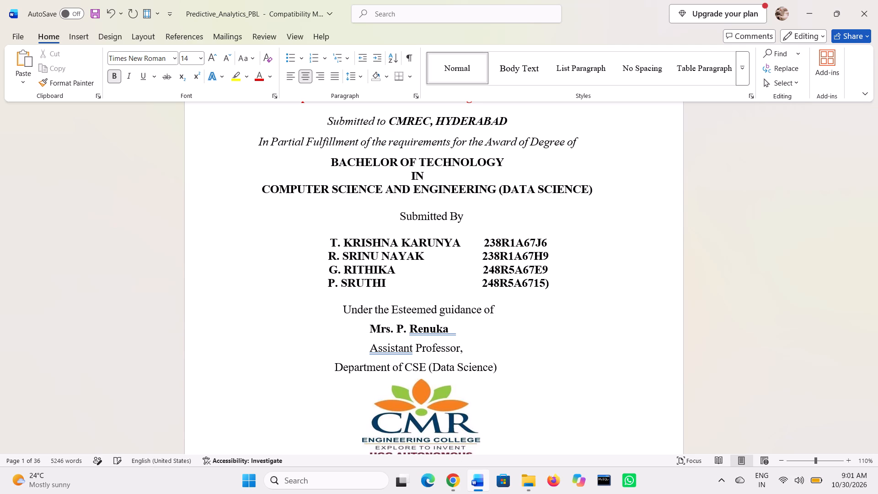
key("Down")
key("Right")
key("Left")
key("BackSpace")
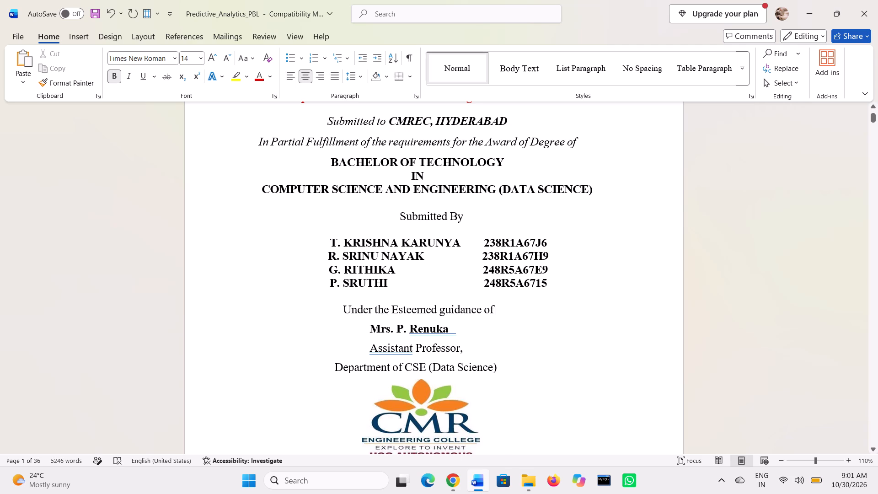
Insert two extra spaces before each of the first three roll numbers and one before the fourth in the title page list.
scroll(400, 309, "down", 1)
left_click(482, 191)
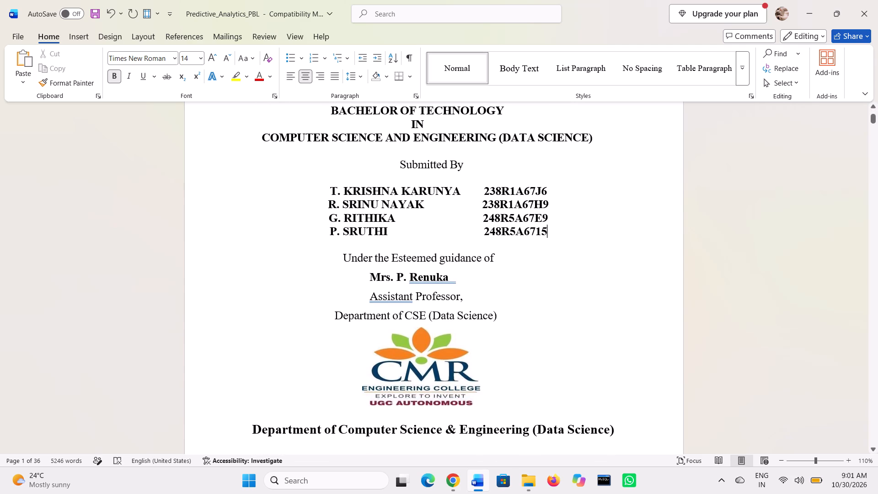
key("space")
key("space")
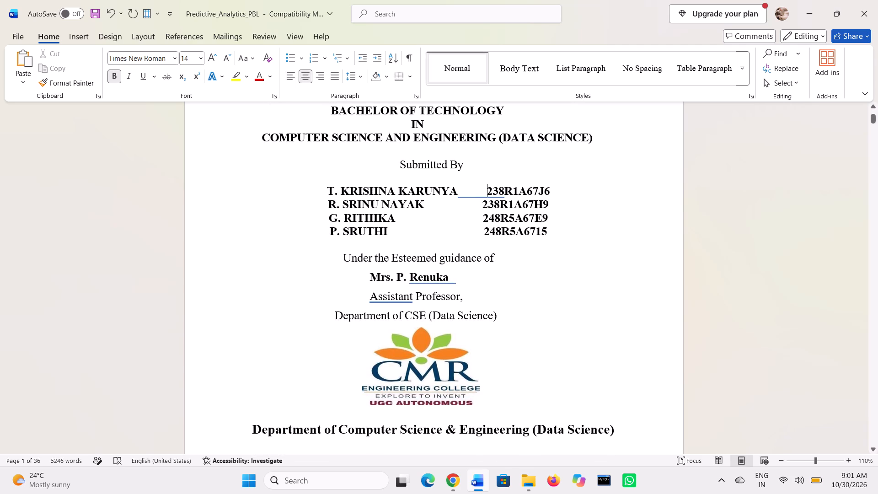
left_click(483, 205)
key("space")
key("space")
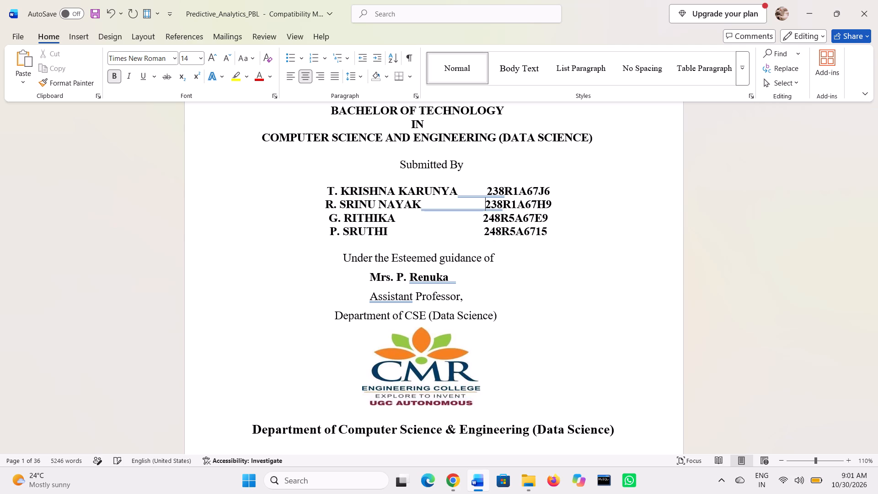
left_click(483, 216)
key("space")
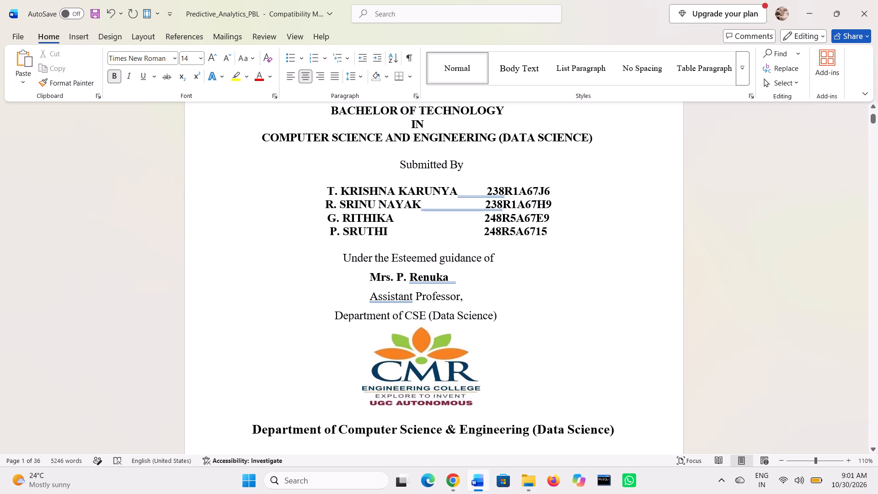
key("space")
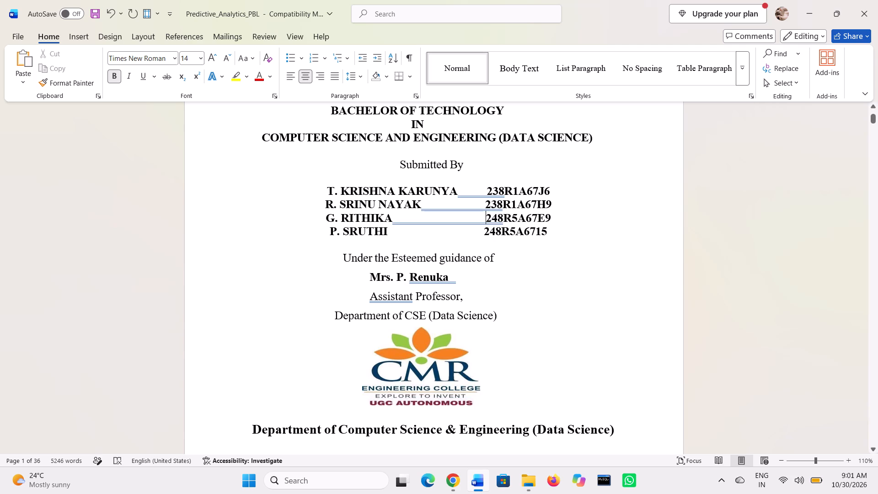
left_click(485, 231)
key("space")
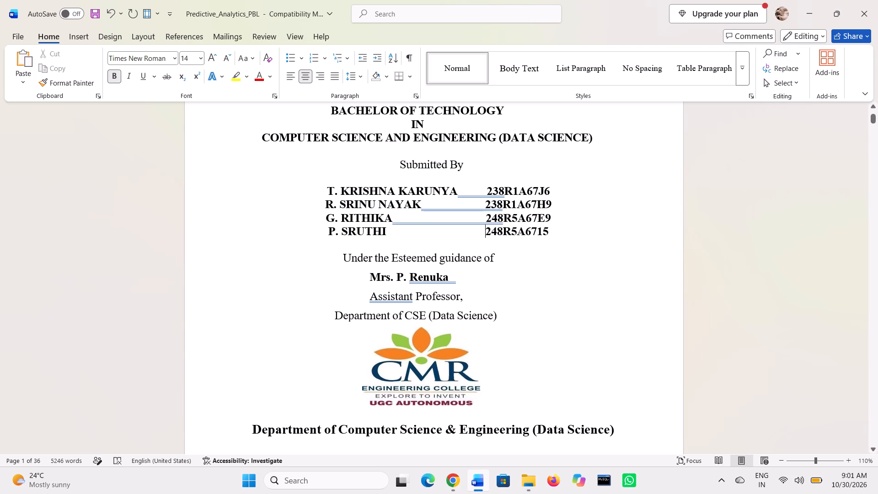
Set the second digit of the third student's roll number to 3 in the title page list.
left_click(498, 219)
key("BackSpace")
key("3")
Widen the gap between the fourth student's name and roll number with extra spaces.
left_click(388, 233)
key("space")
key("space")
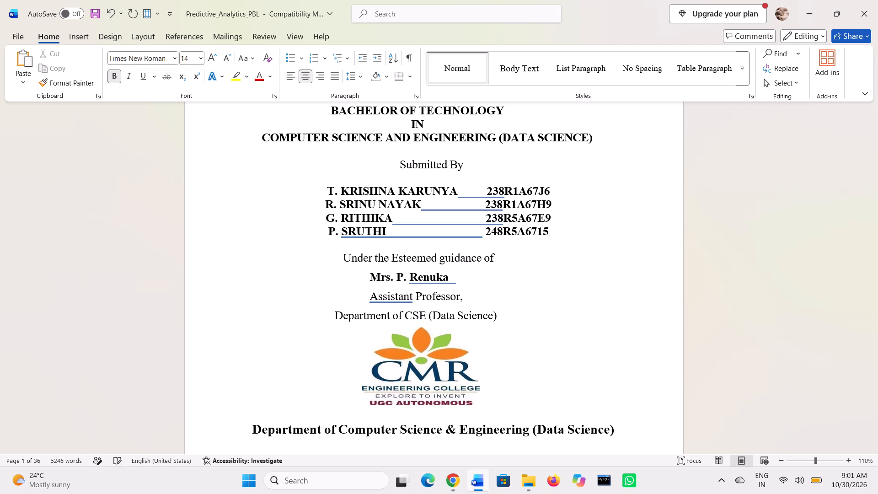
key("space")
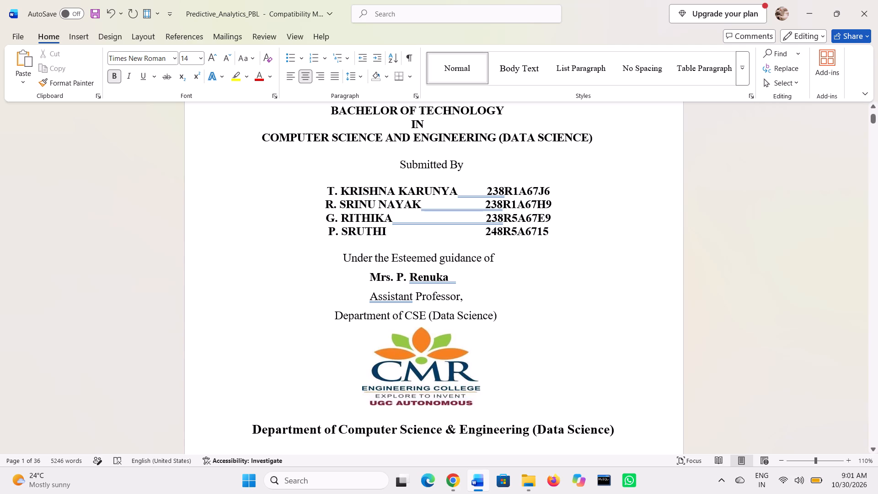
left_click(482, 236)
key("space")
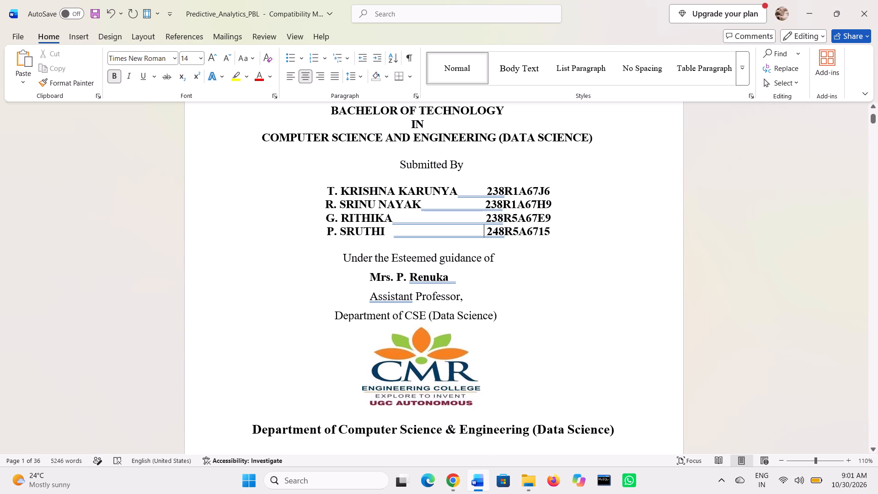
Insert five spaces before the project guide's name on the title page and centre that line.
scroll(438, 326, "down", 1)
scroll(438, 326, "up", 3)
scroll(438, 326, "down", 1)
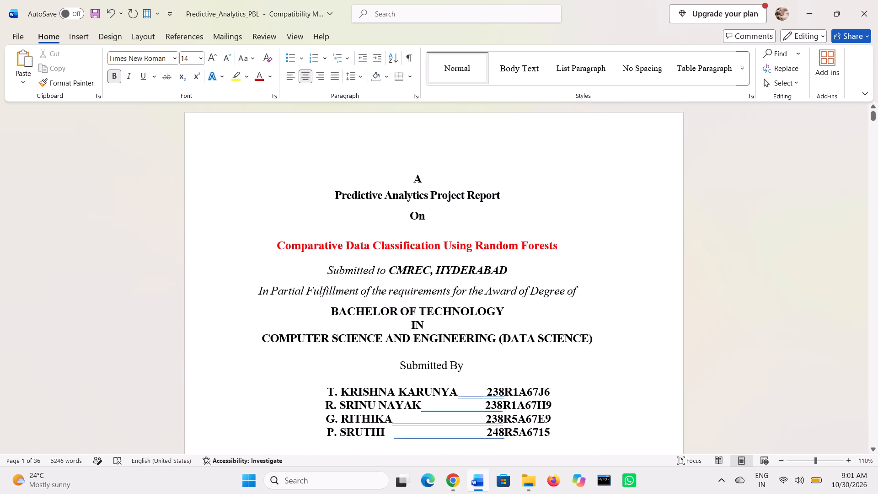
scroll(438, 326, "down", 1)
scroll(438, 326, "down", 5, "ctrl")
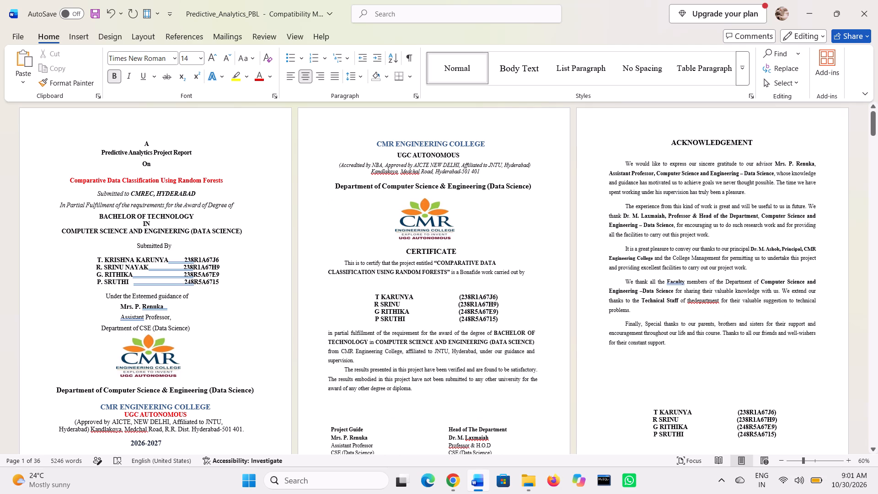
scroll(213, 319, "up", 5, "ctrl")
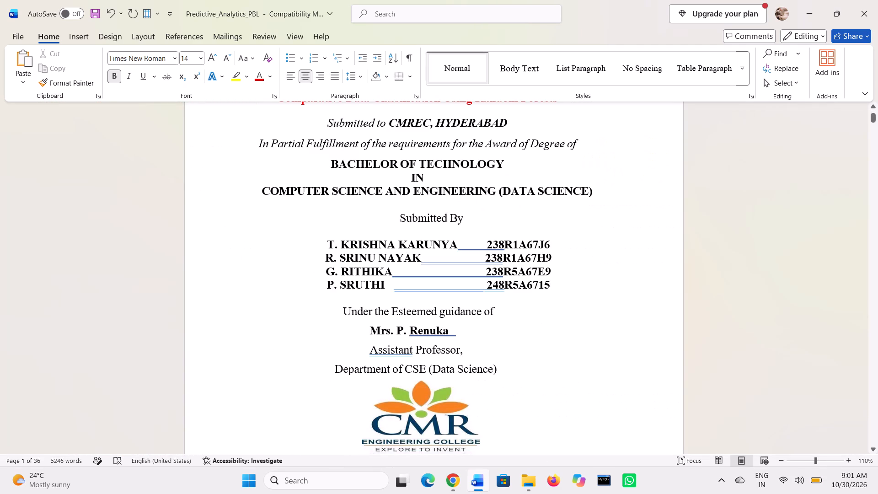
left_click(365, 334)
key("space")
key("space")
key("space")
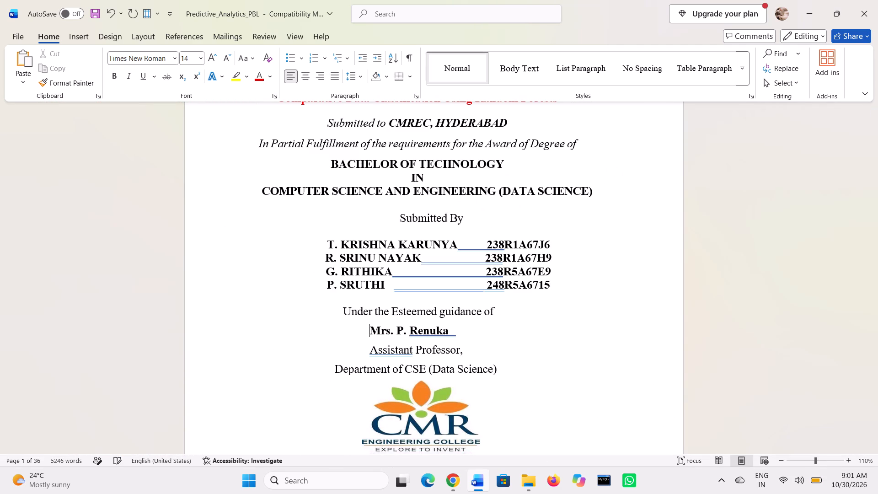
key("space")
key("space")
left_click(303, 76)
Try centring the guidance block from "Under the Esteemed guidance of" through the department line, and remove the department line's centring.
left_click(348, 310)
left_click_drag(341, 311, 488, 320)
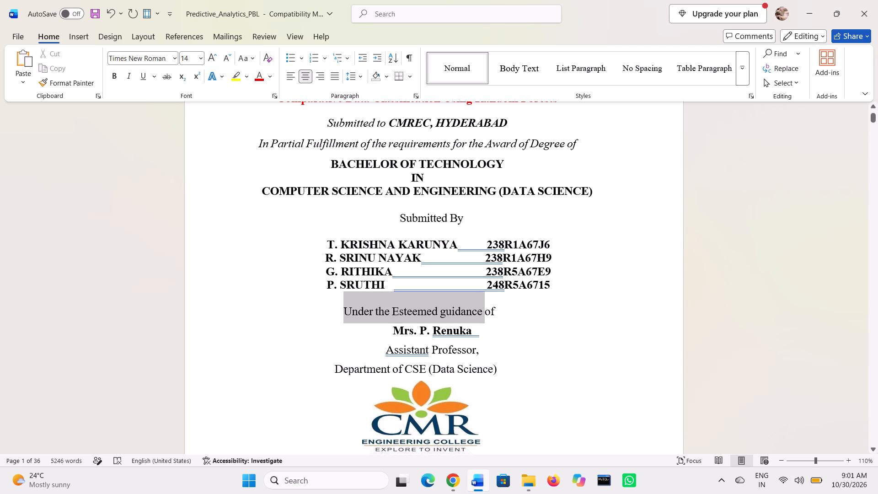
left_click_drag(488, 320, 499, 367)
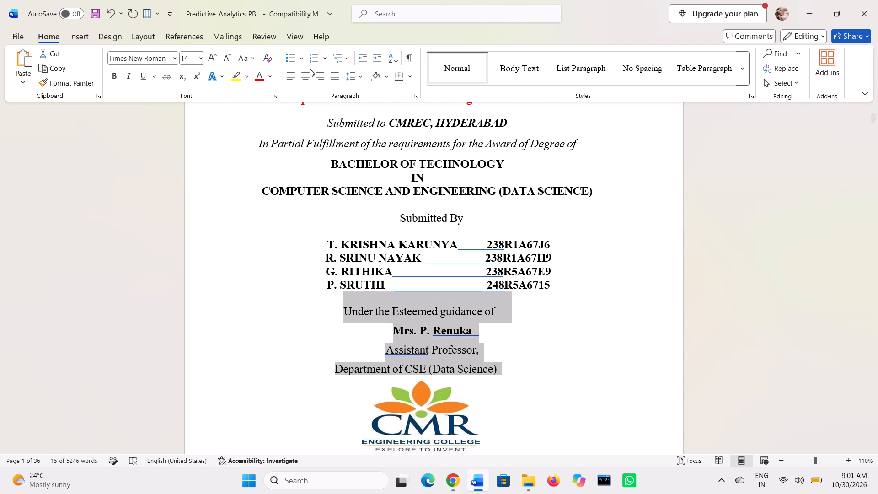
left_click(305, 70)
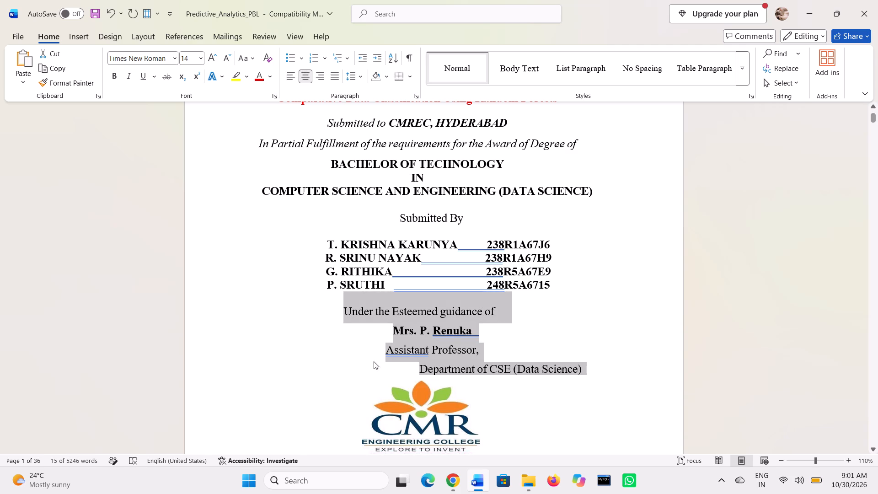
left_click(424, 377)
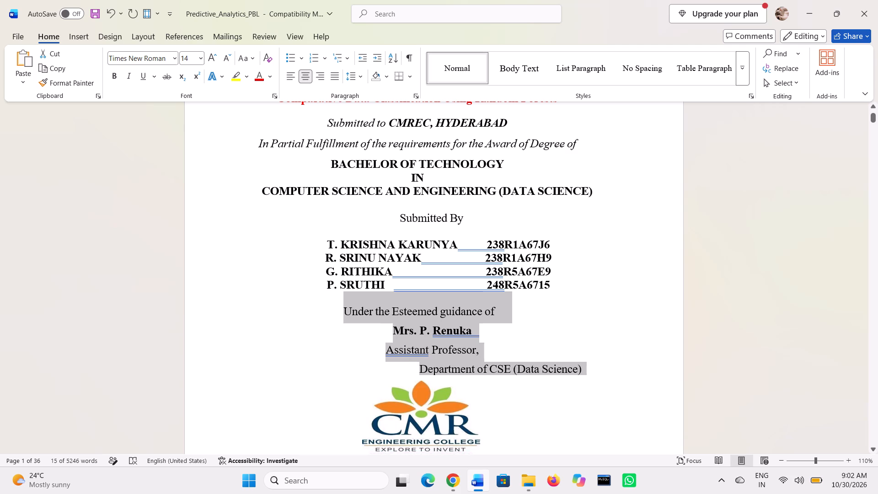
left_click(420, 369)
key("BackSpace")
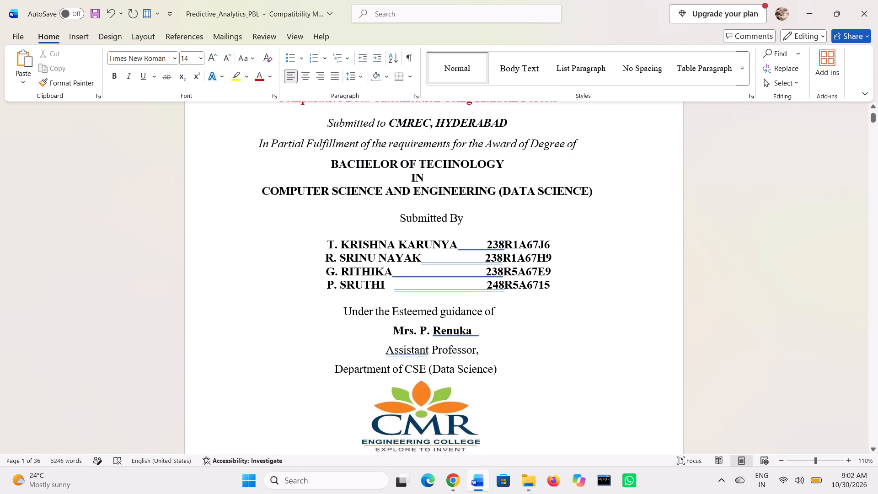
Shift the line "Department of CSE (Data Science)" with four leading spaces.
key("space")
key("space")
key("space")
key("space")
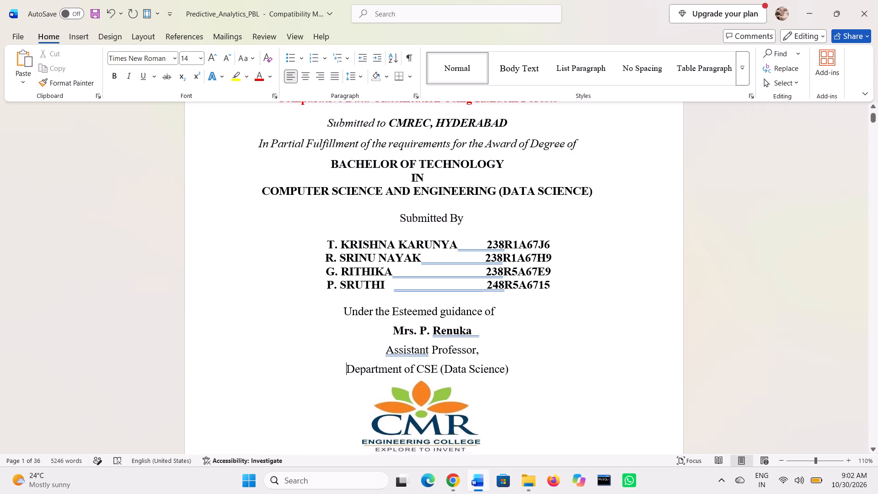
Shift the line "Under the Esteemed guidance of" with three additional leading spaces.
left_click(345, 313)
key("space")
key("space")
key("space")
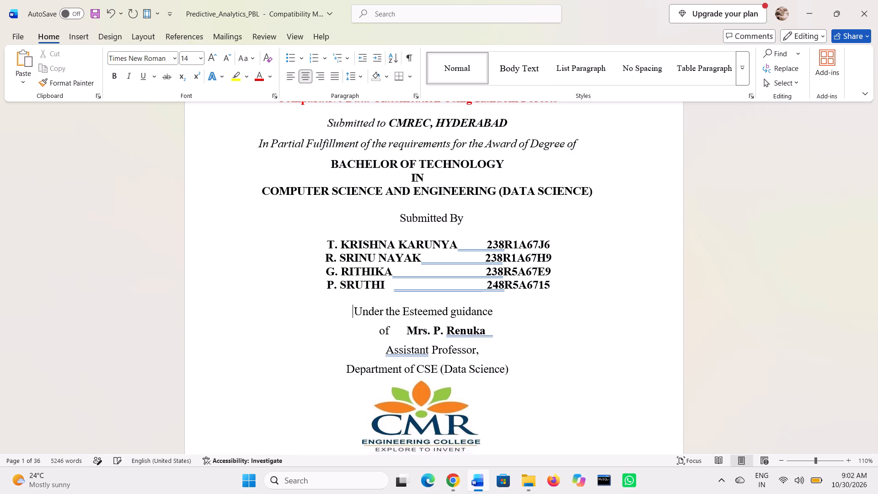
key("BackSpace")
key("BackSpace")
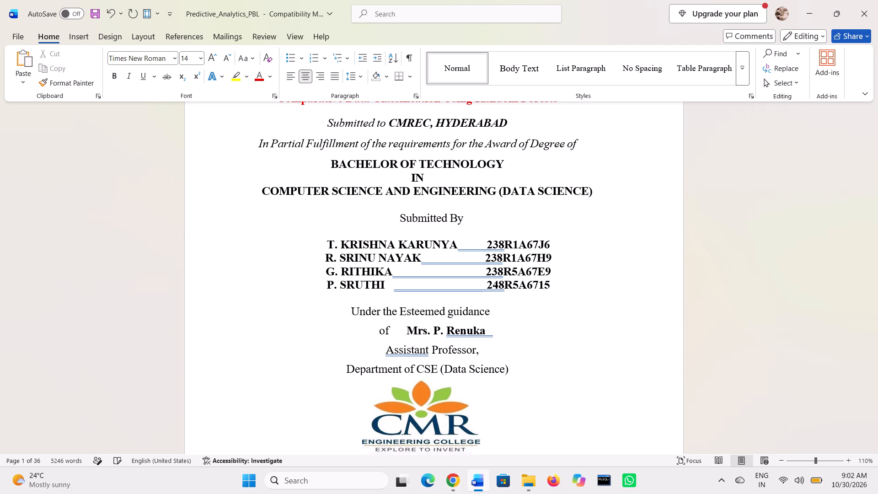
key("space")
key("space")
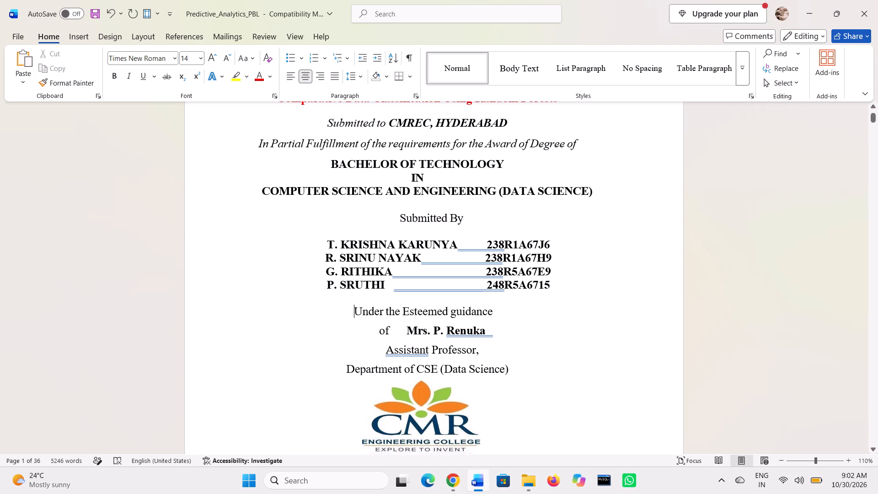
Start a new paragraph at the guide's name to separate it from the word "of".
left_click(408, 334)
key("Return")
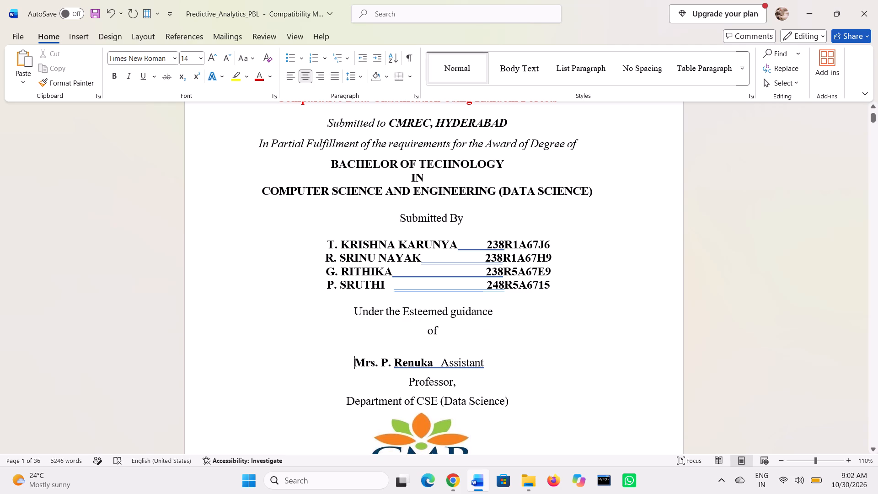
Remove the space before paragraph for the text from "of" through the guide's name line.
left_click_drag(396, 333, 476, 368)
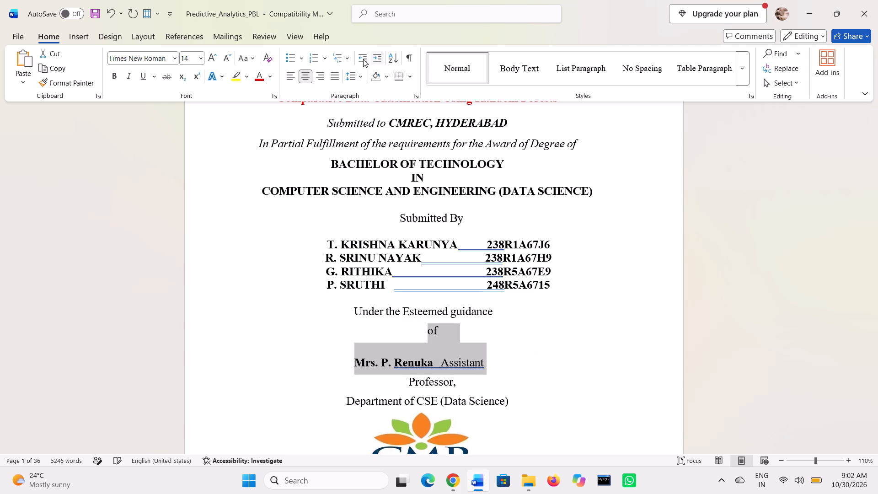
left_click(356, 78)
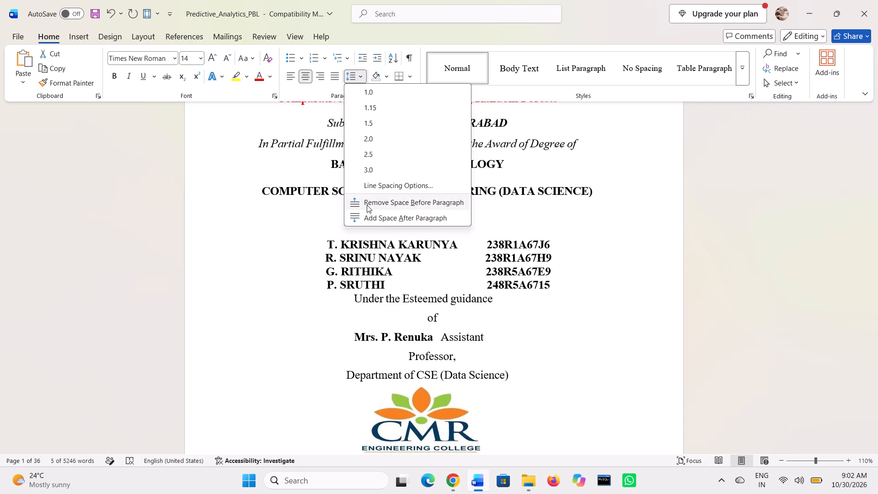
left_click(366, 201)
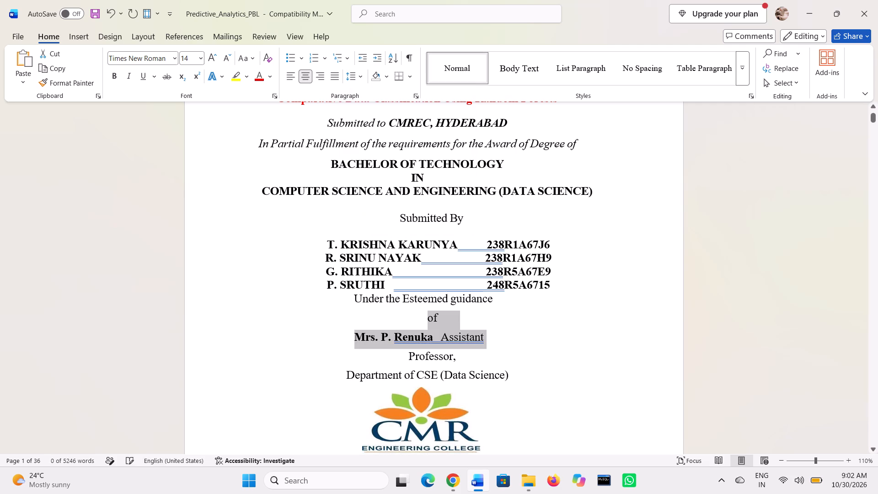
Set line spacing to 1.0 for the text from "Under the Esteemed guidance" through the guide's name line.
left_click(403, 304)
left_click(351, 297)
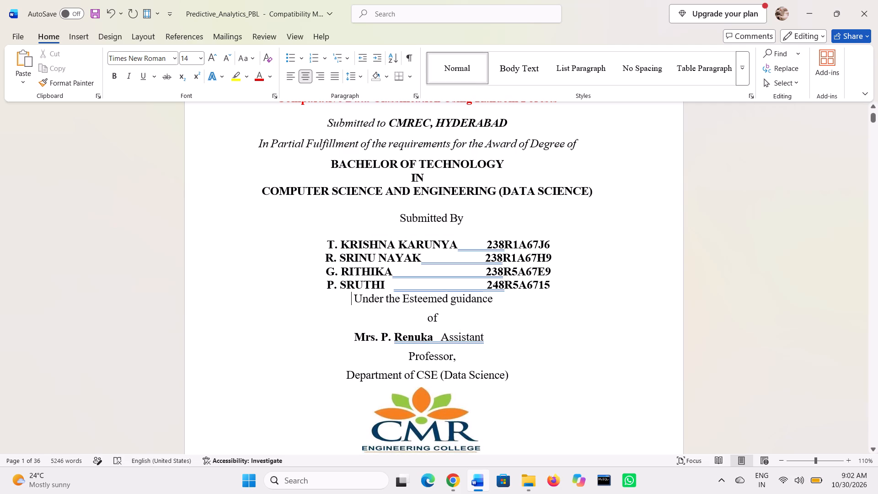
left_click_drag(351, 297, 502, 347)
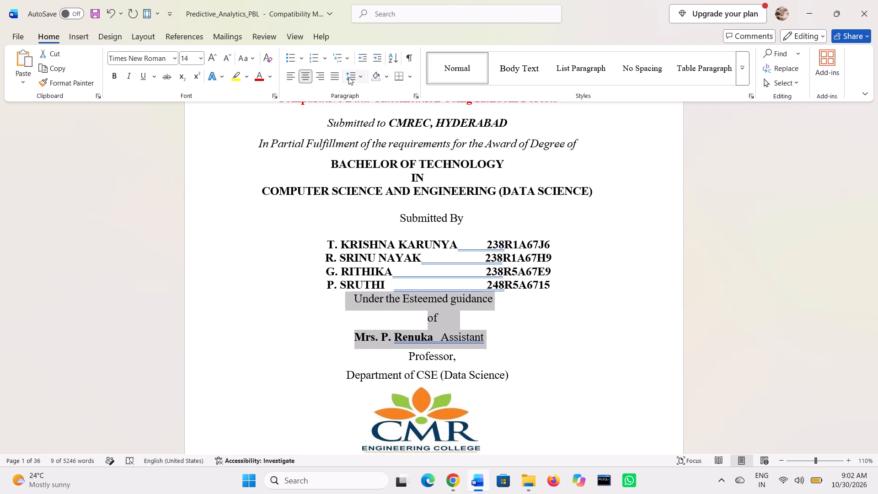
left_click(350, 79)
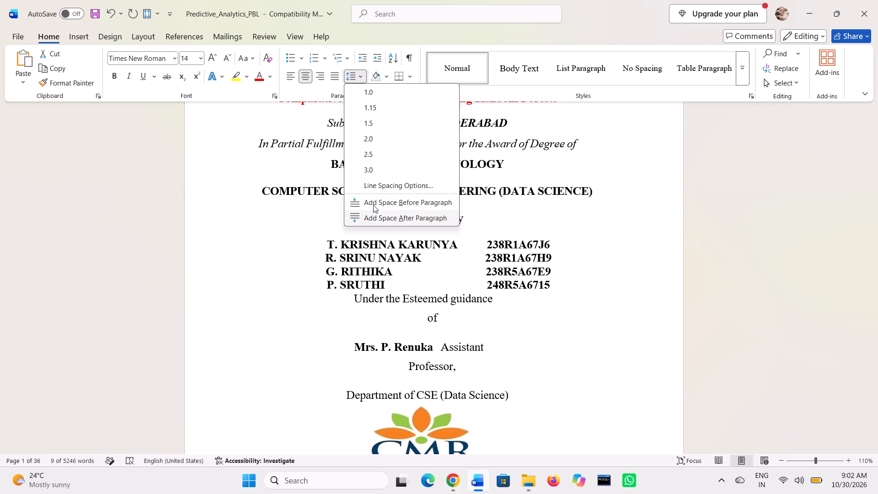
left_click(369, 96)
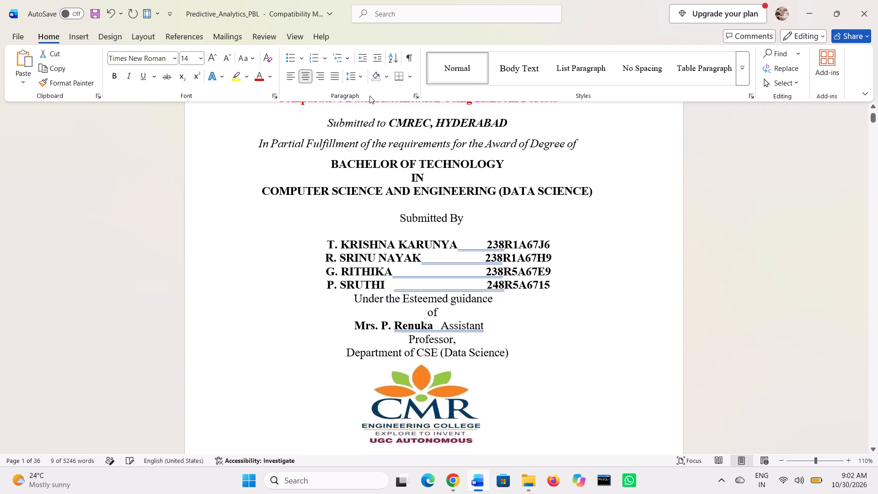
Break the line after the guide's name so that "Assistant Professor," sits on its own line.
left_click(427, 334)
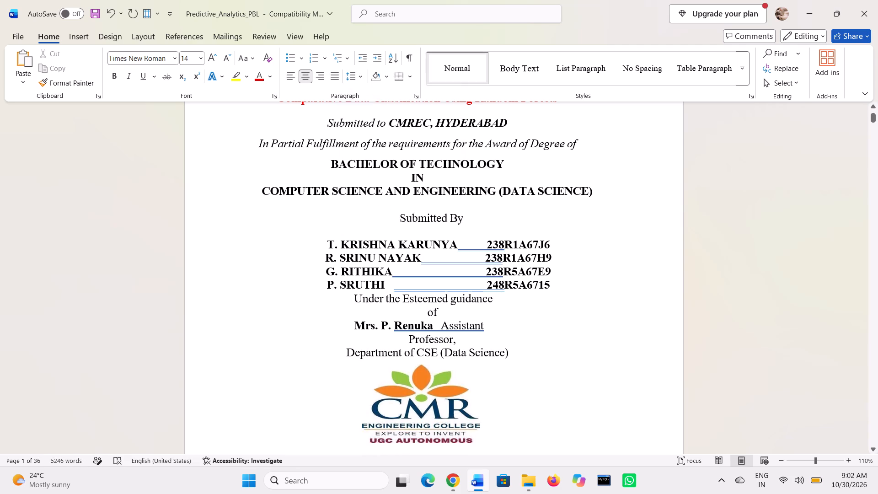
left_click(441, 331)
key("Return")
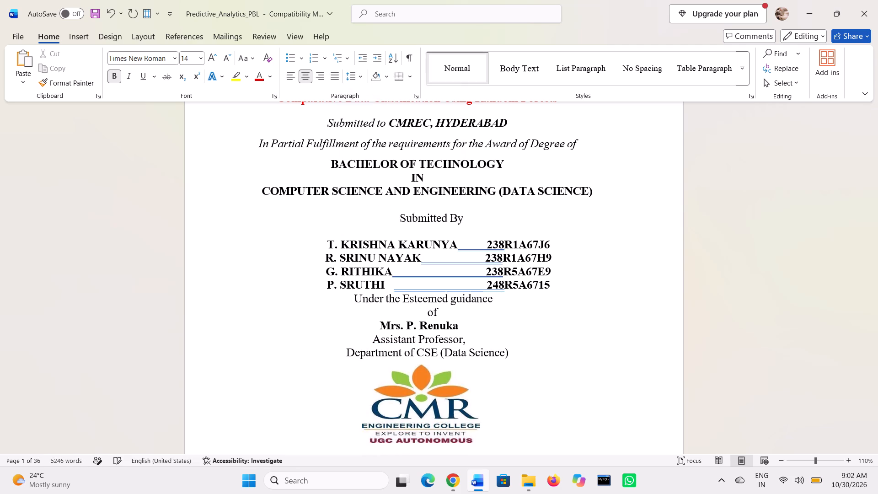
Insert a blank line above "Under the Esteemed guidance of" on the title page to separate it from the student list.
left_click(356, 297)
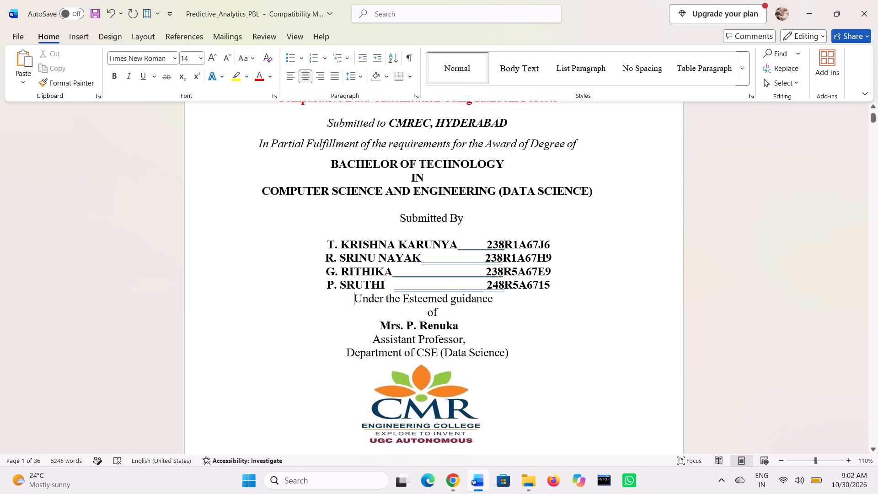
key("Return")
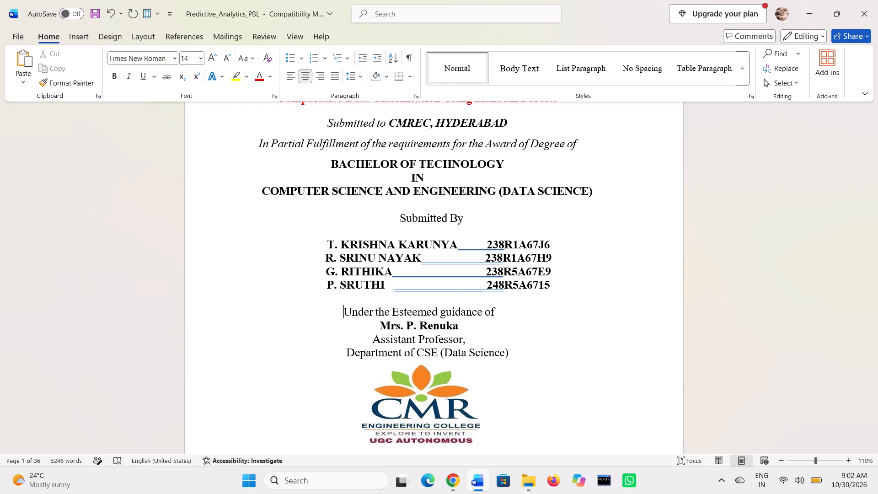
key("space")
key("BackSpace")
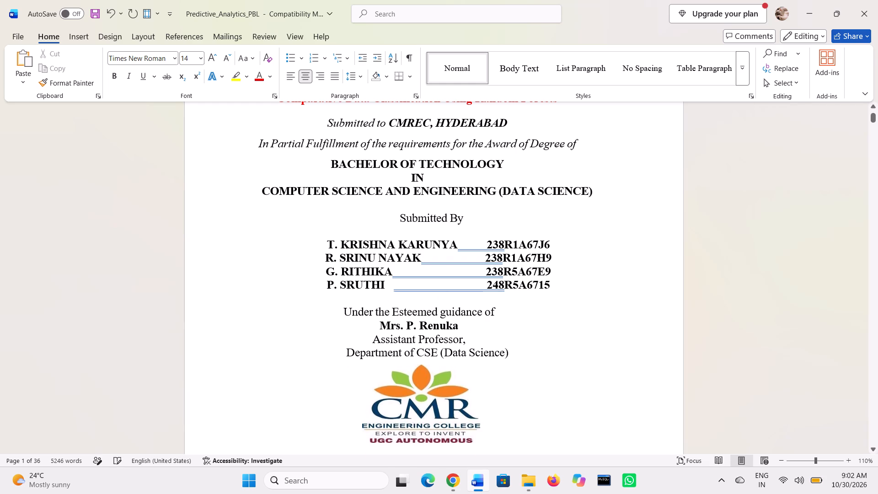
Review the title page layout from the heading to the academic year and on to the certificate page.
scroll(390, 329, "down", 2)
scroll(390, 329, "up", 1)
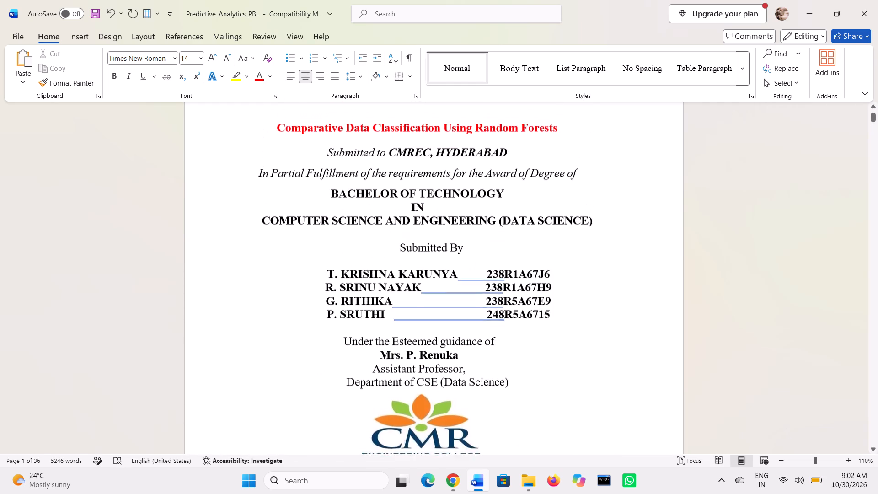
scroll(390, 329, "up", 1)
scroll(397, 270, "up", 1)
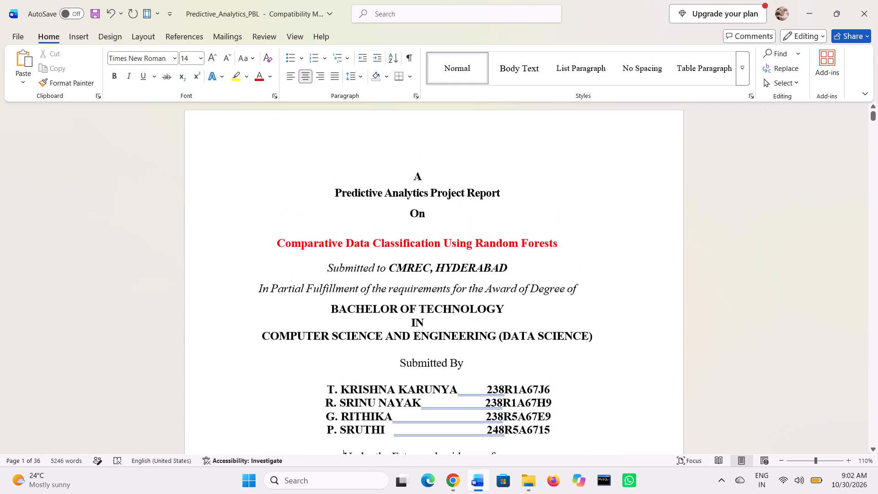
scroll(397, 270, "up", 1)
scroll(397, 270, "down", 1)
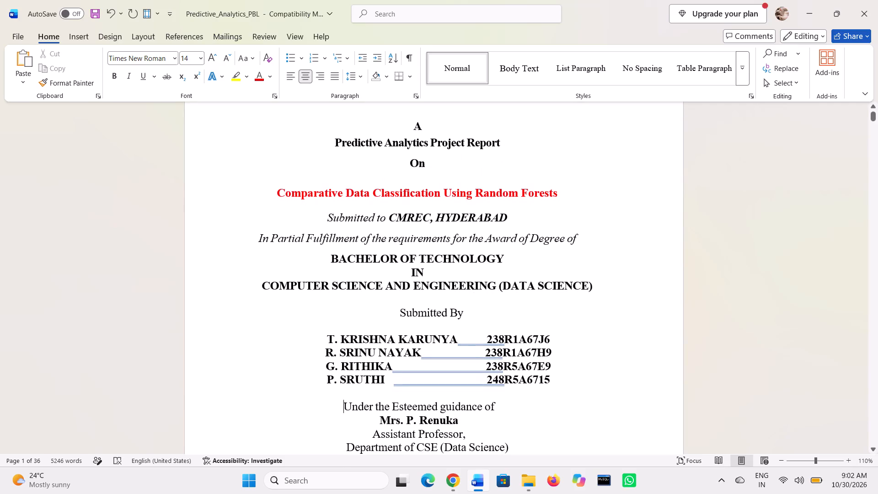
scroll(397, 270, "down", 3)
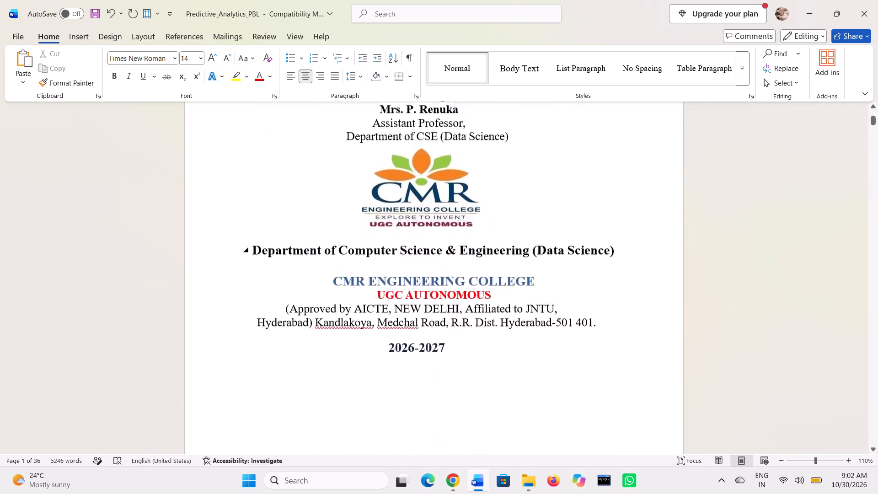
scroll(397, 270, "down", 4)
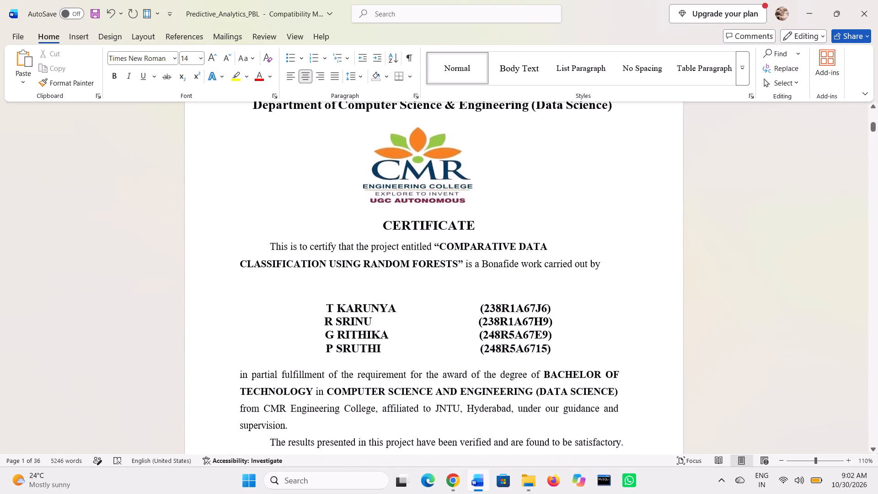
Turn on AutoSave by uploading the document to the personal OneDrive.
left_click(76, 15)
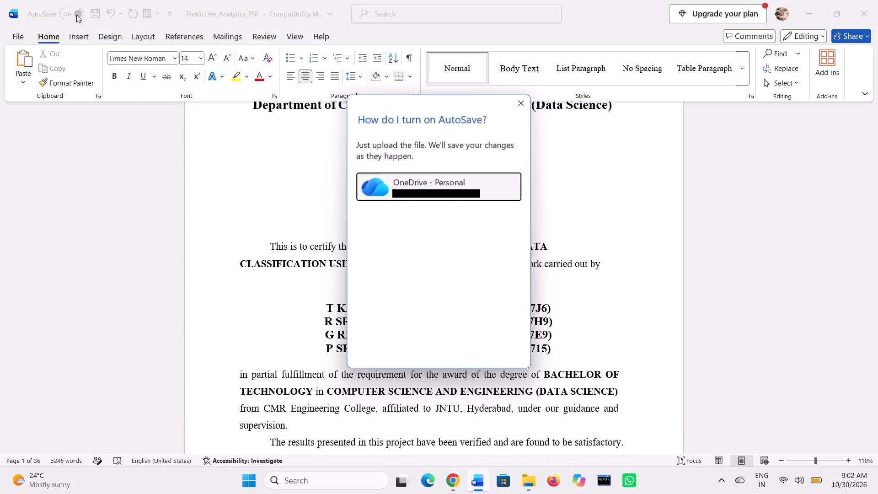
left_click(419, 181)
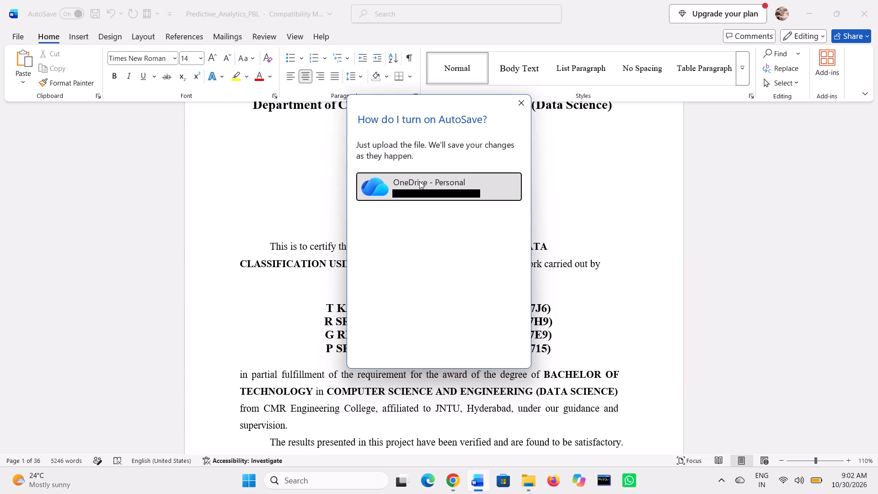
left_click(419, 181)
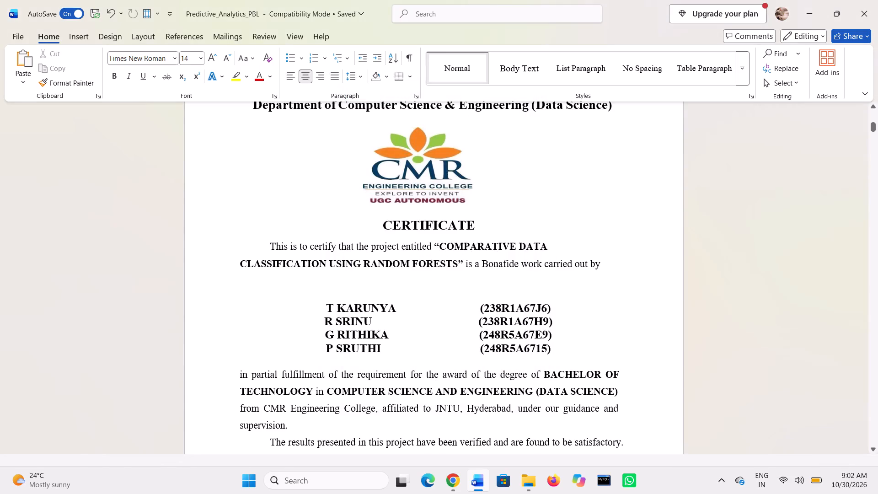
In the certificate's student list, add a period after the first student's initial and insert KRISHNA as the middle name.
scroll(489, 332, "down", 1)
scroll(489, 332, "up", 1)
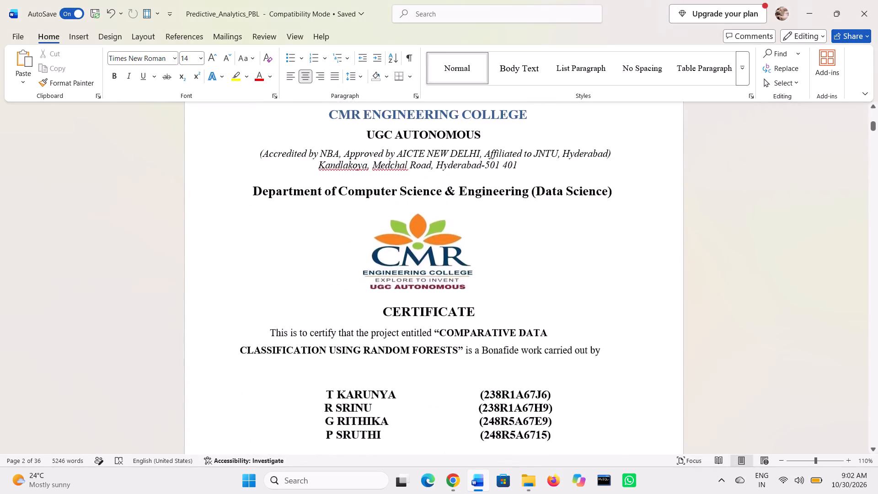
left_click(334, 425)
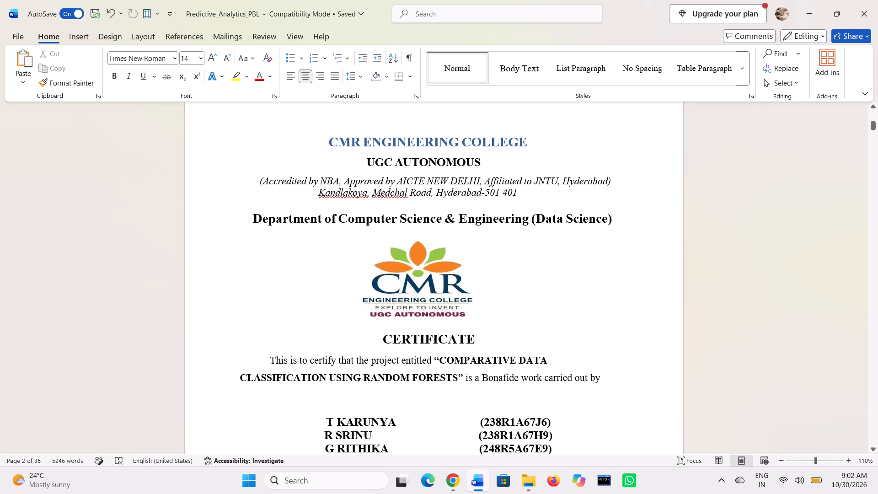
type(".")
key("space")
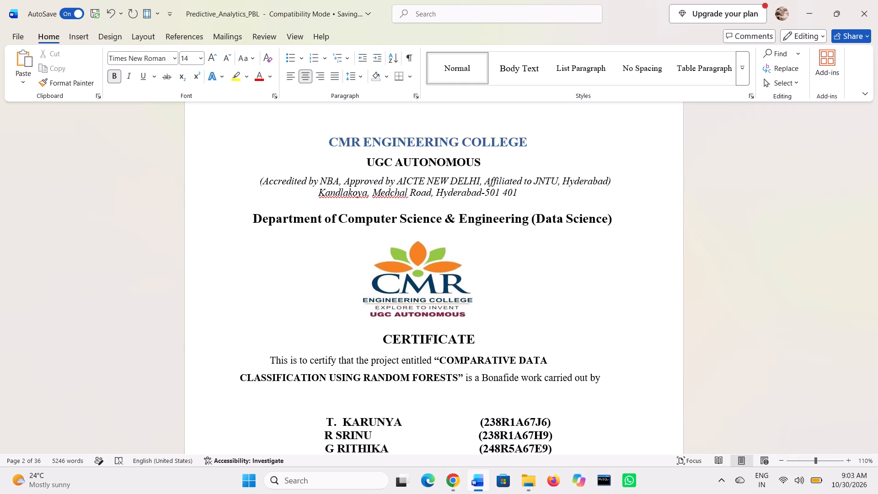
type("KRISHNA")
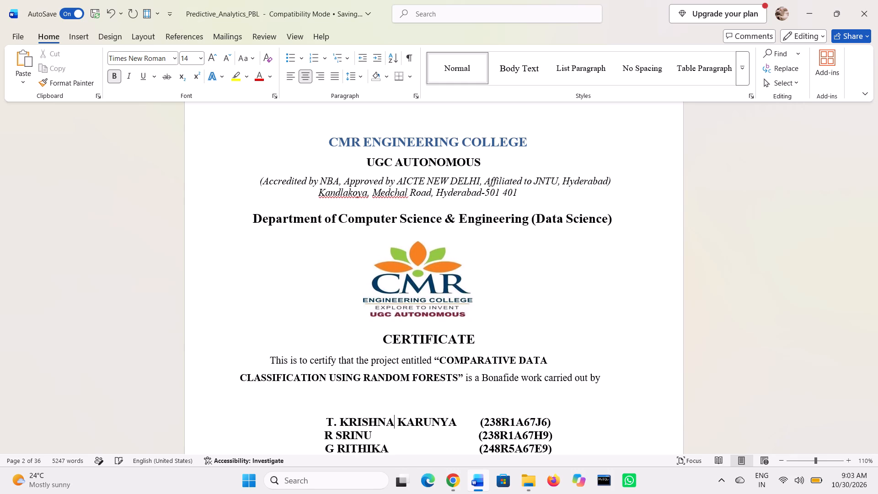
scroll(334, 425, "down", 1)
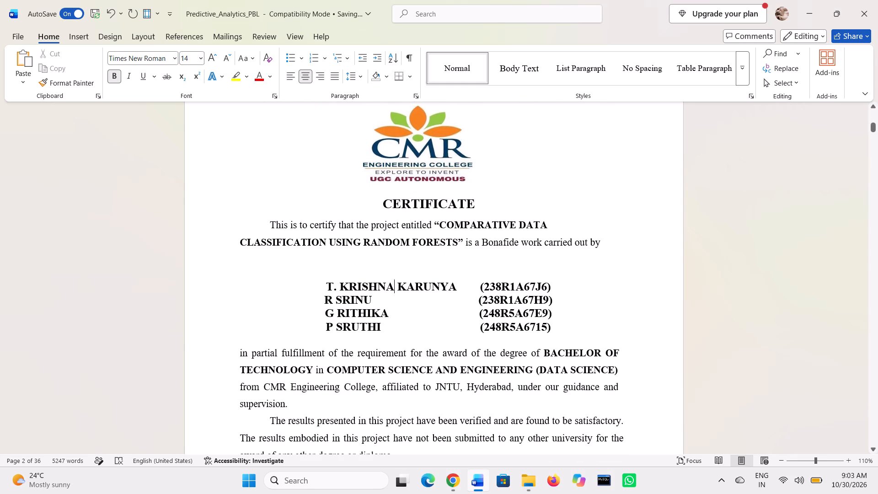
left_click(333, 302)
key("period")
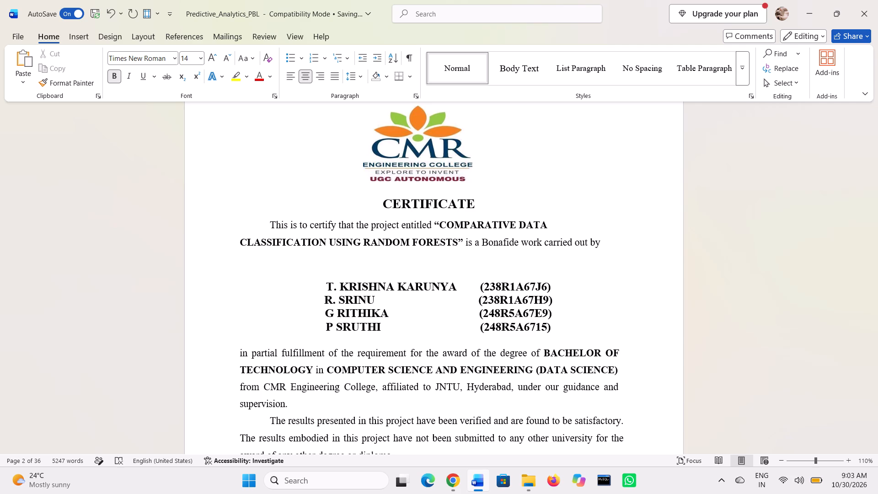
key("Right")
key("Right")
key("Right")
key("Right")
key("Right")
key("Right")
key("Right")
left_click(371, 303)
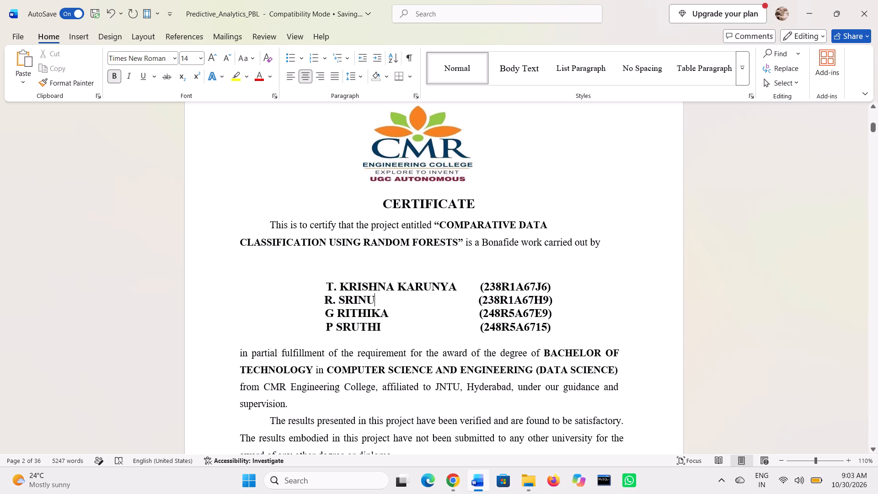
key("space")
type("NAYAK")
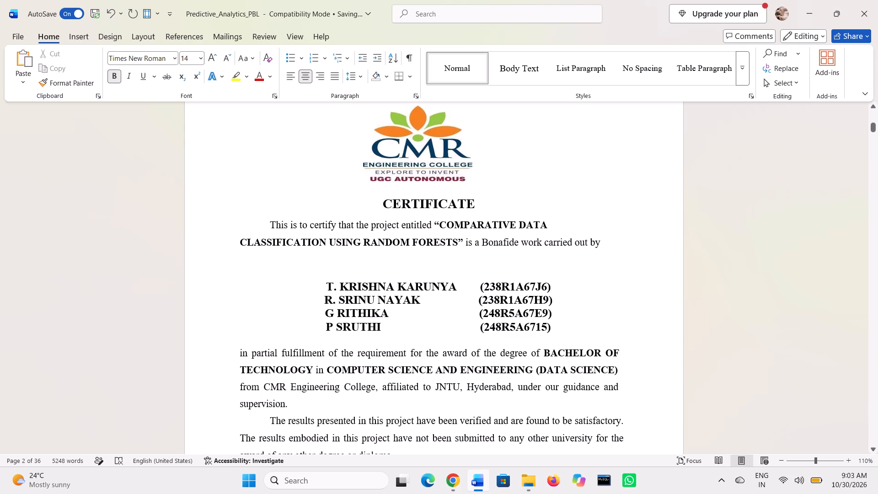
Add a period and a space after the initials G and P of the third and fourth students on the certificate.
left_click(336, 312)
key("BackSpace")
type(".")
key("space")
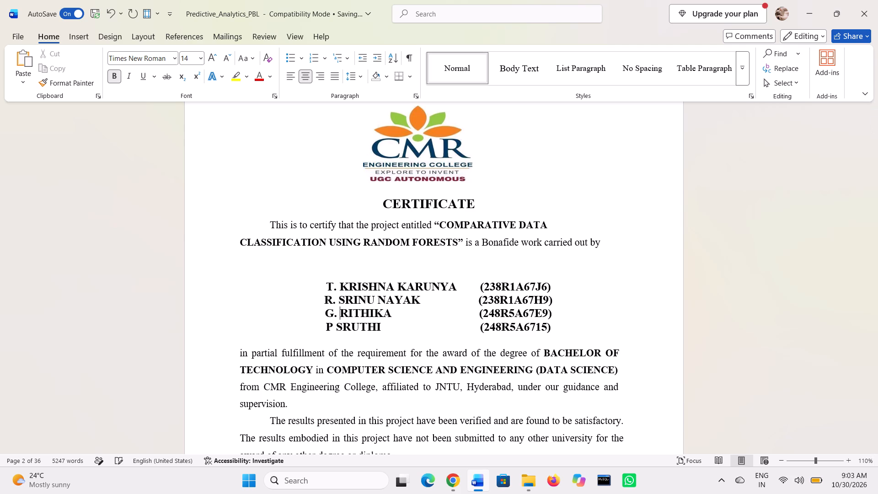
left_click(337, 327)
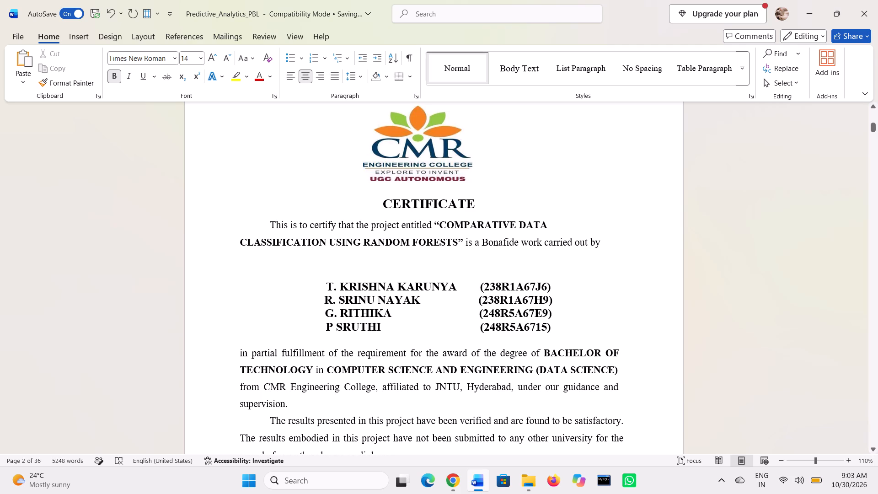
key("BackSpace")
type(".")
key("space")
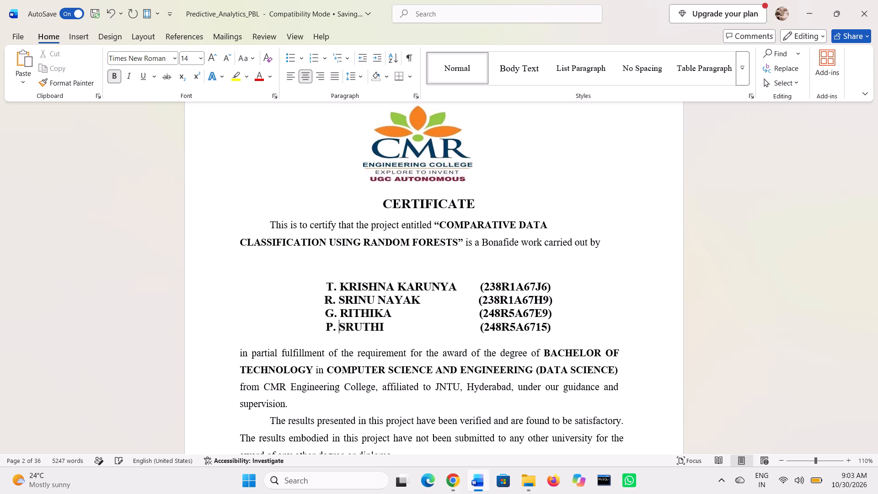
Delete the opening parenthesis before each of the four roll numbers in the certificate's student list.
left_click(484, 289)
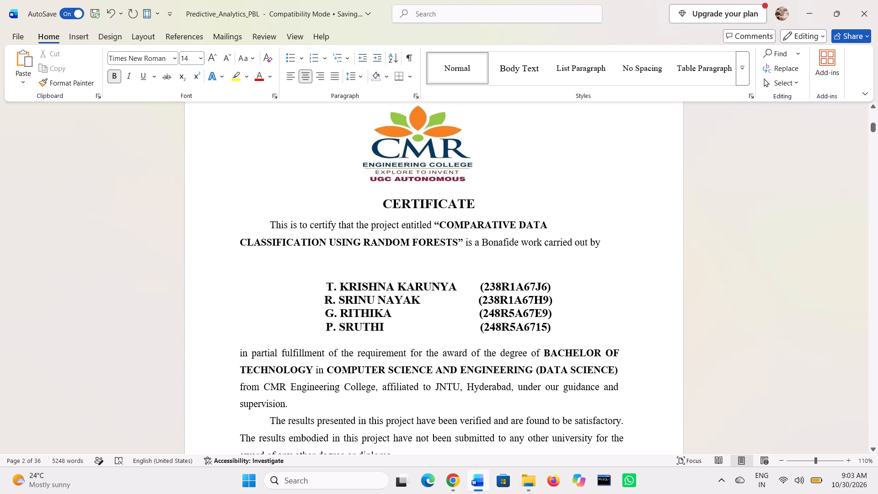
key("BackSpace")
key("Down")
key("BackSpace")
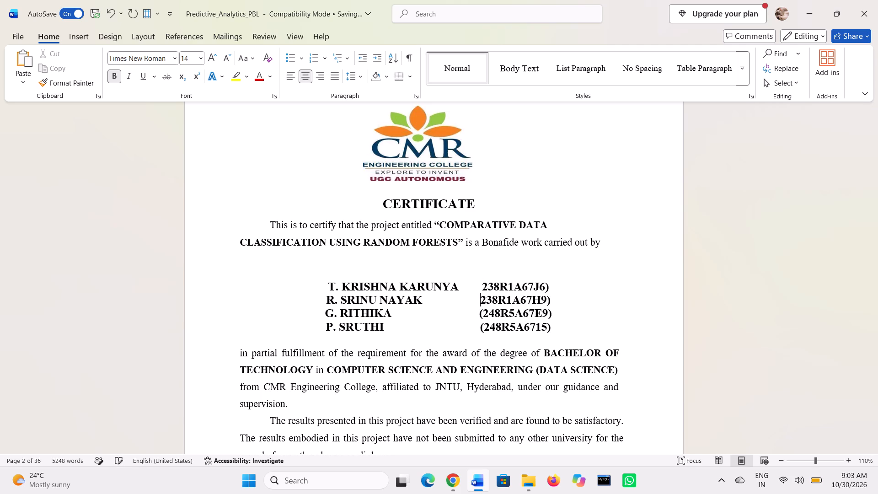
key("Down")
key("Right")
key("BackSpace")
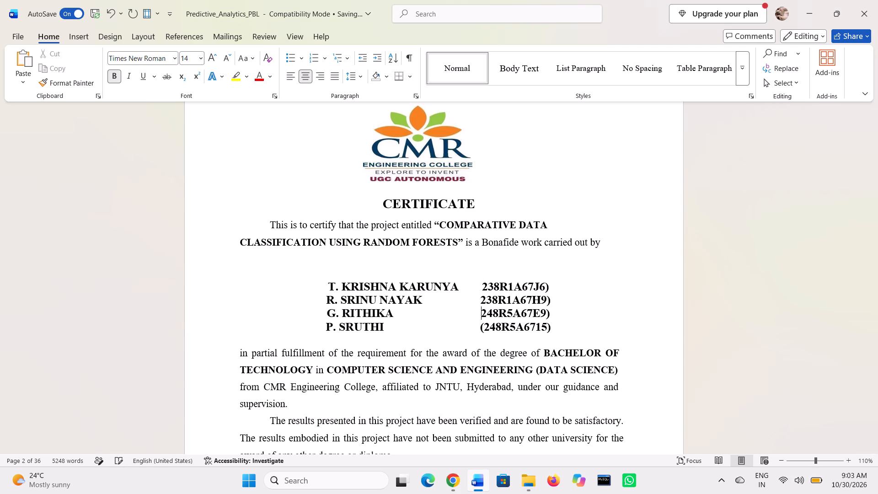
key("Down")
key("0")
key("BackSpace")
key("Right")
key("BackSpace")
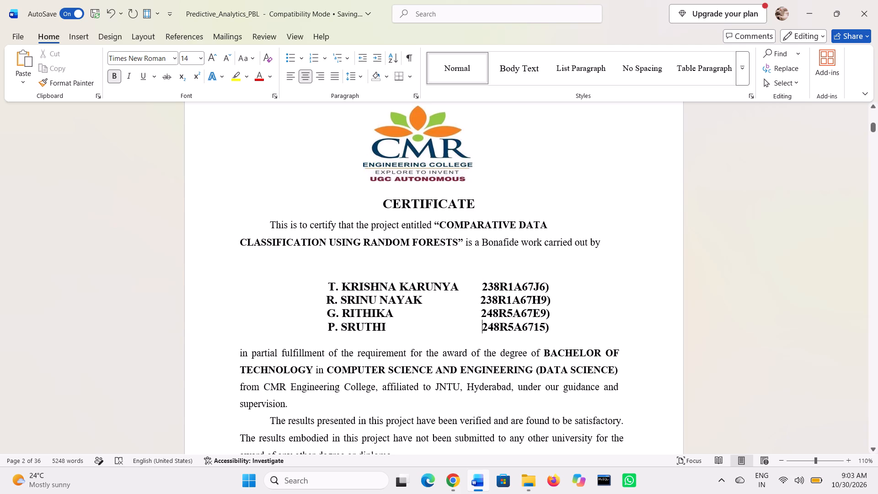
Delete the closing parenthesis after each of the four roll numbers in the certificate's student list.
left_click(553, 287)
key("BackSpace")
key("Down")
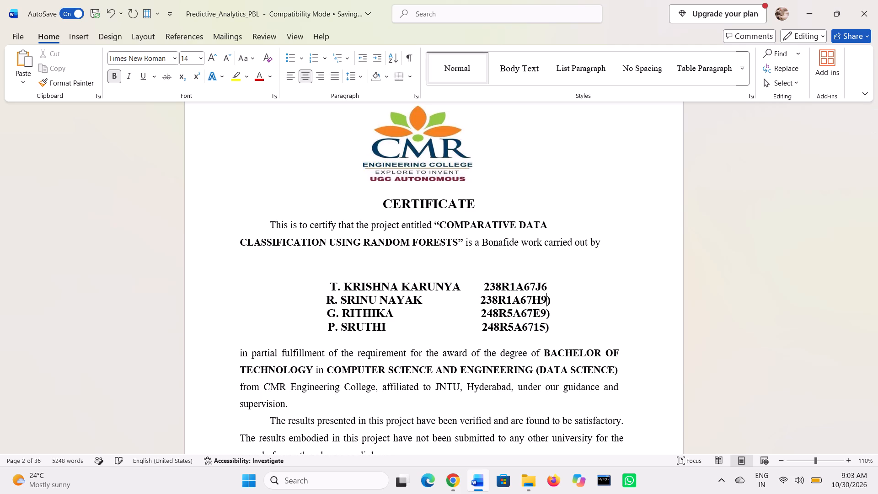
key("Right")
key("BackSpace")
key("Down")
key("BackSpace")
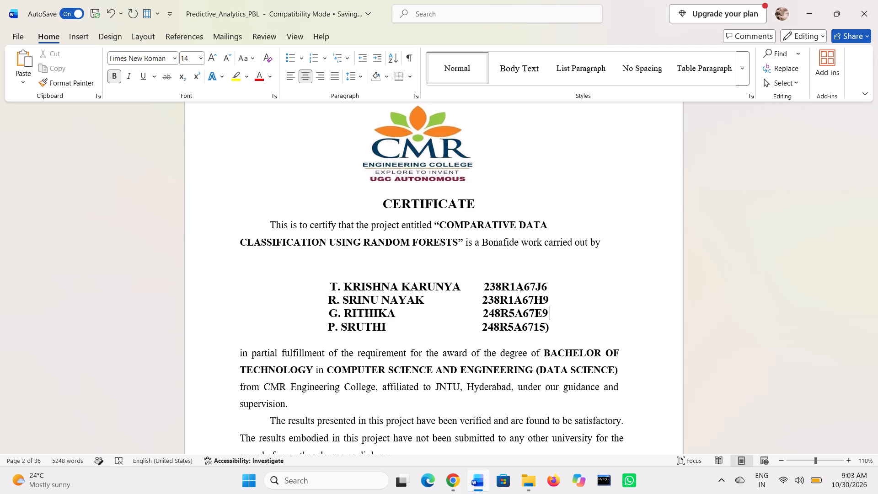
key("Down")
key("BackSpace")
Examine the certificate's signature block and the acknowledgement page down to its student list.
scroll(553, 287, "down", 1)
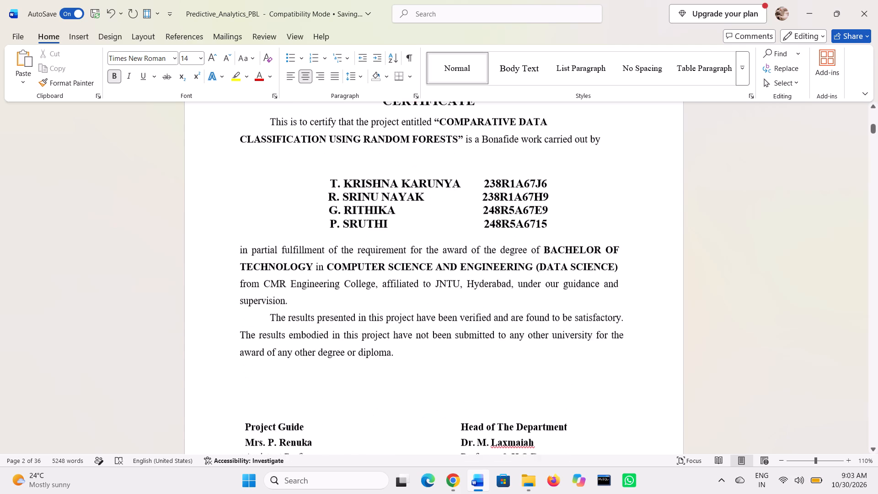
scroll(553, 287, "down", 2)
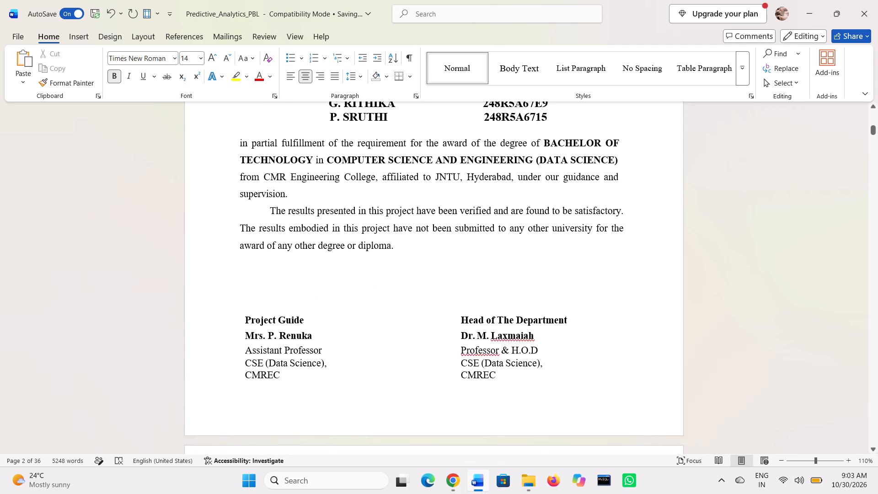
scroll(453, 344, "down", 1)
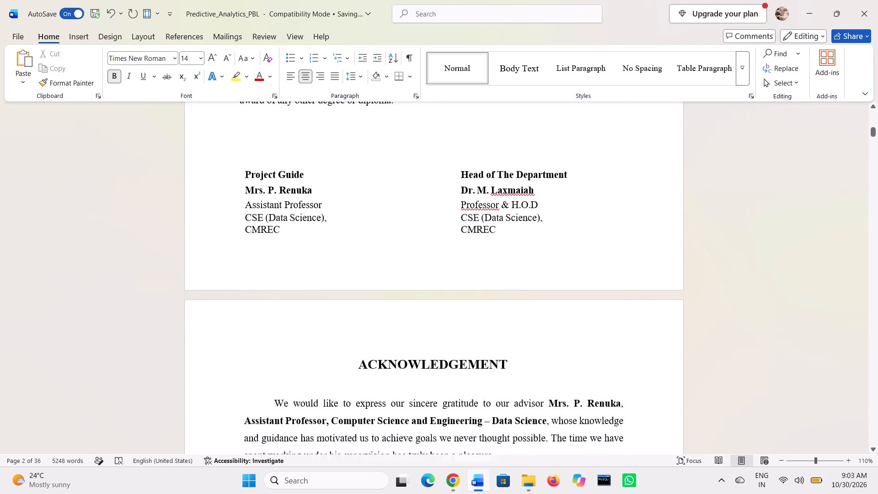
scroll(453, 344, "down", 5)
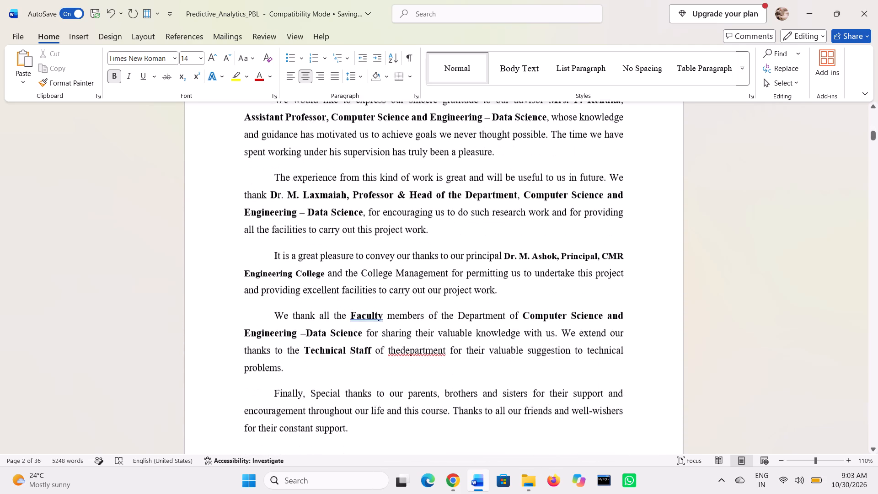
scroll(453, 344, "down", 3)
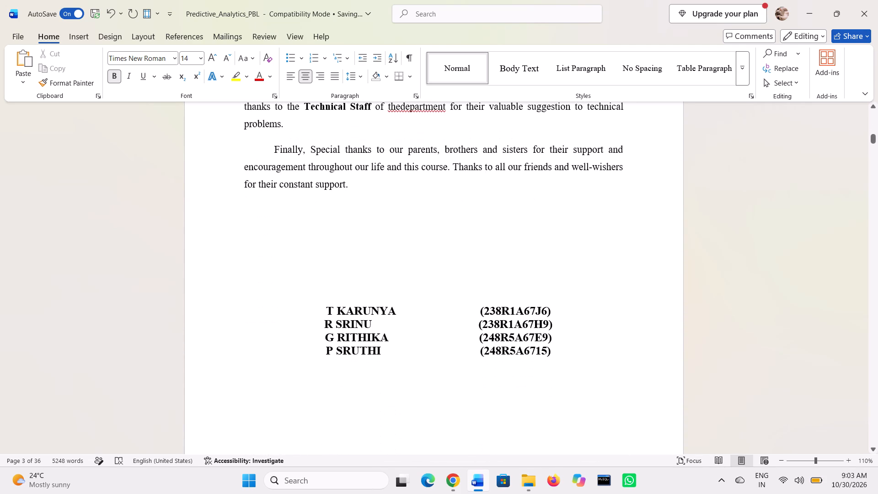
Delete the old student list of names and parenthesised roll numbers below the acknowledgement's closing paragraph.
left_click_drag(320, 304, 543, 348)
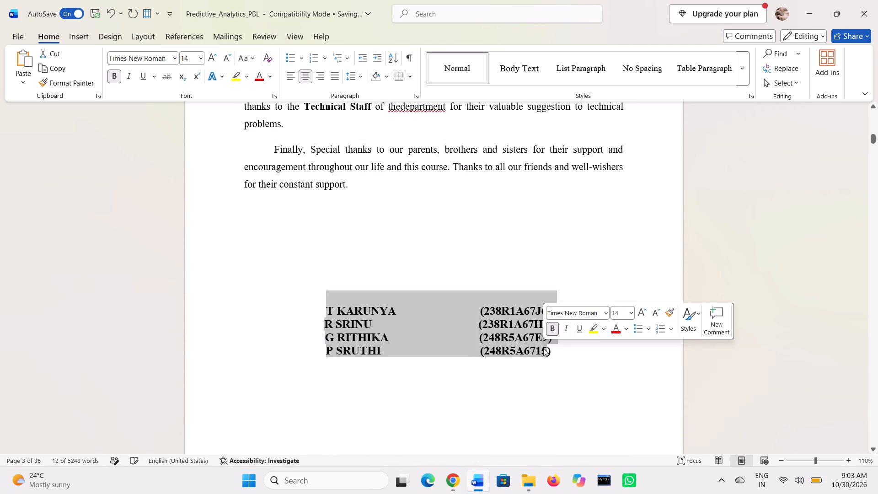
key("BackSpace")
key("Right")
key("BackSpace")
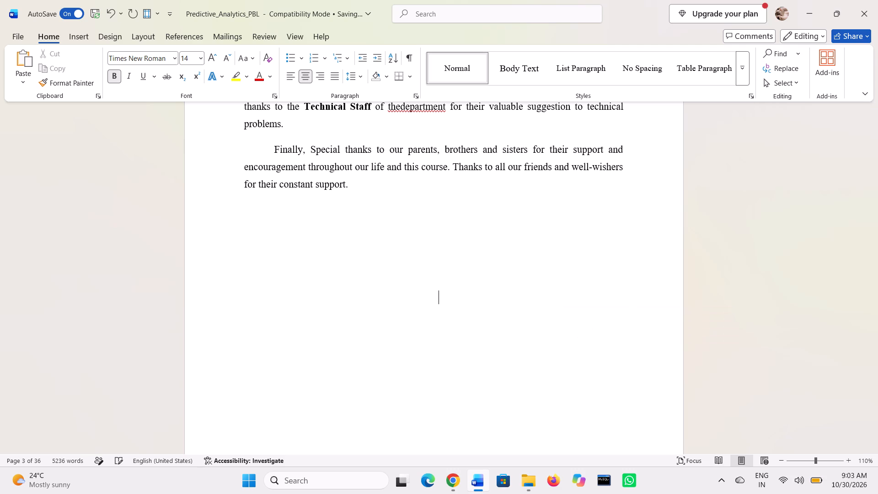
Copy the certificate's four-line student list and paste it into the blank area below the acknowledgement's closing paragraph.
scroll(543, 348, "up", 8)
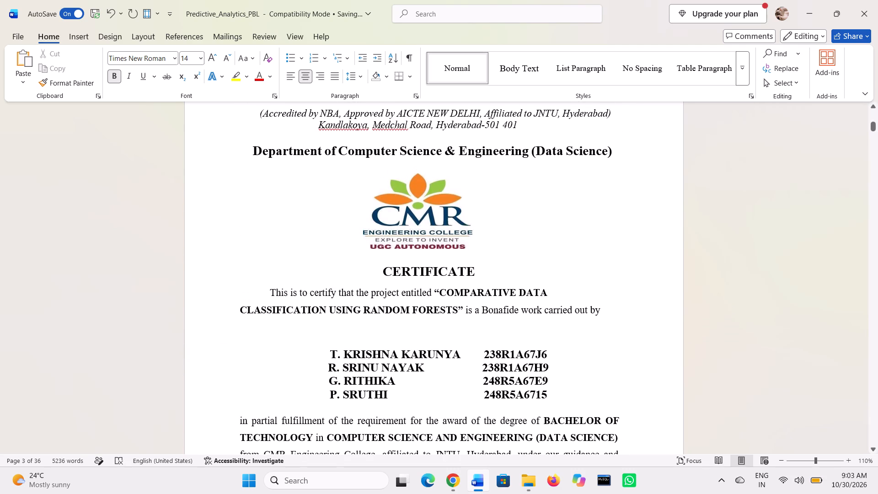
left_click_drag(326, 354, 518, 399)
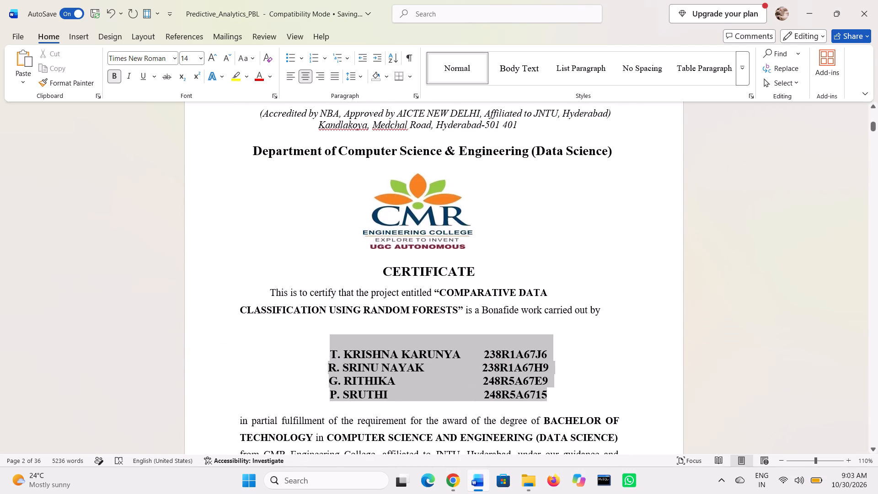
left_click_drag(518, 399, 536, 396)
key("ctrl+c")
scroll(536, 396, "down", 3)
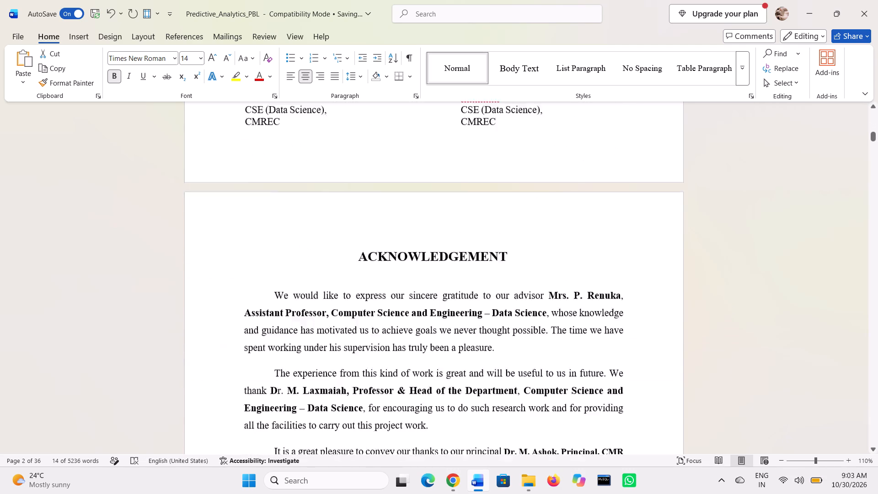
scroll(536, 396, "down", 2)
double_click(473, 299)
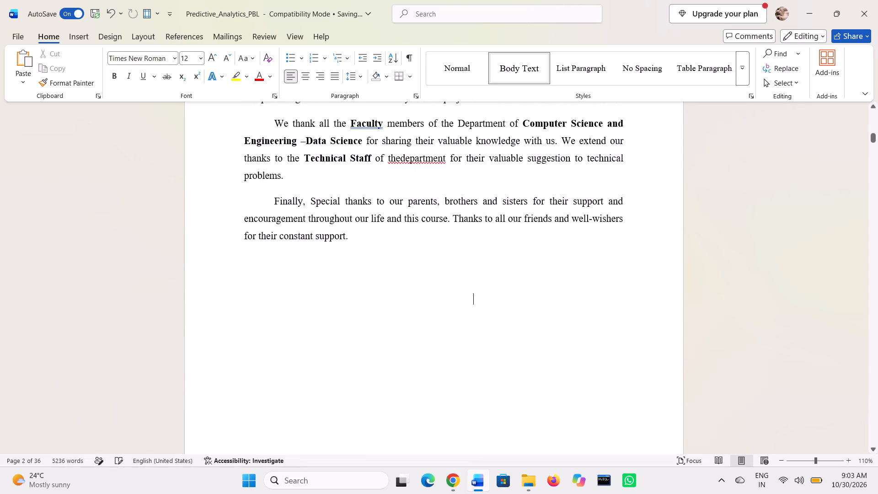
key("ctrl+v")
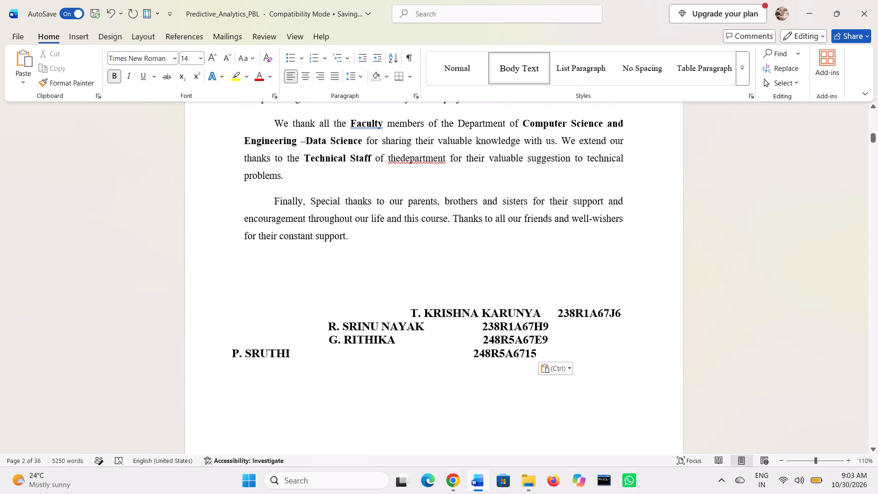
Left-align all four lines of the pasted student list on the acknowledgement page.
left_click_drag(409, 310, 471, 340)
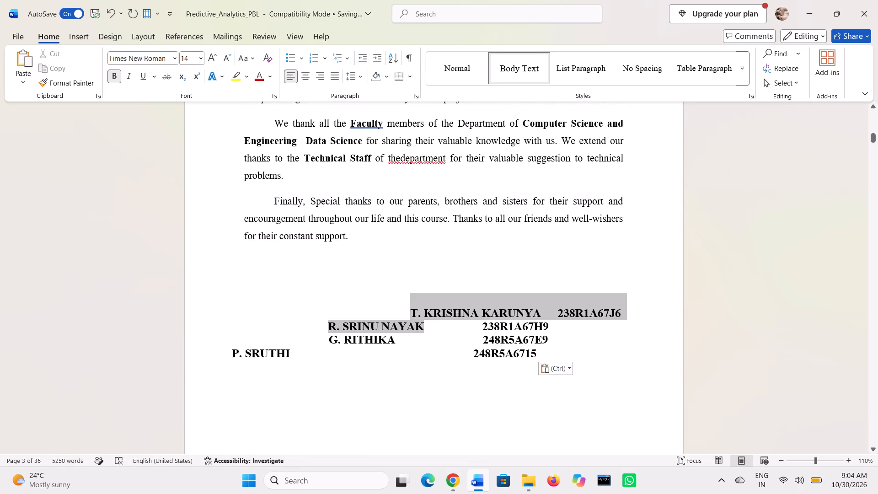
left_click_drag(471, 340, 500, 355)
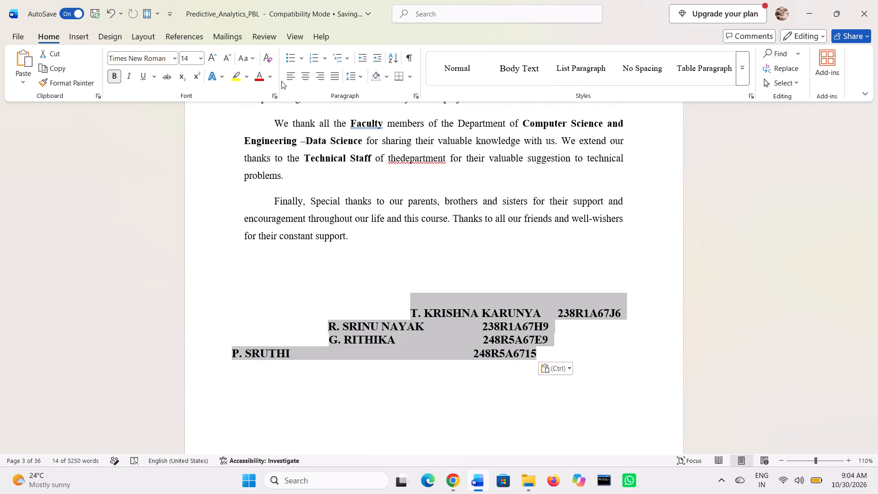
left_click(287, 75)
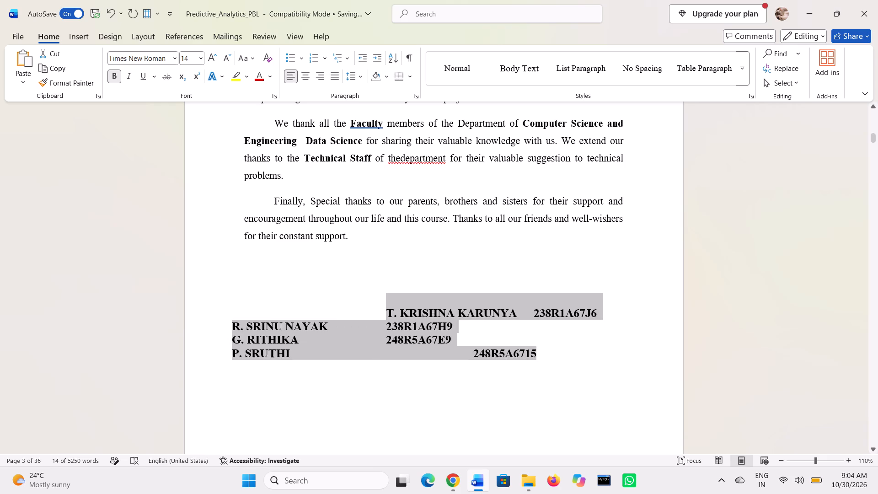
Indent the first student's line in the acknowledgement list slightly further with eight leading spaces.
left_click(386, 316)
key("space")
key("space")
key("space")
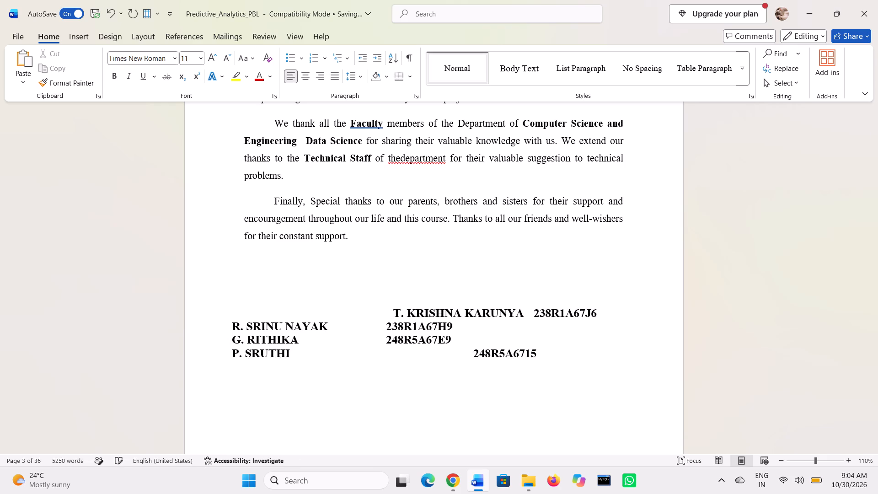
key("space")
key("space")
key("space")
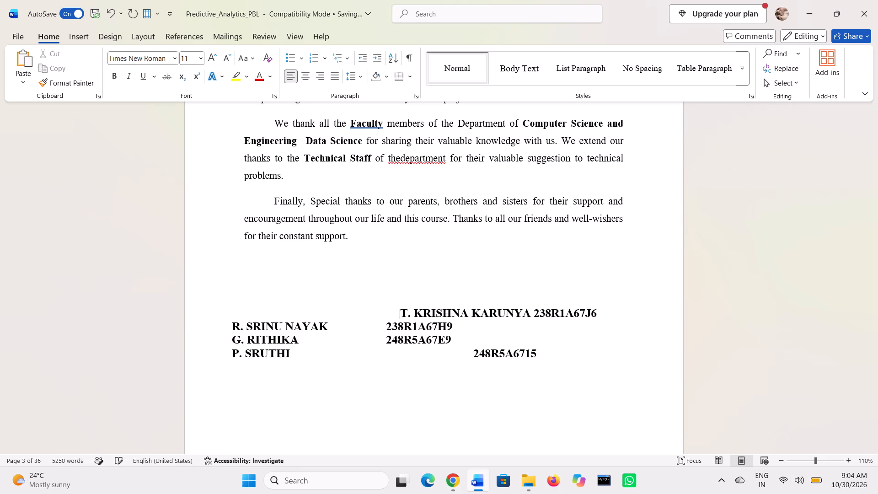
key("space")
key("space")
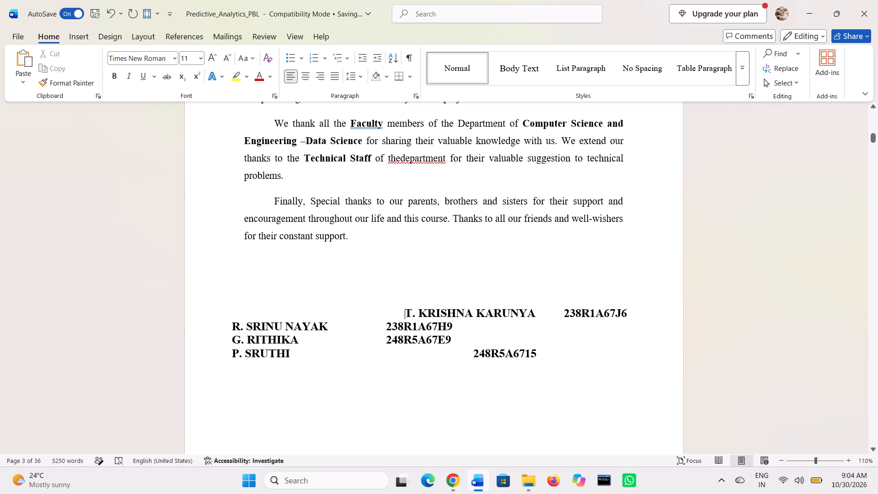
Indent the second student's line with leading spaces until the name lines up under the first student's name.
left_click(230, 323)
key("space")
key("space")
key("space")
key("space")
key("space")
key("space")
key("space")
key("space")
key("space")
key("space")
key("space")
key("space")
key("space")
key("space")
key("space")
key("space")
key("space")
key("space")
key("space")
key("space")
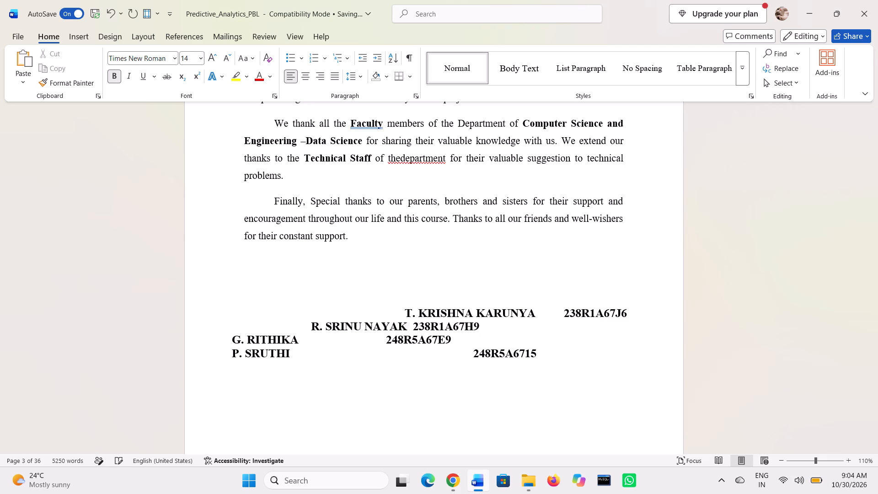
key("space")
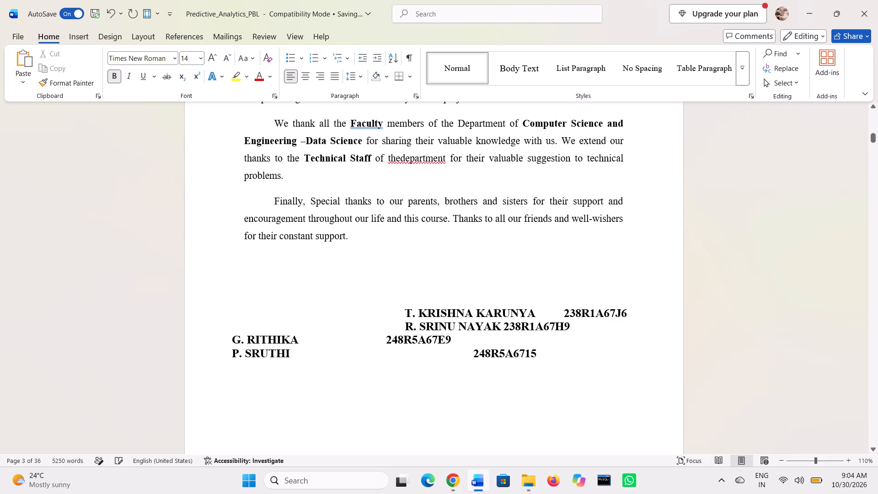
Indent the third student's line with leading spaces until the name lines up under the two names above.
left_click(230, 336)
key("space")
key("space")
key("space")
key("space")
key("space")
key("space")
key("space")
key("space")
key("space")
key("space")
key("space")
key("space")
key("space")
key("space")
key("space")
key("space")
key("space")
key("space")
key("space")
key("space")
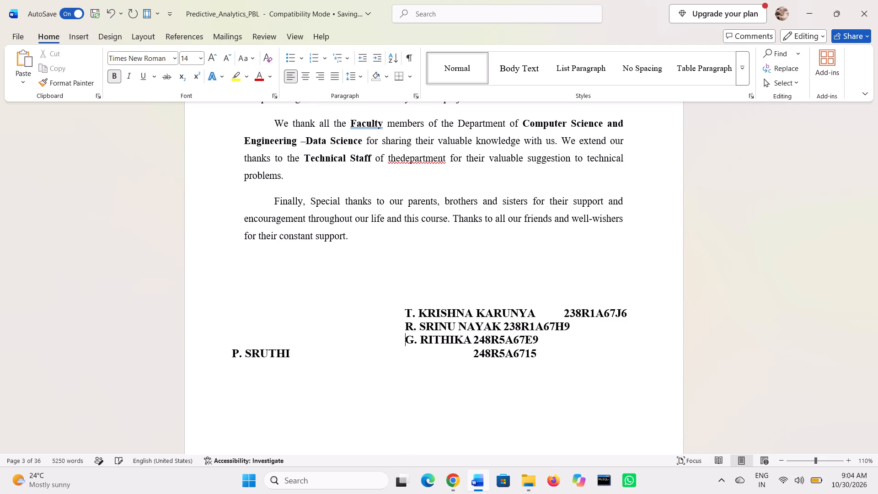
Indent the fourth student's line with leading spaces until the name lines up under the three names above.
left_click(230, 356)
key("space")
key("space")
key("space")
key("space")
key("space")
key("space")
key("space")
key("space")
key("space")
key("space")
key("space")
key("space")
key("space")
key("space")
key("space")
key("space")
key("space")
key("space")
key("space")
key("space")
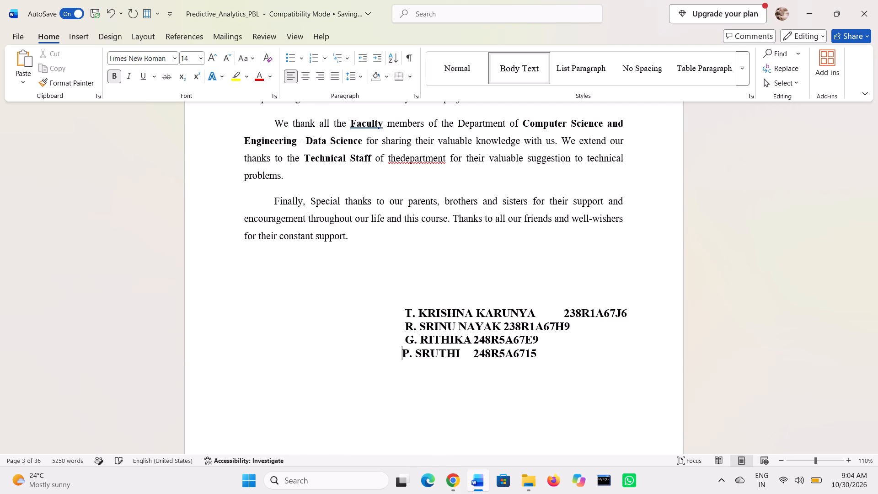
key("space")
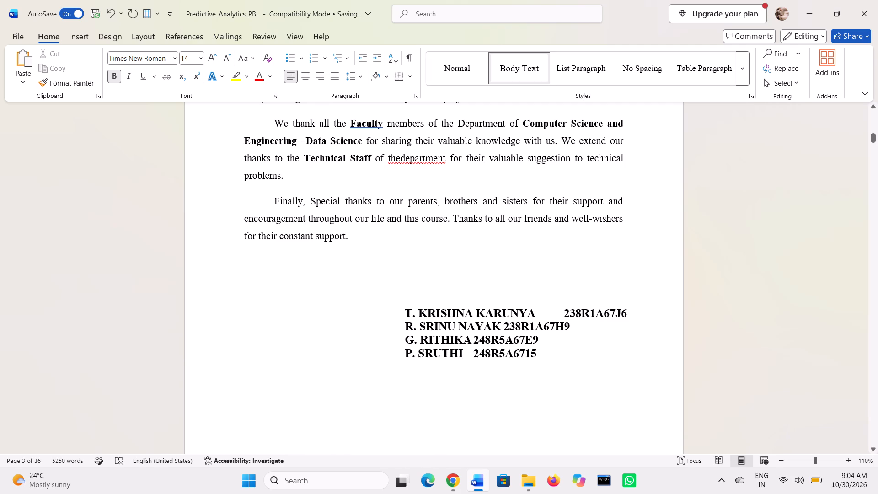
Add spaces before the second student's roll number to line it up under the first student's roll number.
left_click(506, 324)
key("space")
key("space")
key("space")
key("space")
key("space")
key("space")
key("space")
key("space")
key("space")
key("space")
key("space")
key("space")
key("space")
key("space")
key("space")
key("space")
key("space")
key("space")
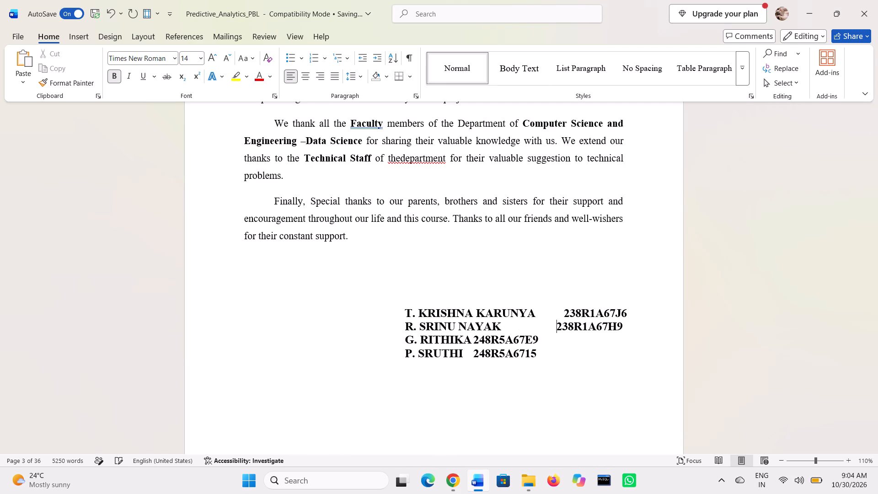
key("space")
key("space")
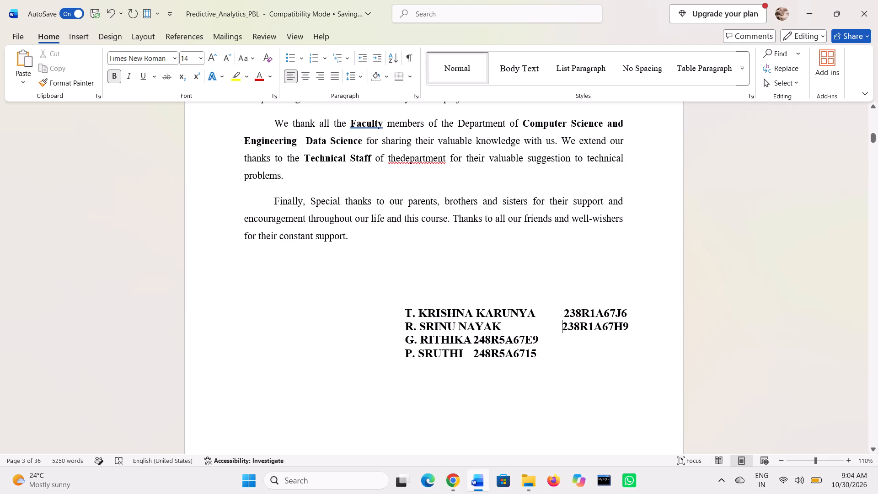
Add spaces before the third student's roll number to line it up under the two roll numbers above.
left_click(476, 338)
key("space")
key("BackSpace")
key("Left")
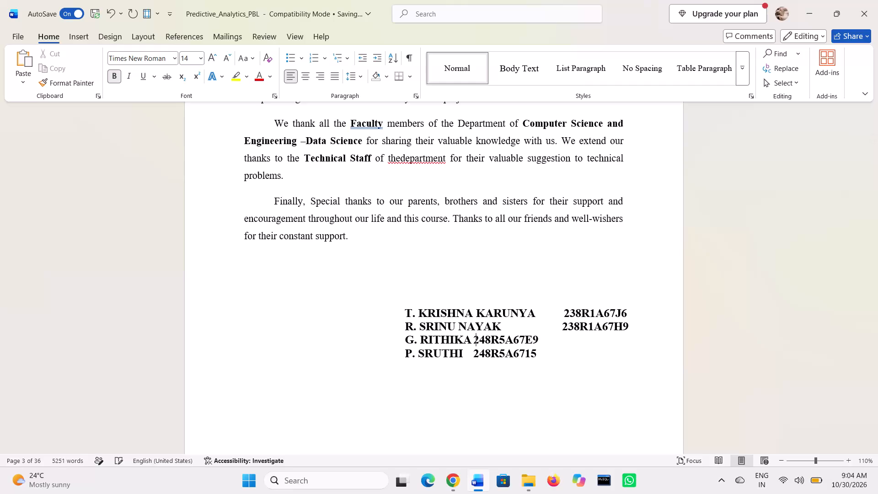
key("space")
key("space")
key("space")
key("space")
key("space")
key("space")
key("space")
key("space")
key("space")
key("space")
key("space")
key("space")
key("space")
key("space")
key("space")
key("space")
key("space")
key("space")
key("space")
key("space")
key("space")
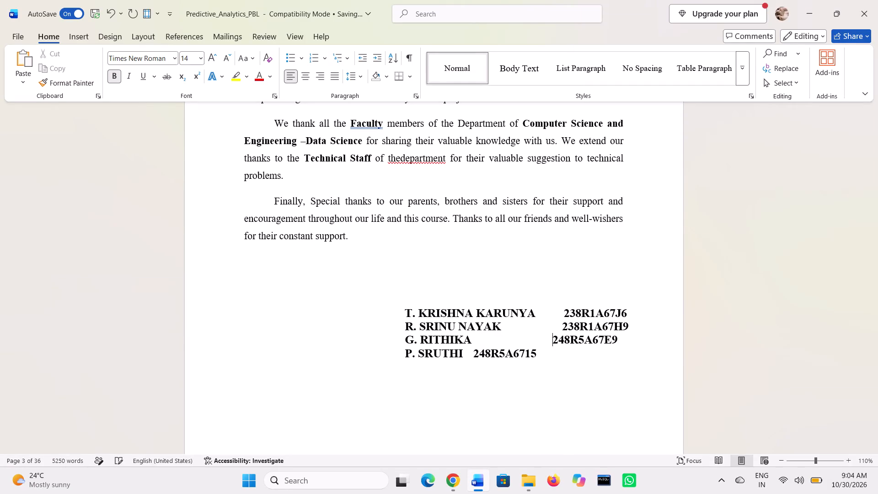
key("space")
key("space")
key("space")
key("space")
key("BackSpace")
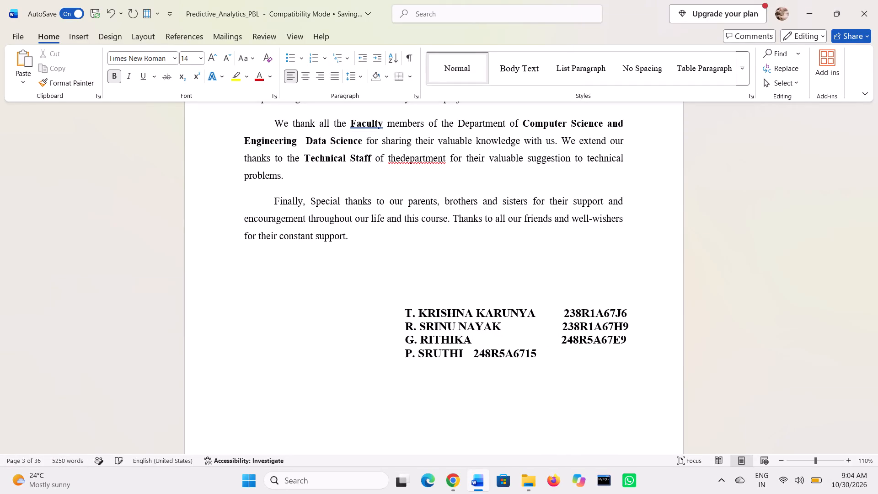
Add spaces before the fourth student's roll number to line it up under the three roll numbers above.
left_click(476, 352)
key("space")
key("space")
key("space")
key("space")
key("space")
key("space")
key("space")
key("space")
key("space")
key("space")
key("space")
key("space")
key("space")
key("space")
key("space")
key("space")
key("space")
key("space")
key("space")
key("space")
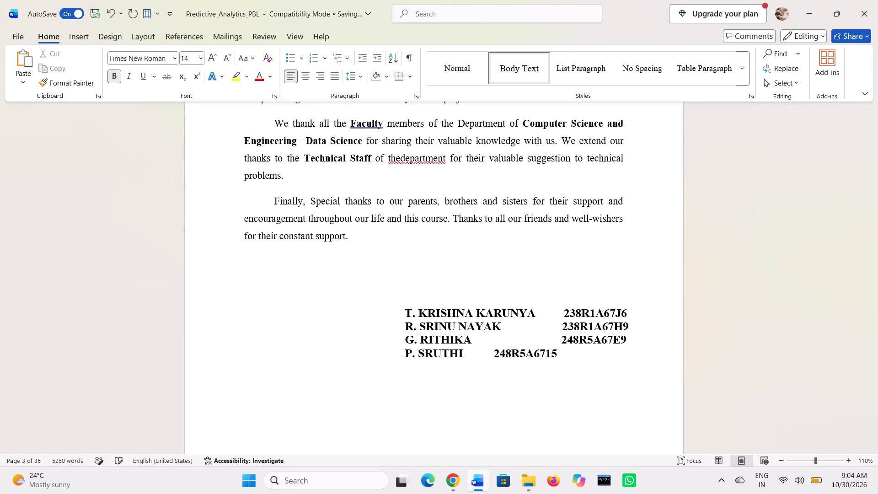
key("space")
key("space")
key("space")
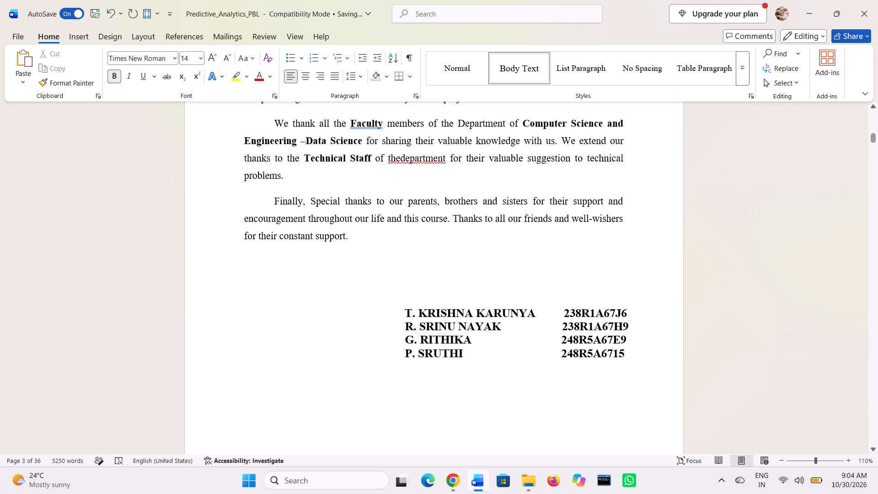
Correct the third student's roll number on the Acknowledgement page so that it begins with 238R1A.
left_click(572, 343)
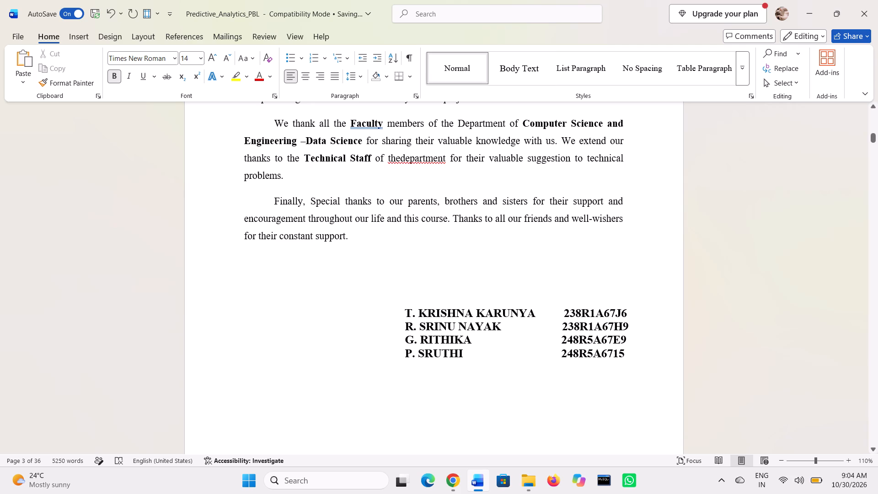
key("BackSpace")
key("3")
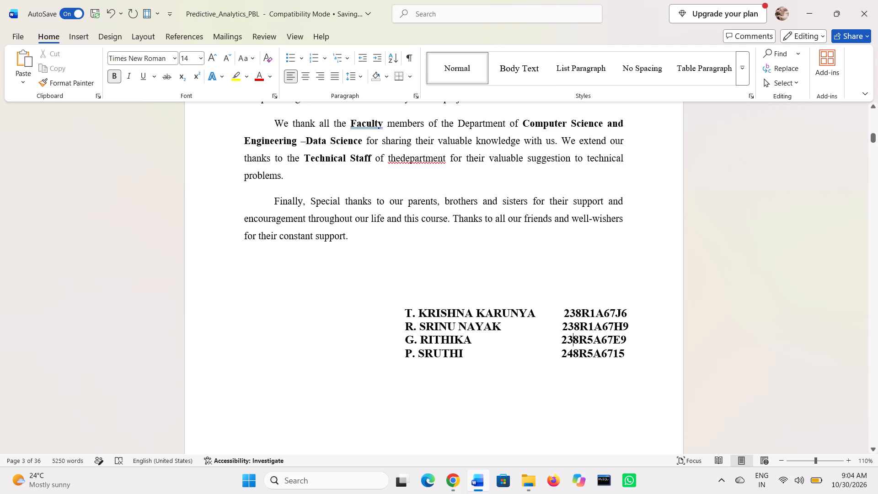
left_click(591, 342)
key("BackSpace")
key("1")
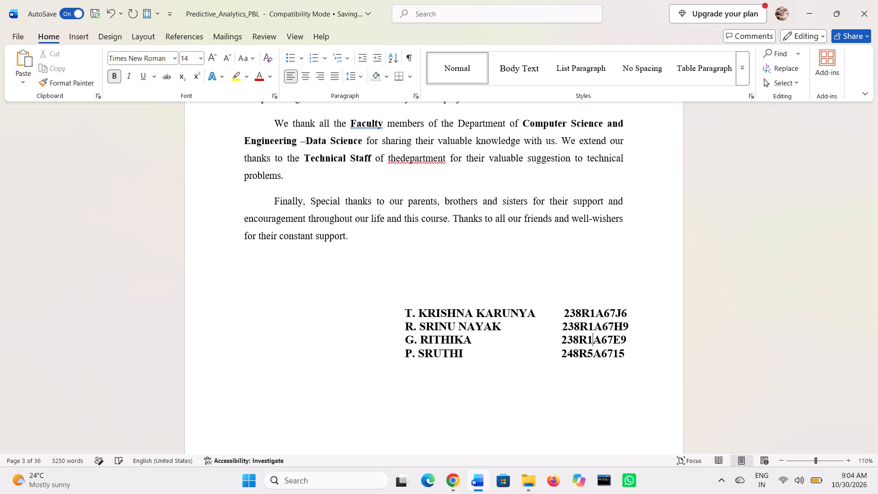
Change the digit after the R in the third student's roll number on the Certificate page to 1.
scroll(591, 342, "up", 6)
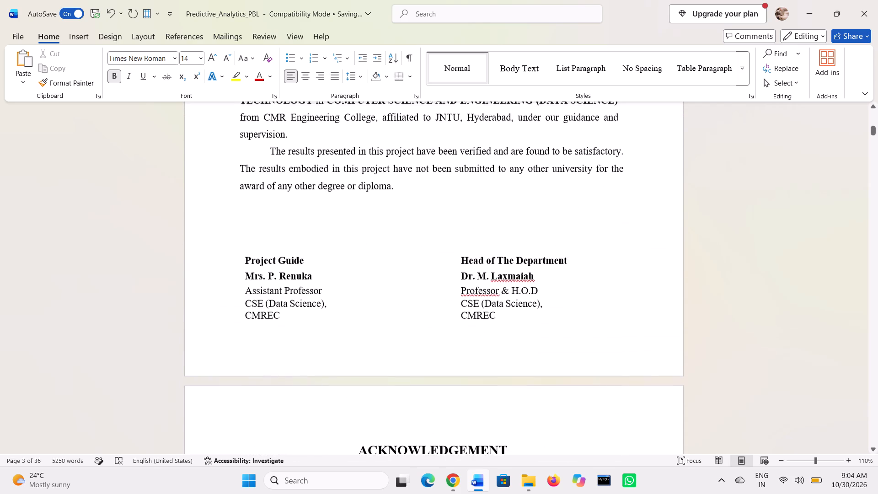
scroll(591, 342, "up", 3)
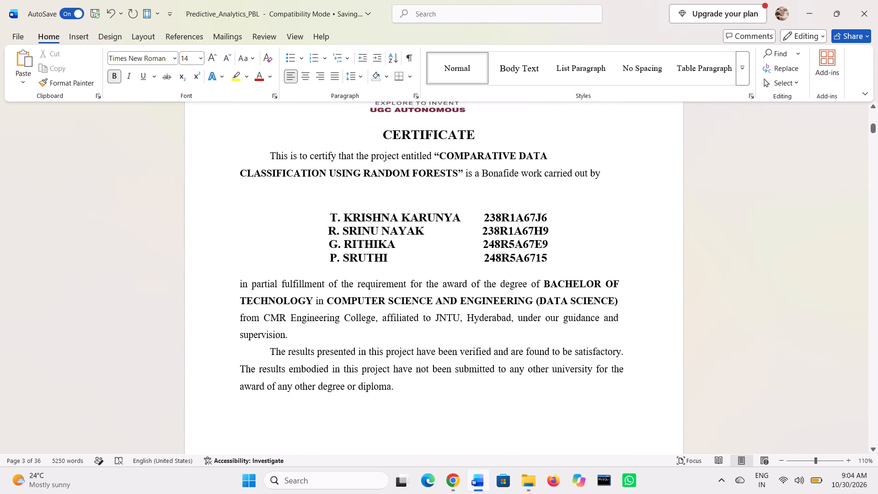
left_click(514, 247)
key("BackSpace")
key("1")
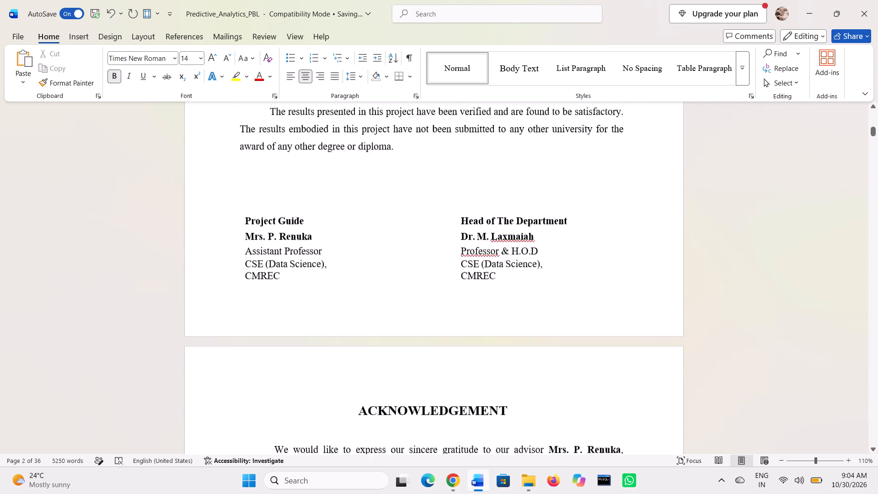
Change the digit after the R in the third student's roll number on the title page to 1.
scroll(514, 247, "up", 4)
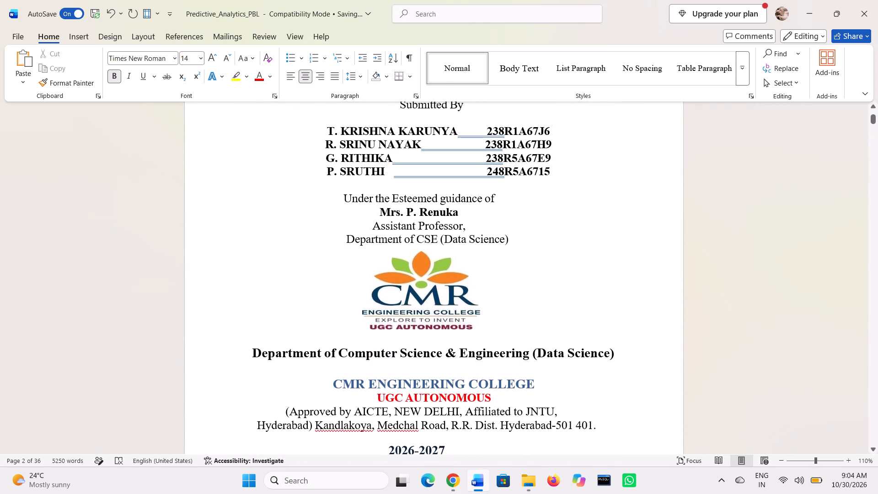
left_click(515, 159)
key("BackSpace")
key("1")
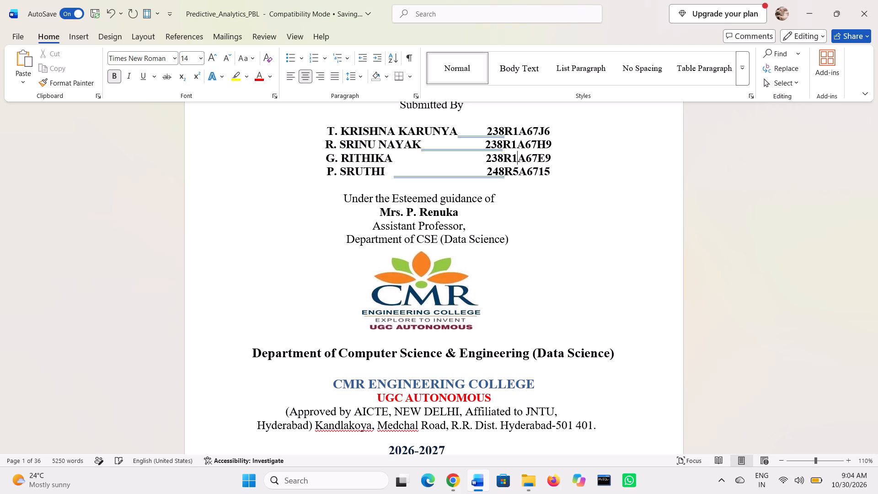
Delete the date and place lines below the student list on the Declaration page.
scroll(515, 159, "down", 7)
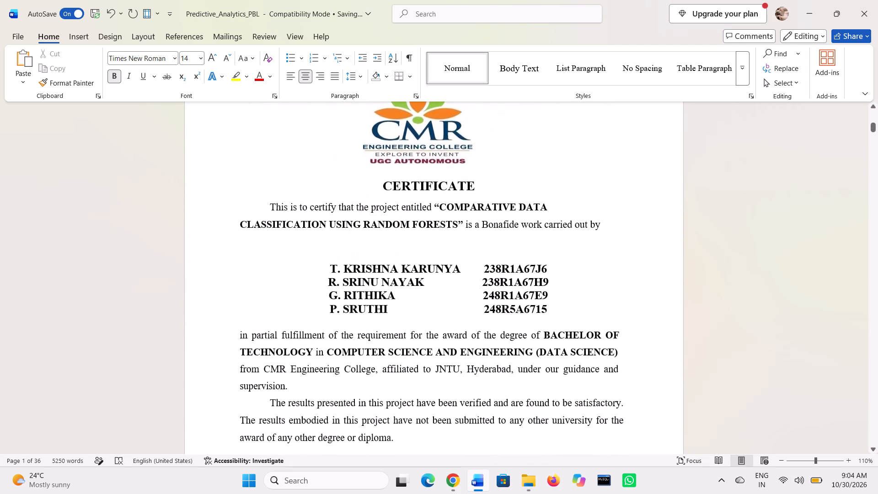
scroll(515, 159, "down", 7)
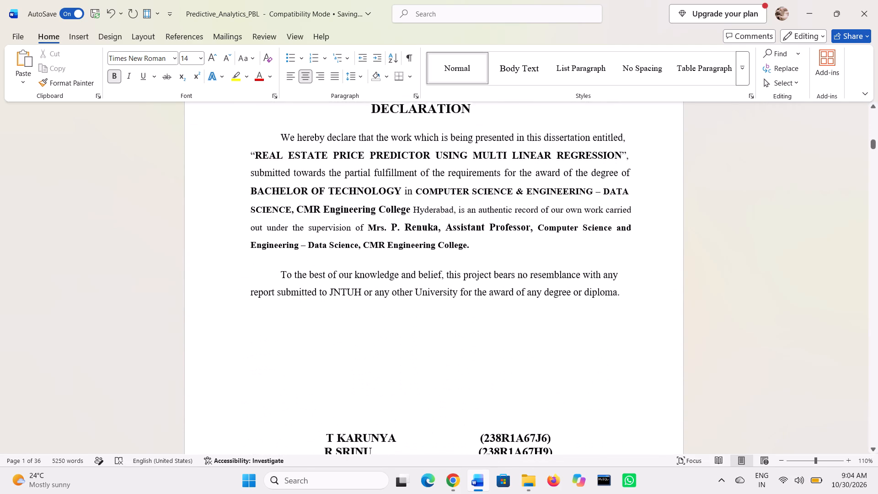
scroll(515, 151, "down", 2)
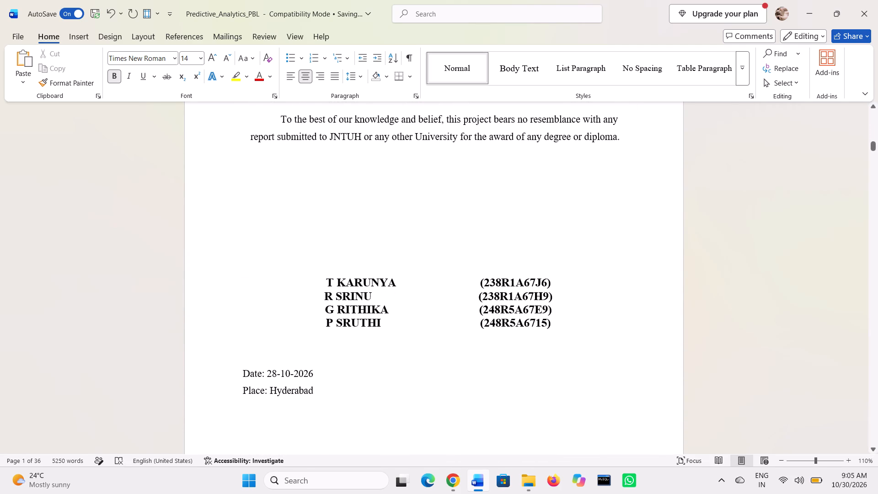
left_click_drag(313, 392, 229, 362)
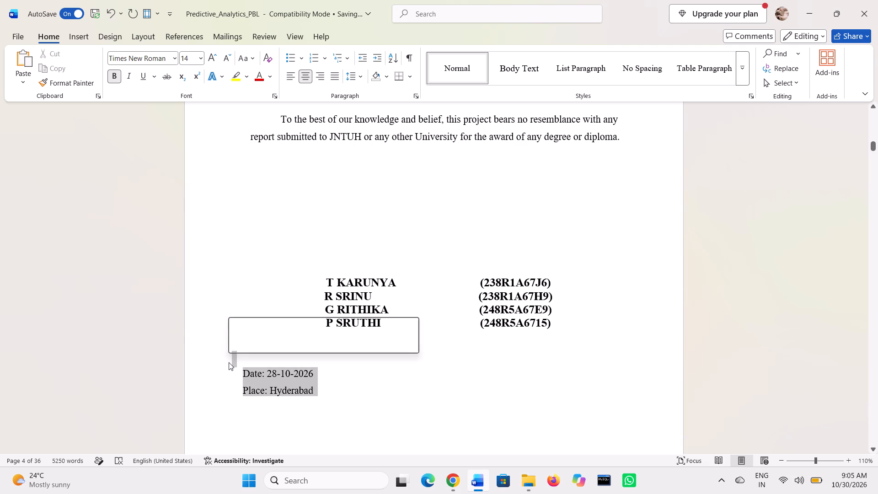
key("BackSpace")
Replace the Declaration page's student names and bracketed roll numbers with the copied student list.
left_click_drag(229, 362, 324, 285)
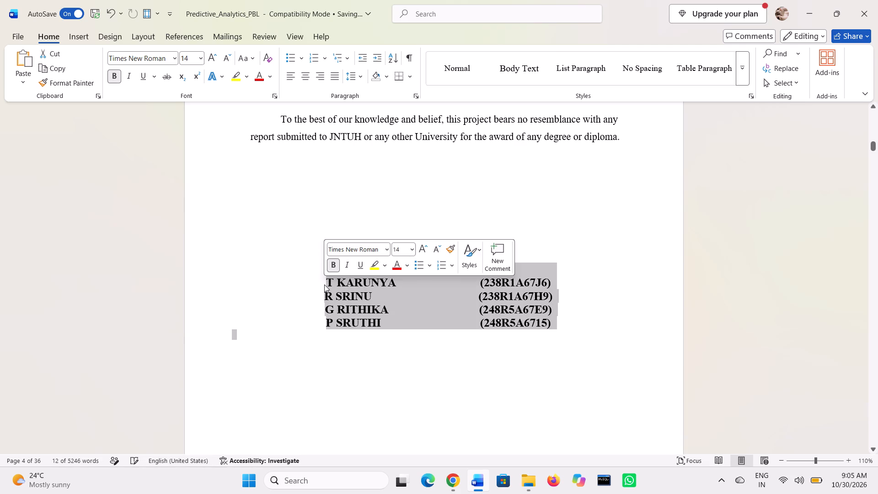
key("ctrl+v")
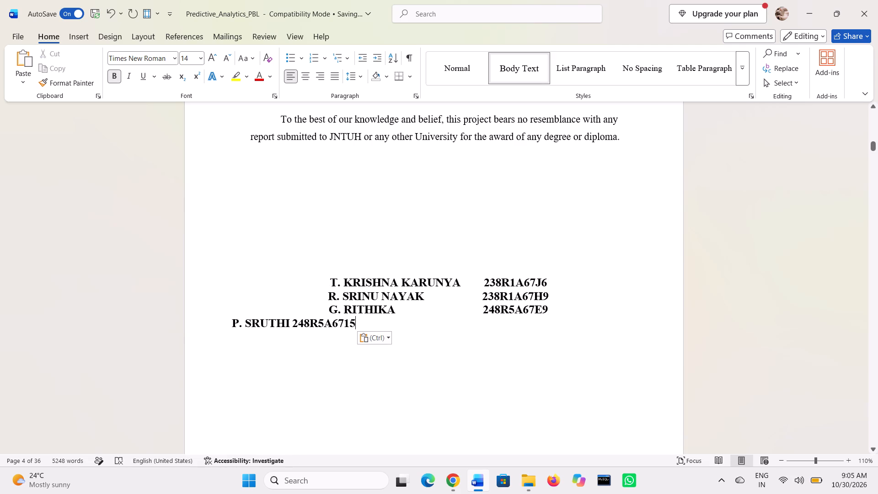
Remove the extra blank lines between the declaration text and the first student's name.
left_click(328, 284)
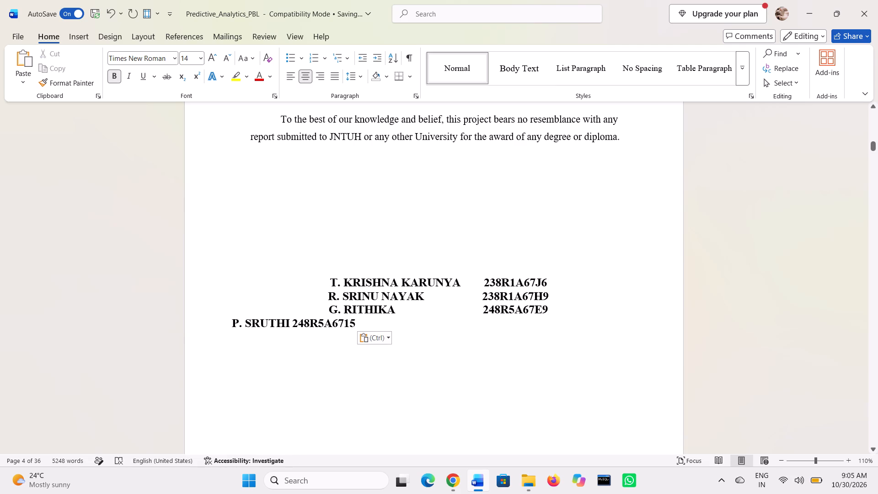
left_click(326, 267)
left_click_drag(326, 267, 275, 189)
key("BackSpace")
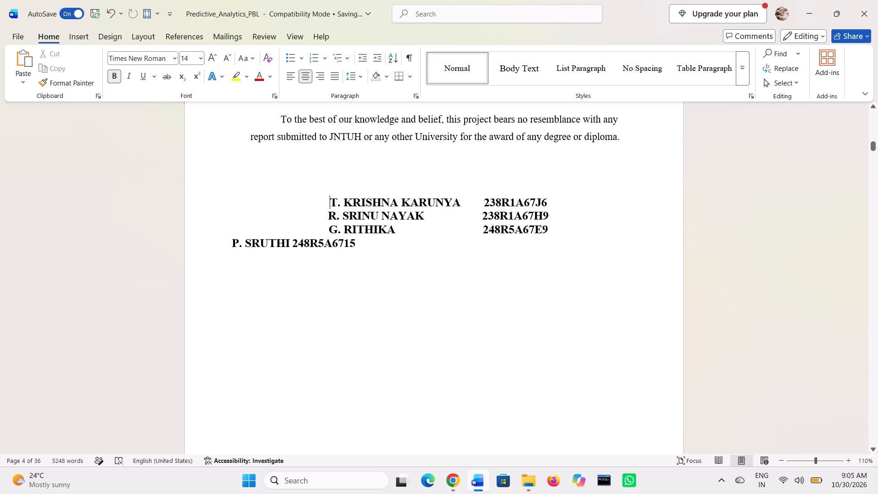
Indent the first two students' lines on the Declaration page with tabs, two for the first and one for the second.
key("Tab")
key("Tab")
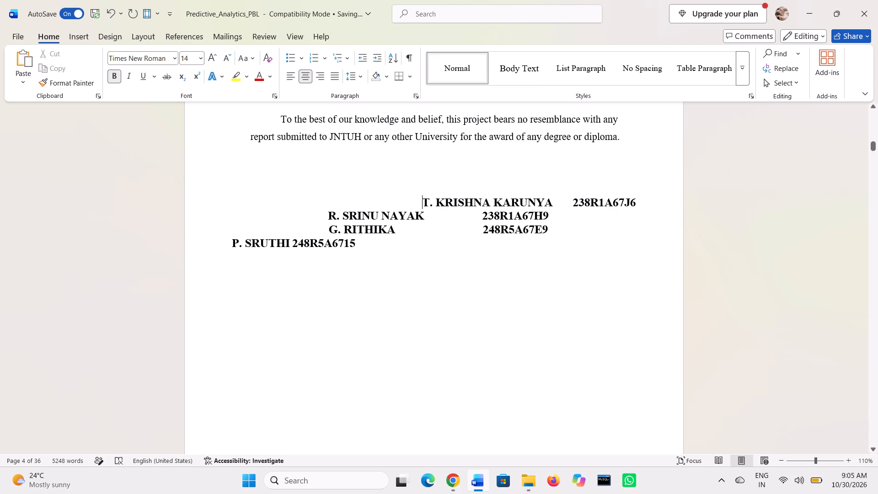
left_click(324, 216)
key("Tab")
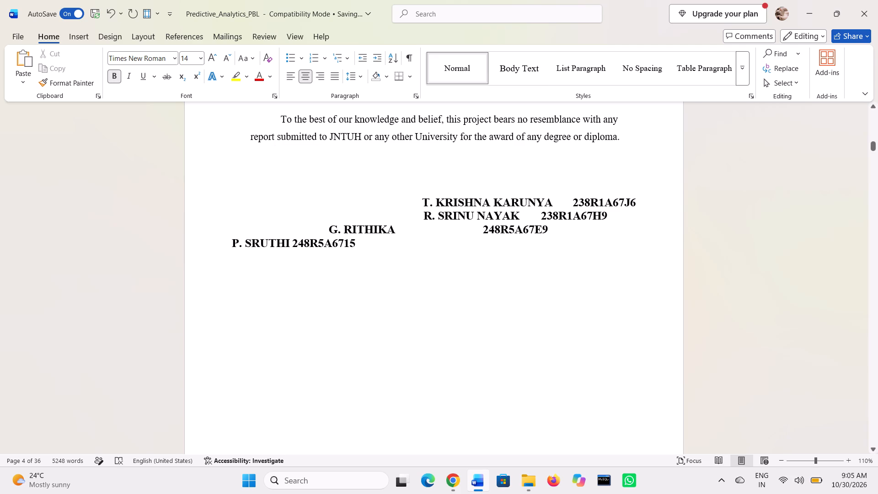
Indent the third student's line with leading spaces until the name lines up under the second student's name.
left_click(329, 231)
key("Tab")
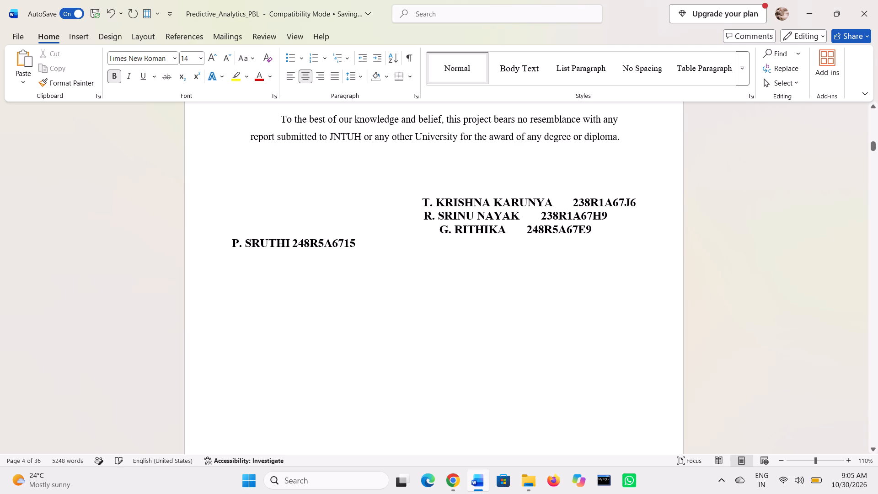
key("BackSpace")
key("space")
key("space")
key("space")
key("space")
key("space")
key("space")
key("space")
key("space")
key("space")
key("space")
key("space")
key("space")
key("space")
key("space")
key("space")
key("space")
key("space")
key("space")
key("space")
key("space")
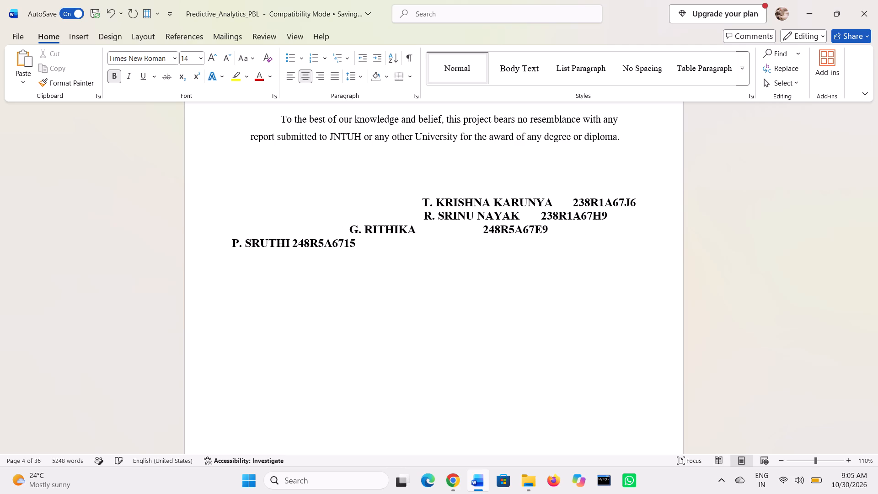
key("space")
key("space")
key("space")
key("space")
key("space")
key("space")
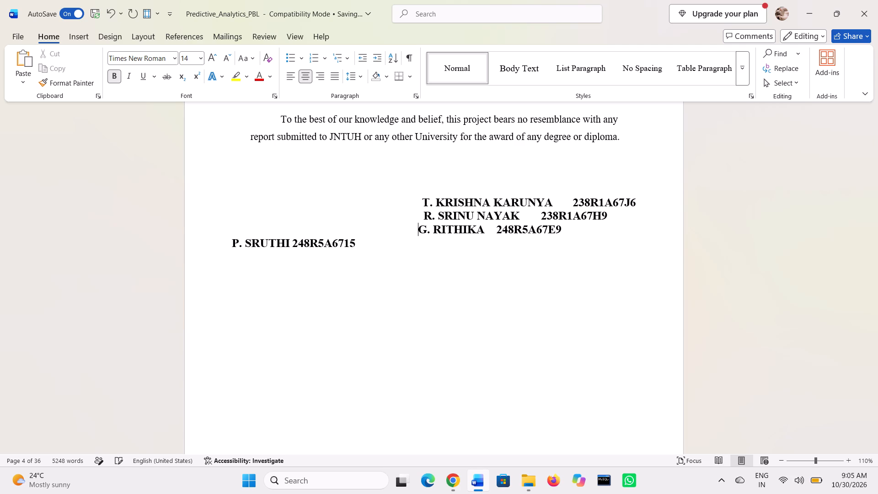
key("space")
key("space")
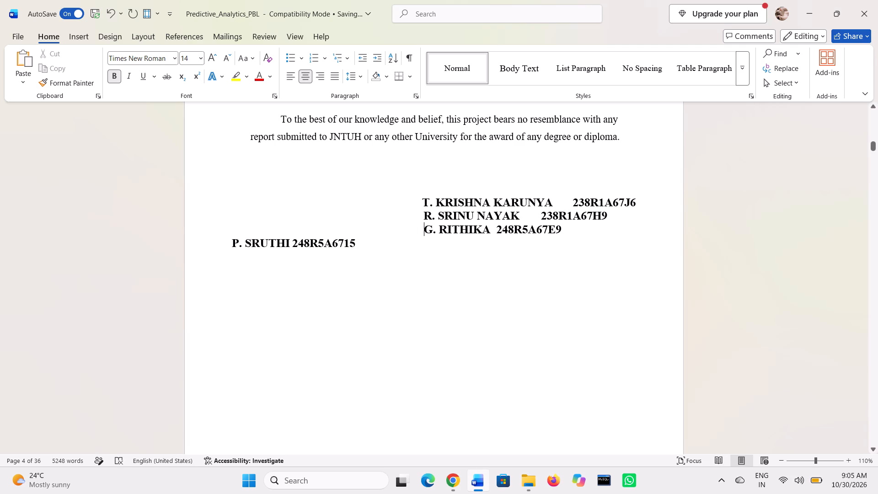
Indent the fourth student's line with leading spaces until the name lines up under the three names above.
left_click(232, 242)
key("space")
key("space")
key("space")
key("space")
key("space")
key("space")
key("space")
key("space")
key("space")
key("space")
key("space")
key("space")
key("space")
key("space")
key("space")
key("space")
key("space")
key("space")
key("space")
key("space")
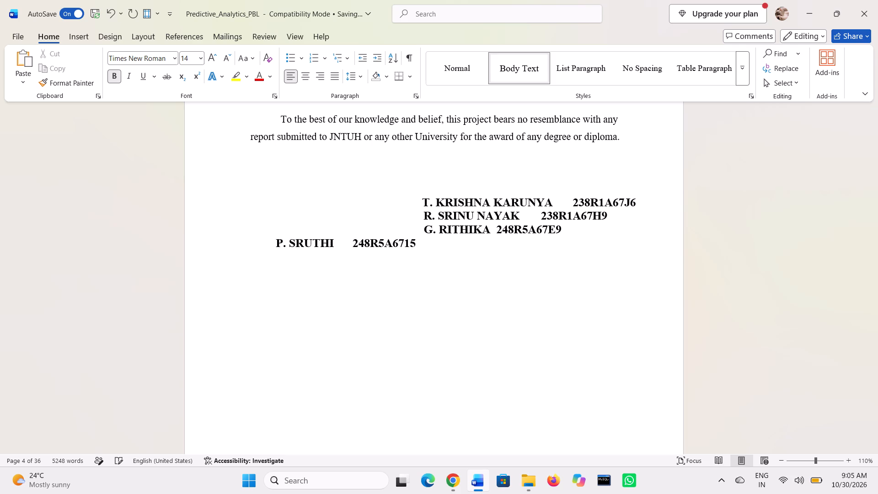
key("space")
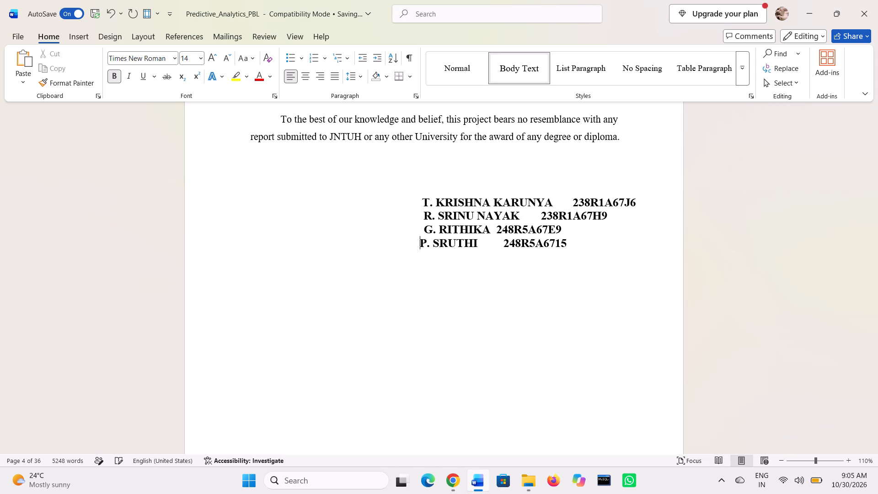
key("space")
key("space")
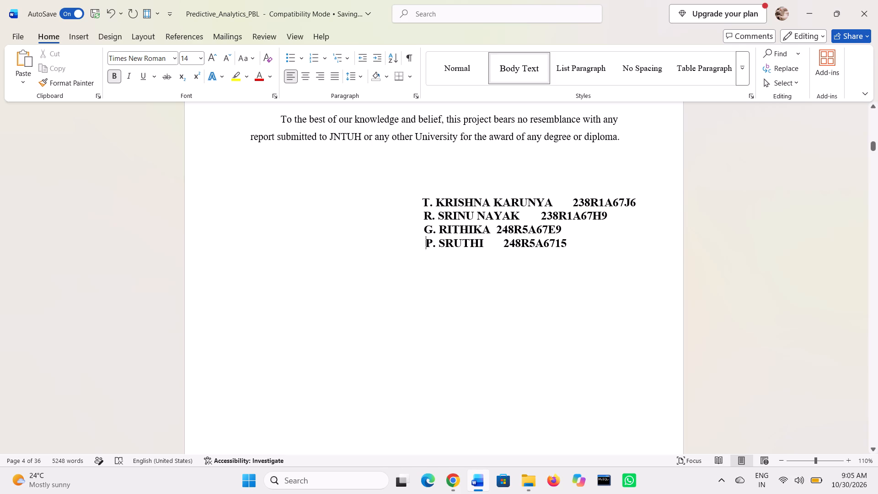
Add four spaces before the second student's roll number to move it toward the first student's roll number.
left_click(544, 219)
key("space")
key("space")
key("space")
key("space")
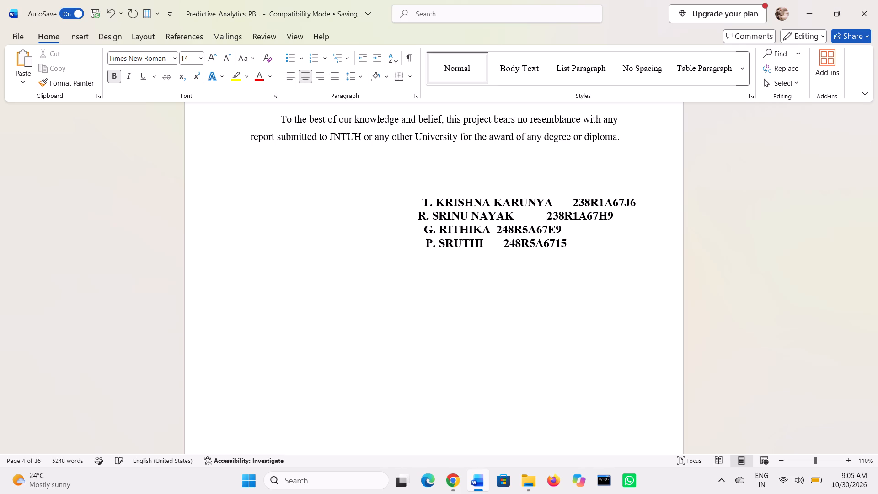
Left-align all four student lines on the Declaration page.
left_click(294, 81)
left_click_drag(422, 199, 534, 261)
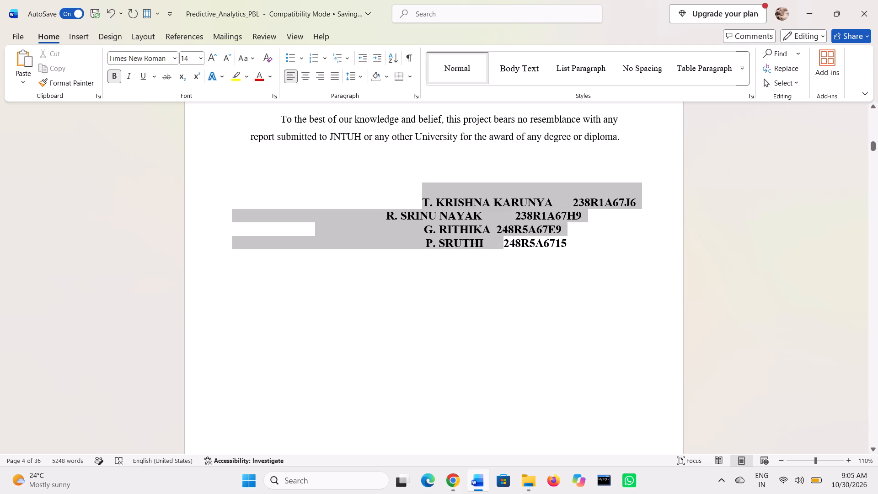
left_click_drag(534, 261, 536, 260)
left_click(294, 73)
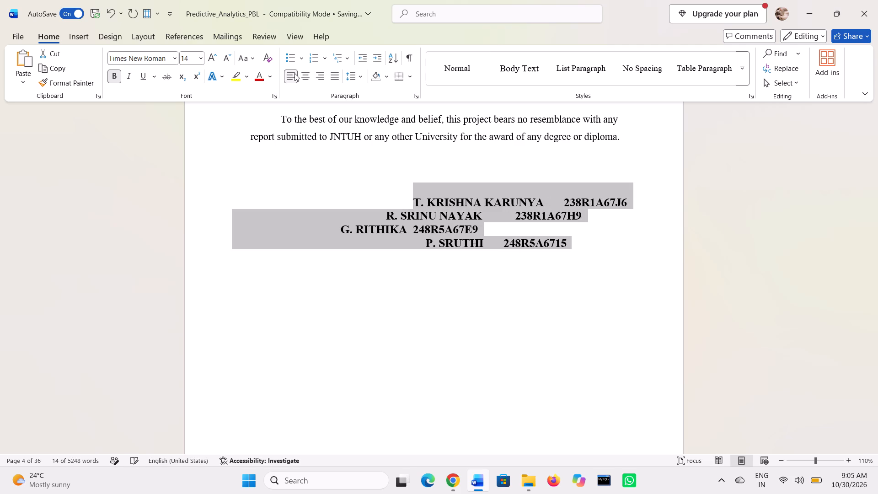
Shift the first student's line on the Declaration page slightly to the right by one leading space.
left_click(409, 201)
key("space")
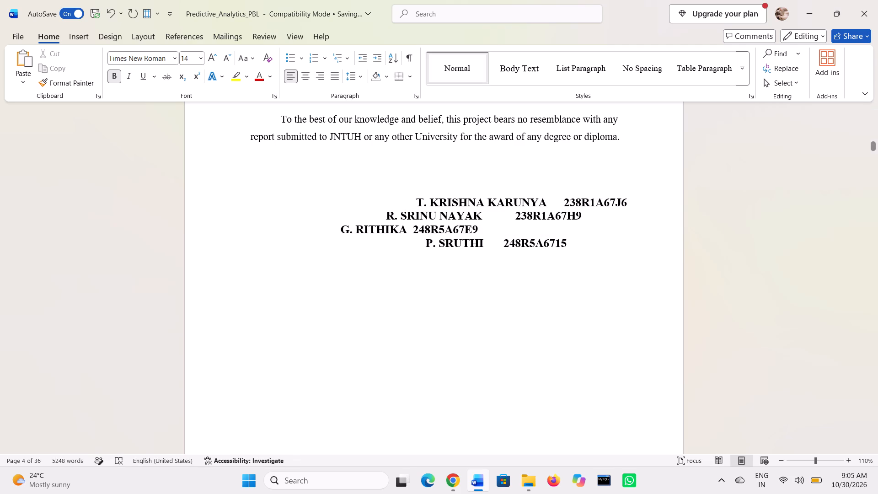
key("space")
key("space")
key("space")
key("space")
key("space")
key("space")
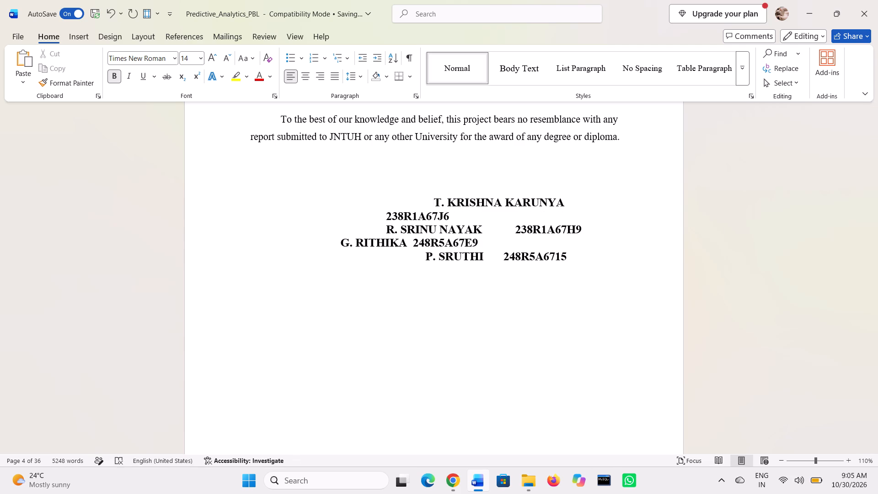
key("BackSpace")
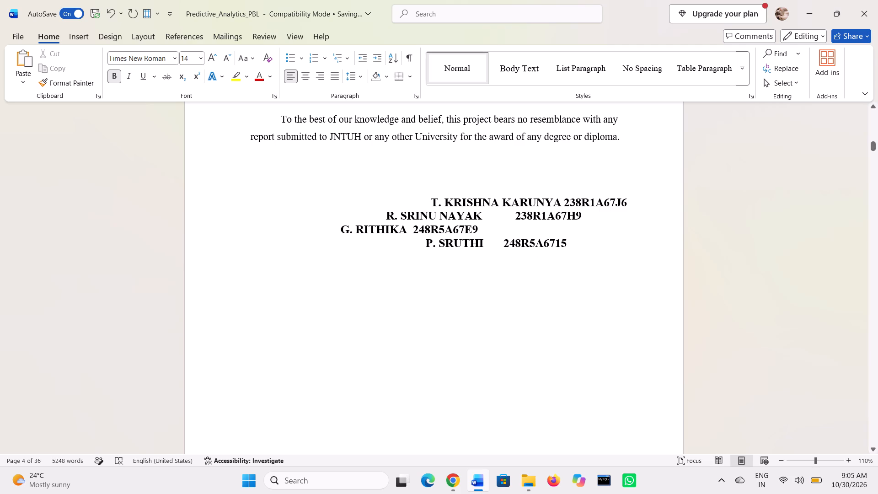
key("BackSpace")
key("BackSpace")
key("BackSpace")
key("BackSpace")
key("BackSpace")
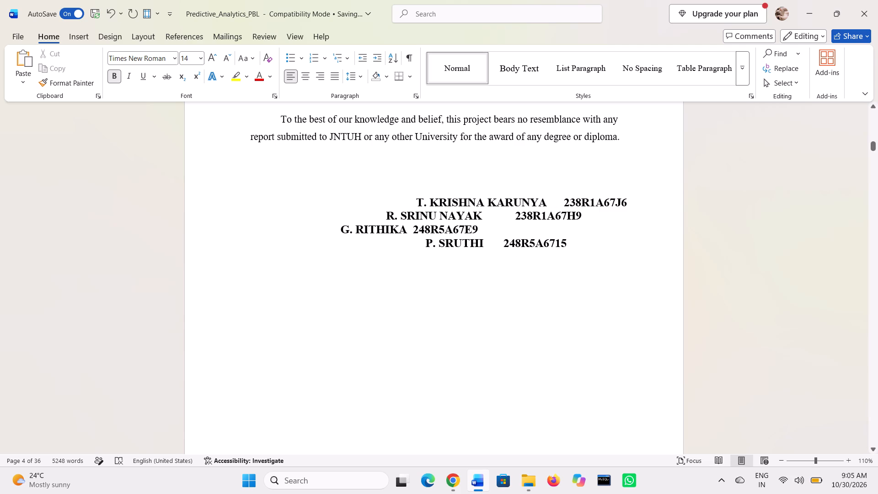
Indent the second student's line with ten leading spaces until the name lines up under the first student's name.
left_click(386, 213)
key("space")
key("space")
key("space")
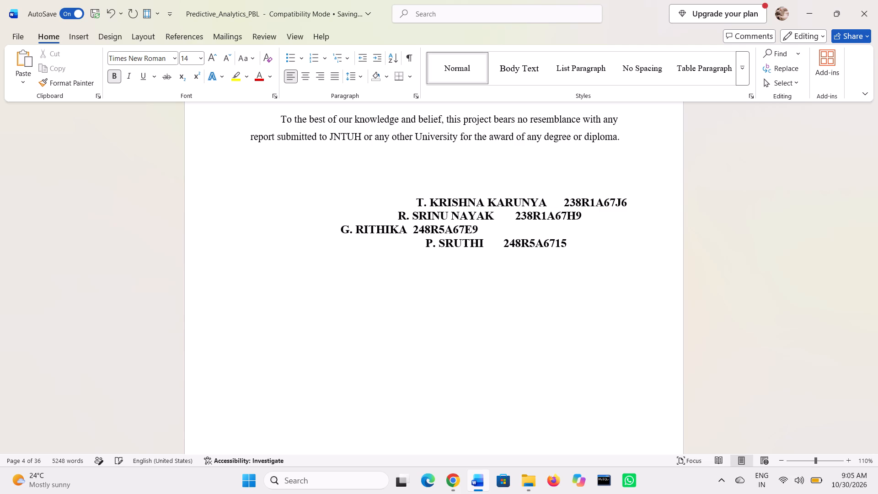
key("space")
key("space")
key("space")
key("space")
key("space")
key("space")
key("space")
key("space")
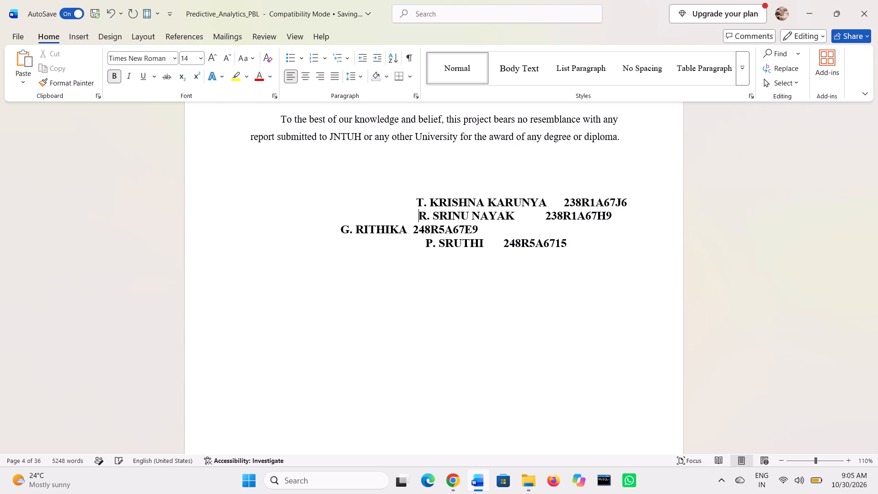
key("BackSpace")
Indent the third student's line with two leading spaces to bring the name under the two names above.
left_click(337, 233)
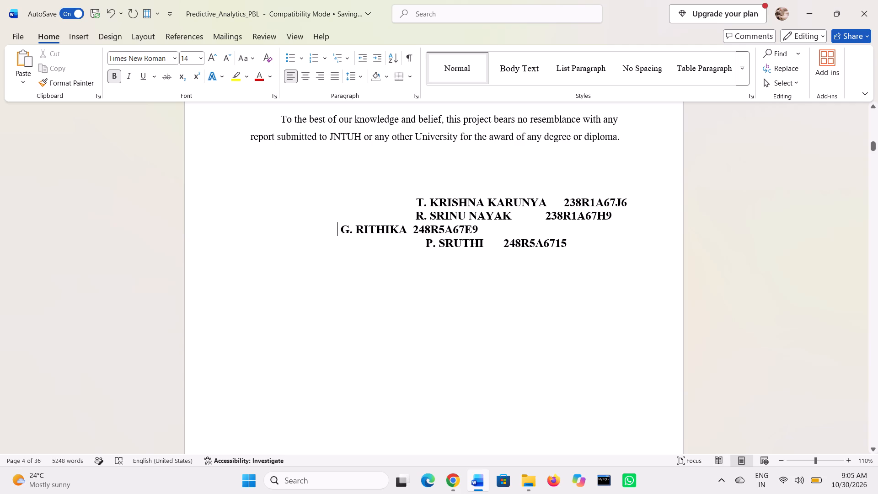
key("space")
key("space")
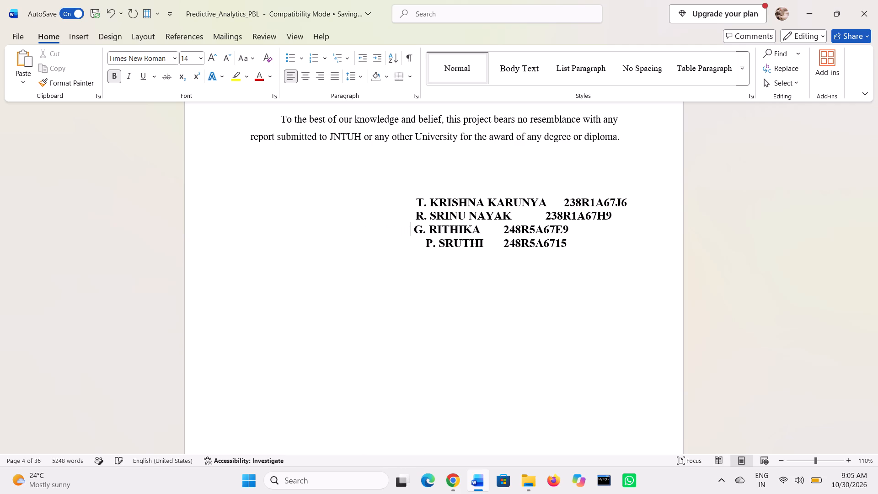
Remove three of the fourth student's leading spaces so the name lines up with the three names above.
left_click(427, 243)
key("BackSpace")
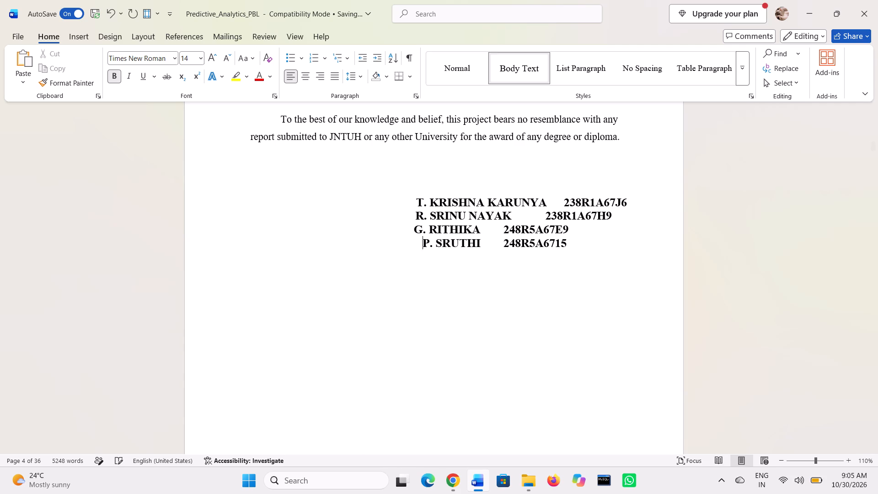
key("BackSpace")
key("BackSpace")
key("BackSpace")
key("space")
Add 20 spaces before the third student's roll number to line it up under the first student's roll number.
left_click(503, 228)
key("space")
key("space")
key("space")
key("space")
key("space")
key("space")
key("space")
key("space")
key("space")
key("space")
key("space")
key("space")
key("space")
key("space")
key("space")
key("space")
key("space")
key("space")
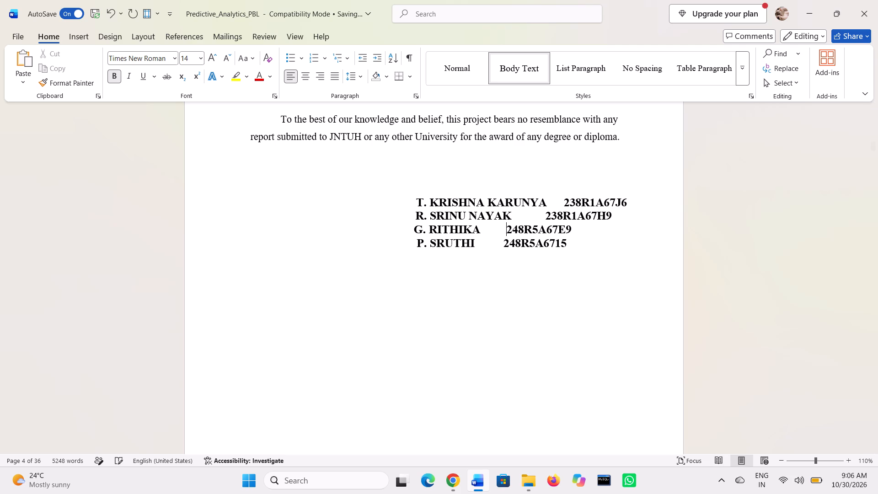
key("space")
key("space")
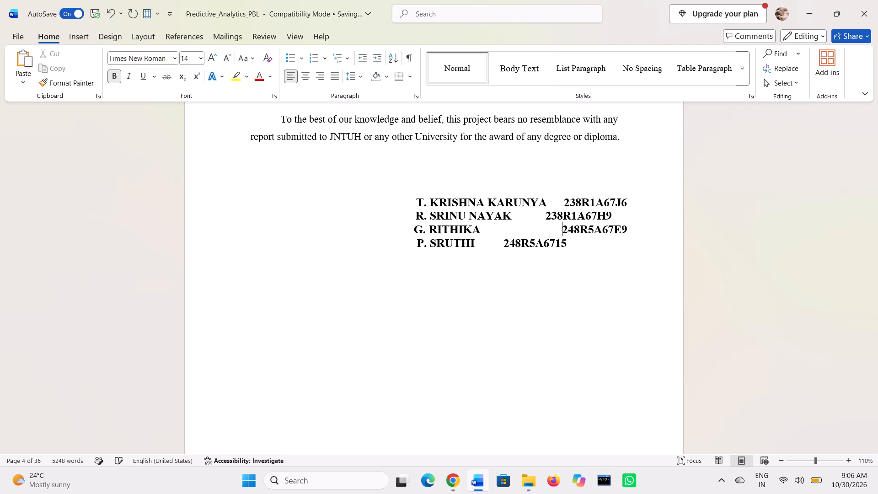
Add six spaces before the second student's roll number to line it up with the first and third roll numbers.
left_click(546, 212)
key("space")
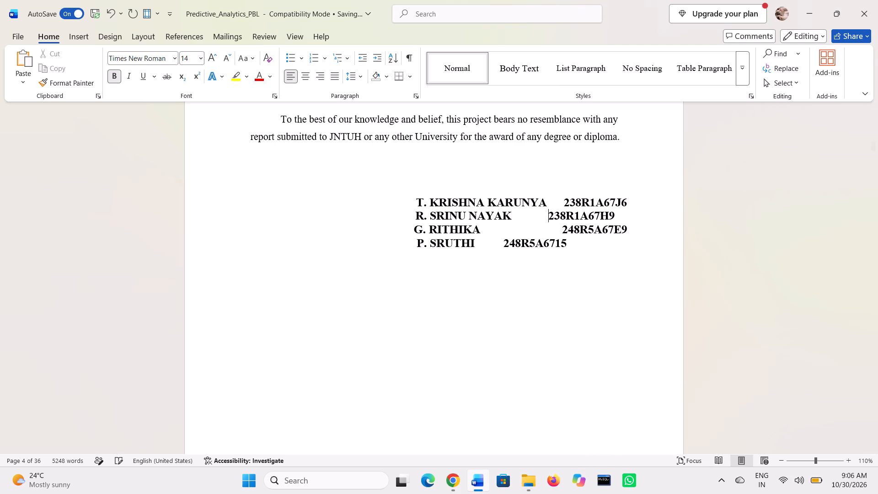
key("space")
key("space")
key("space")
key("space")
key("space")
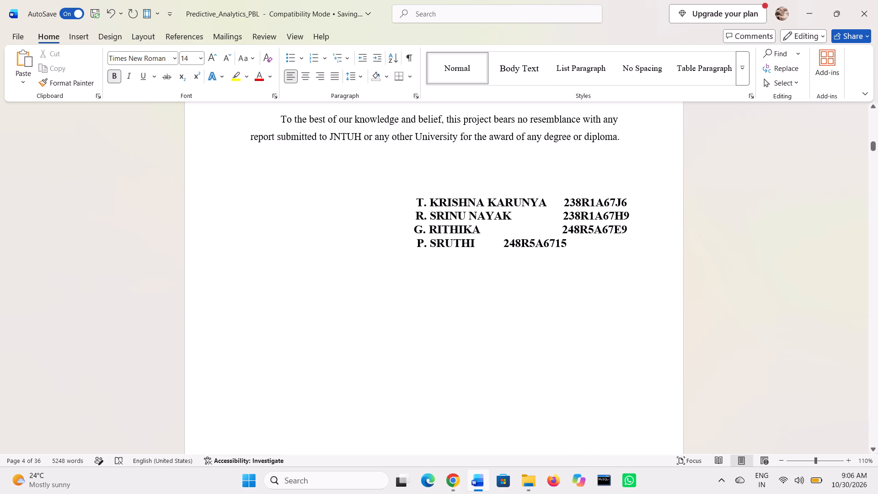
Correct the third student's roll number on the Declaration page to use the same 238R1A prefix as the two above it.
left_click(575, 229)
key("BackSpace")
key("3")
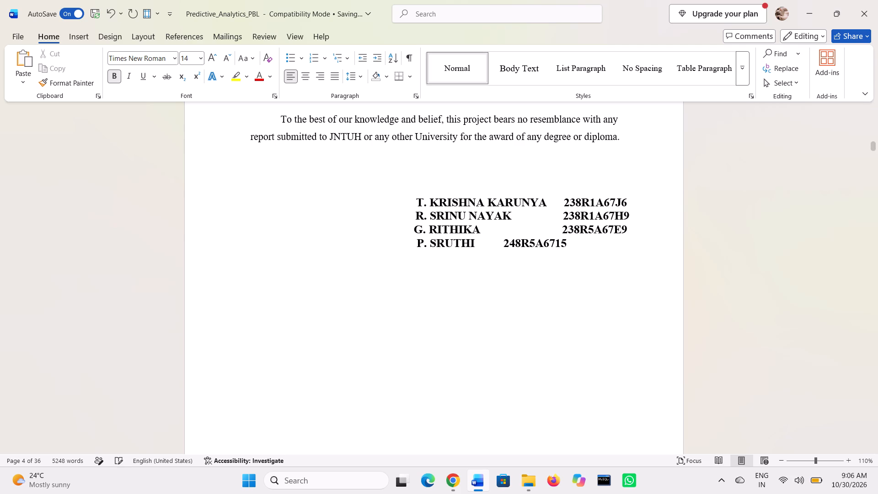
left_click(594, 232)
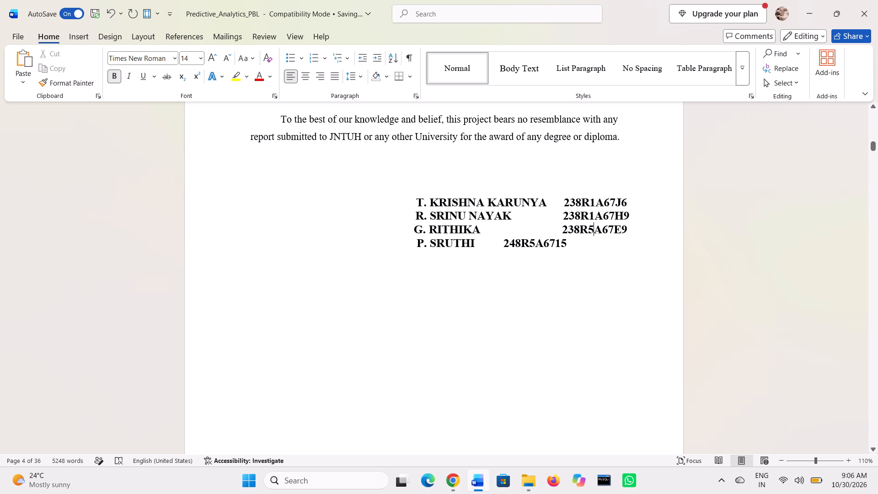
key("BackSpace")
key("1")
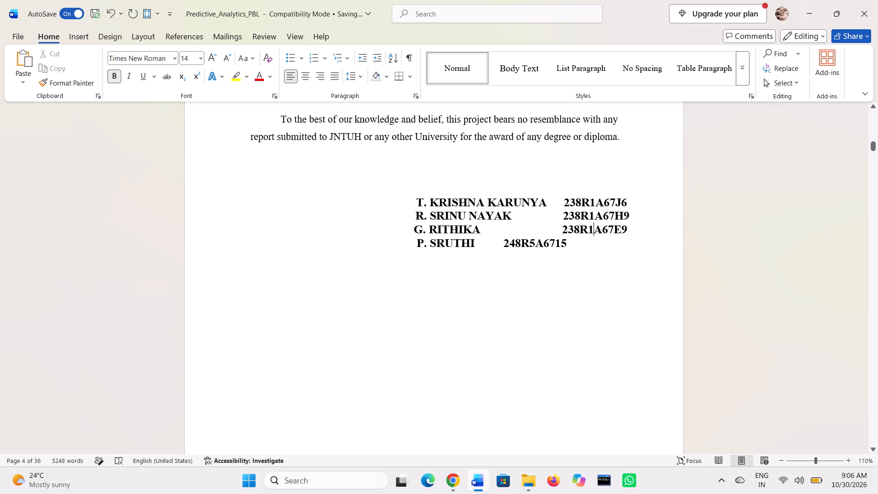
Add 20 spaces before the fourth student's roll number to move it under the roll numbers above.
left_click(504, 244)
key("space")
key("space")
key("space")
key("space")
key("space")
key("space")
key("space")
key("space")
key("space")
key("space")
key("space")
key("space")
key("space")
key("space")
key("space")
key("space")
key("space")
key("space")
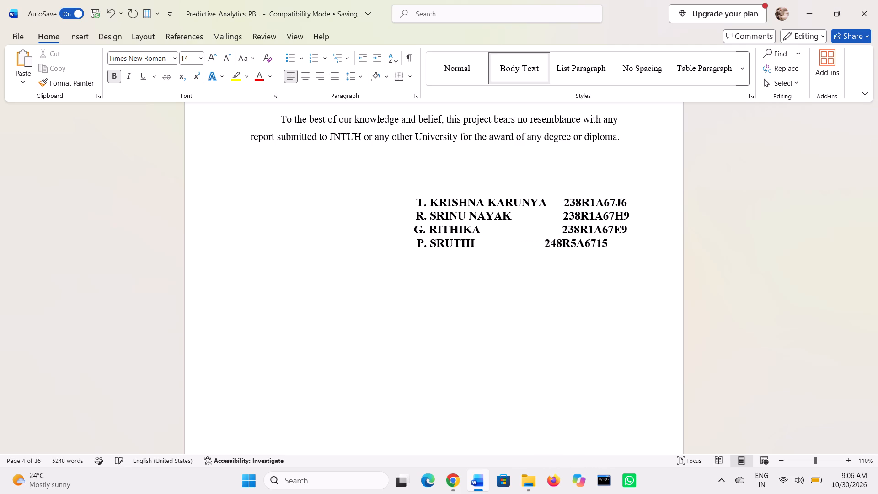
key("space")
key("space")
Review the abstract, the contents page, the list of figures and the table of numbered interface figures.
scroll(504, 244, "down", 1)
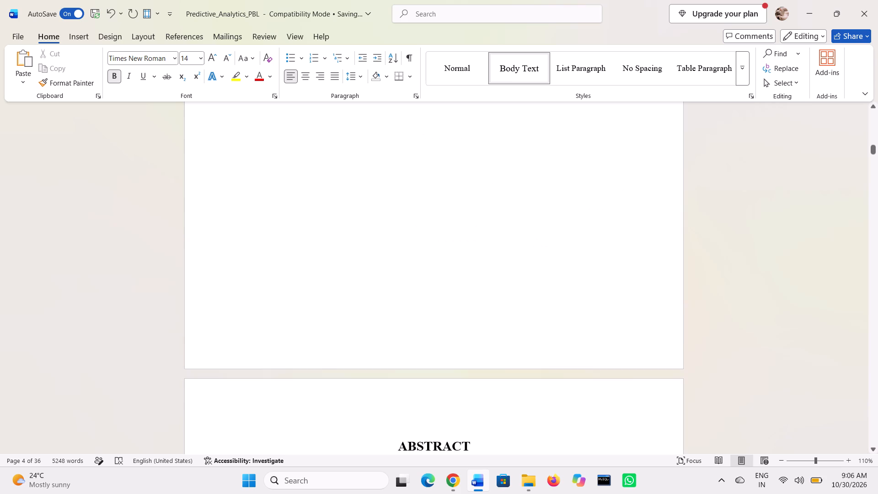
scroll(504, 244, "down", 5)
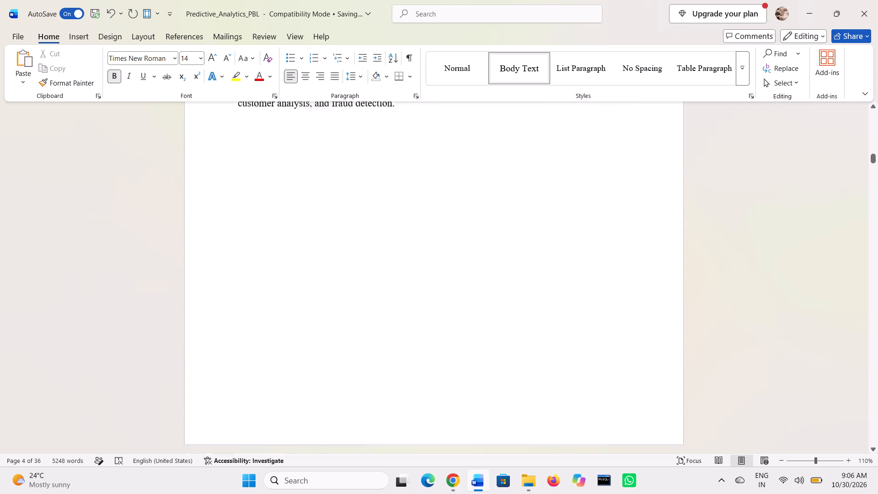
scroll(504, 244, "down", 4)
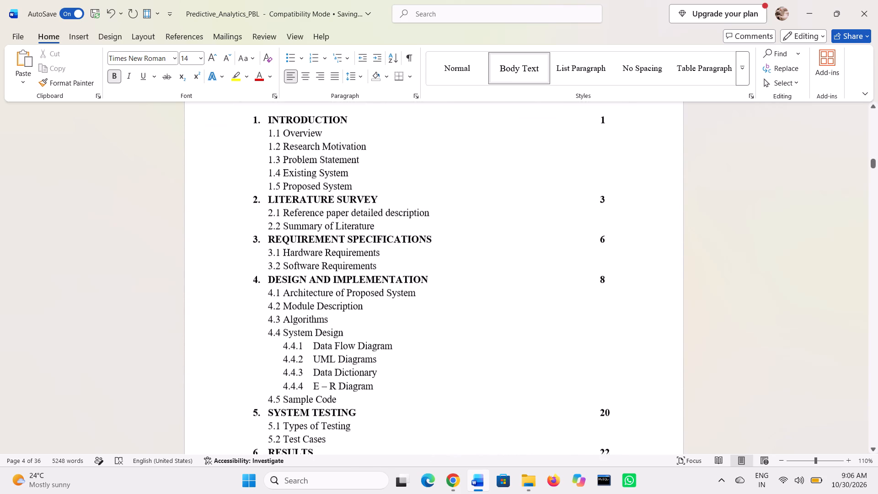
scroll(504, 244, "down", 1)
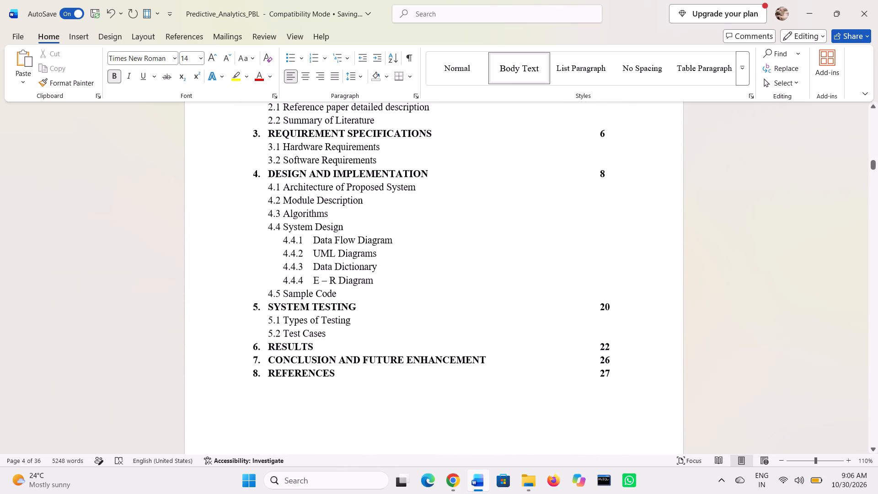
scroll(504, 244, "down", 6)
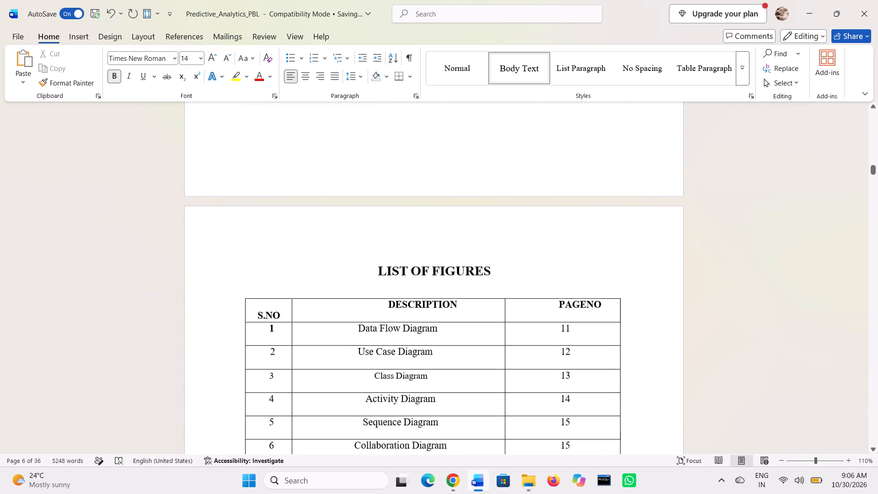
scroll(504, 244, "down", 3)
scroll(504, 244, "up", 2)
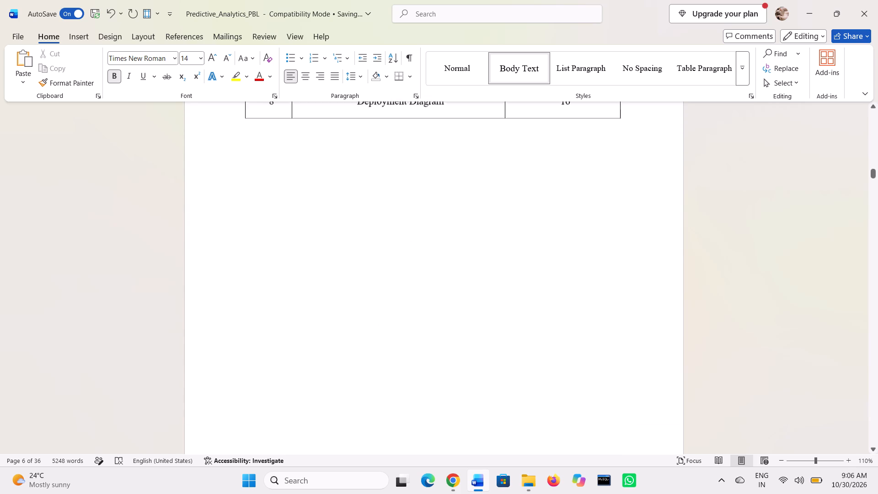
scroll(504, 244, "up", 2)
scroll(504, 244, "down", 1)
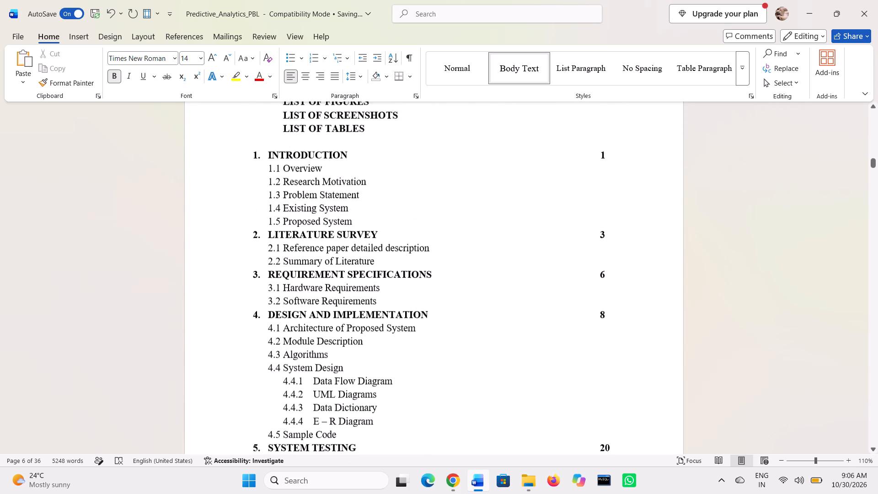
scroll(504, 244, "down", 1)
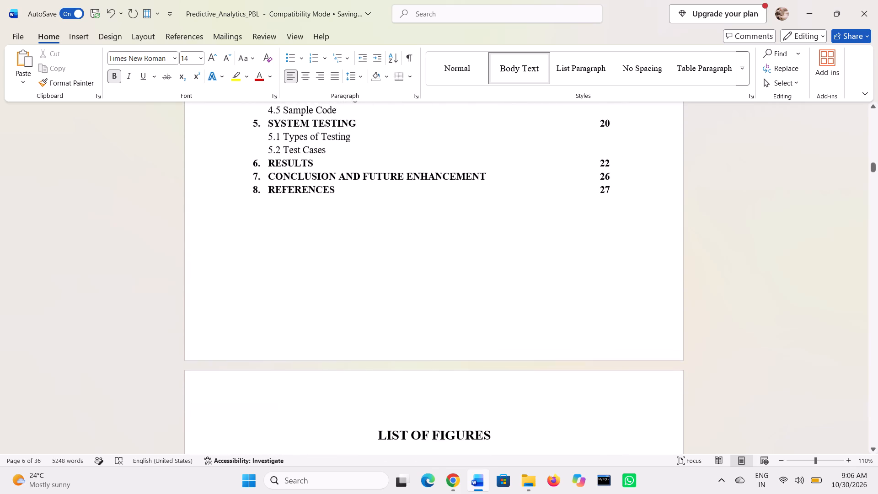
scroll(504, 244, "down", 5)
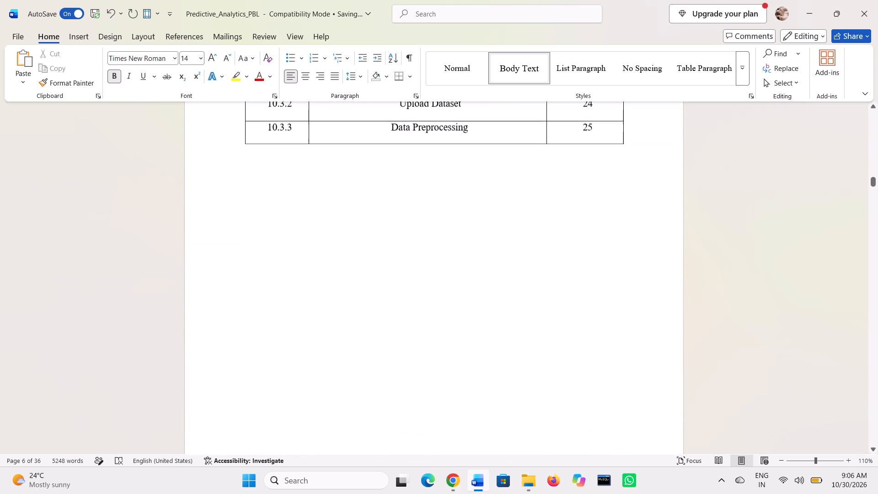
scroll(504, 244, "up", 1)
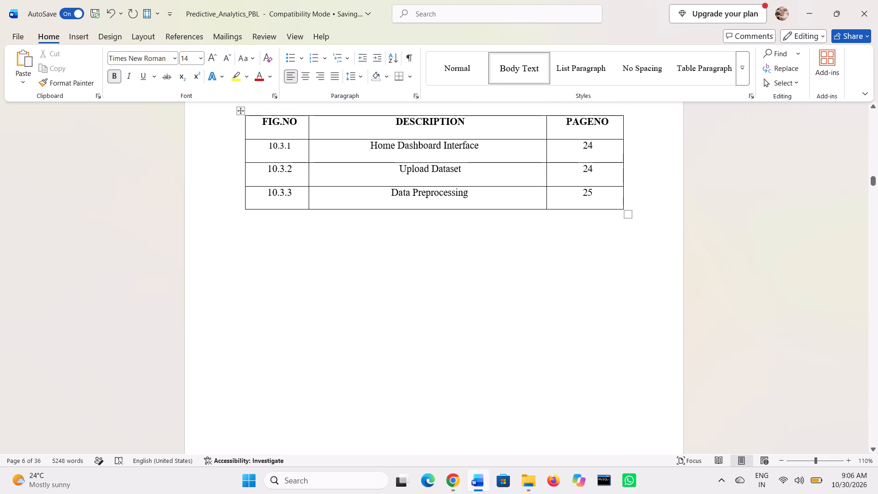
Review the report body from the interface figures table through Chapters 1 to 3 to the algorithm descriptions in section 4.3.
scroll(298, 183, "down", 7)
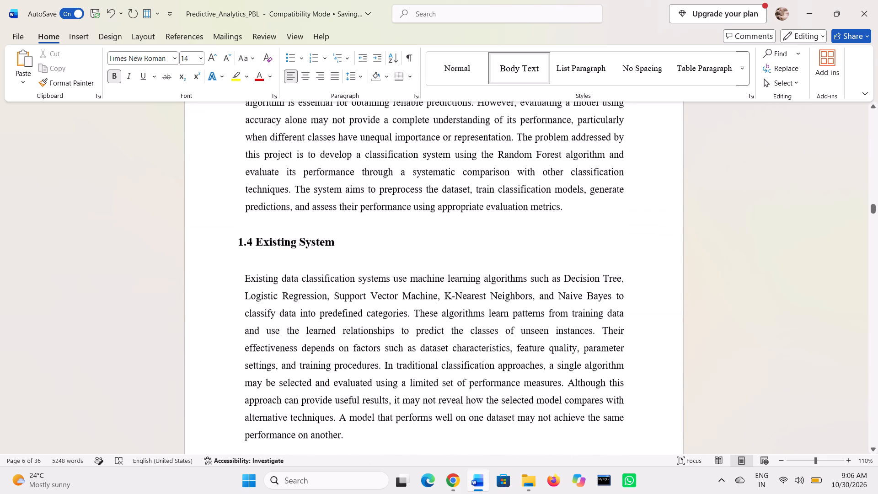
scroll(298, 183, "down", 6)
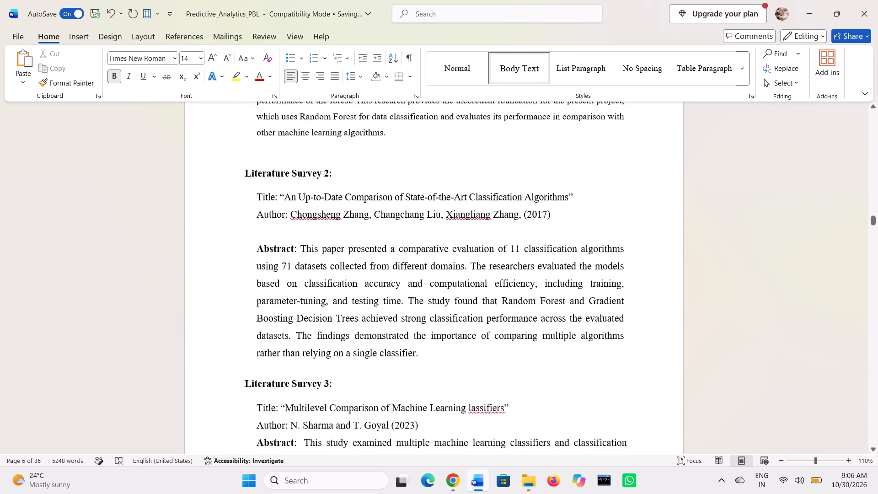
scroll(298, 183, "down", 6)
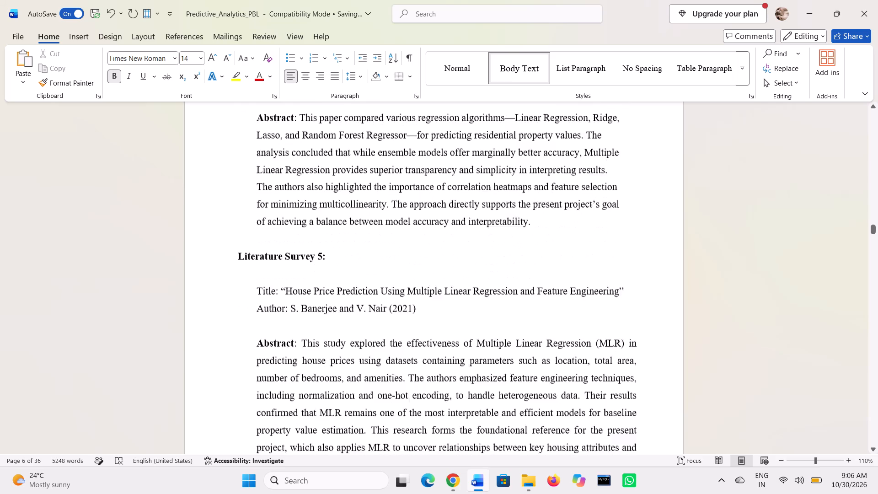
scroll(298, 183, "down", 5)
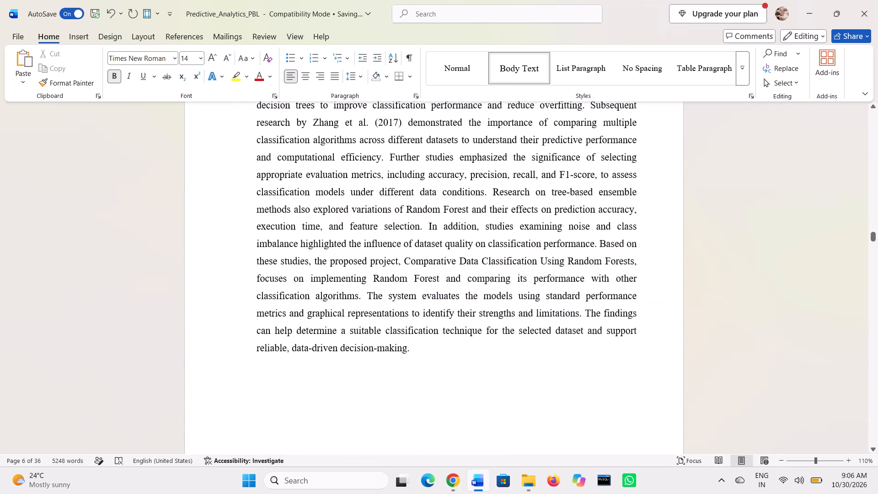
scroll(298, 183, "down", 4)
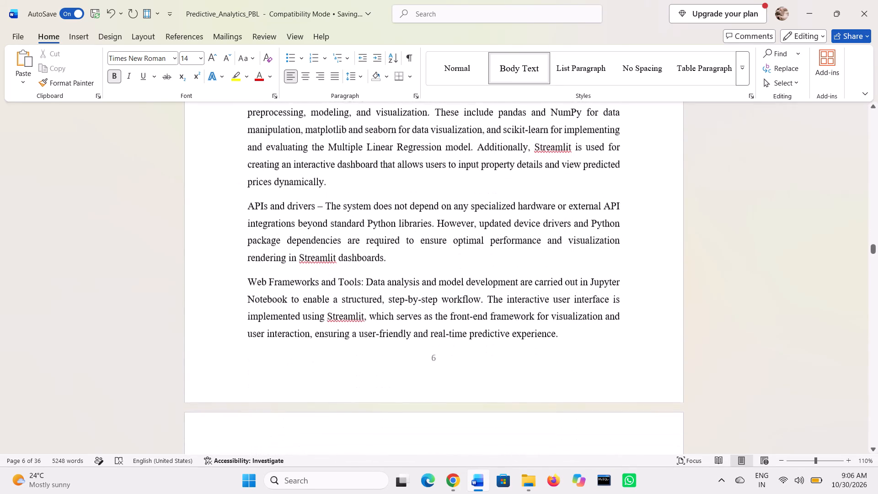
scroll(298, 183, "down", 4)
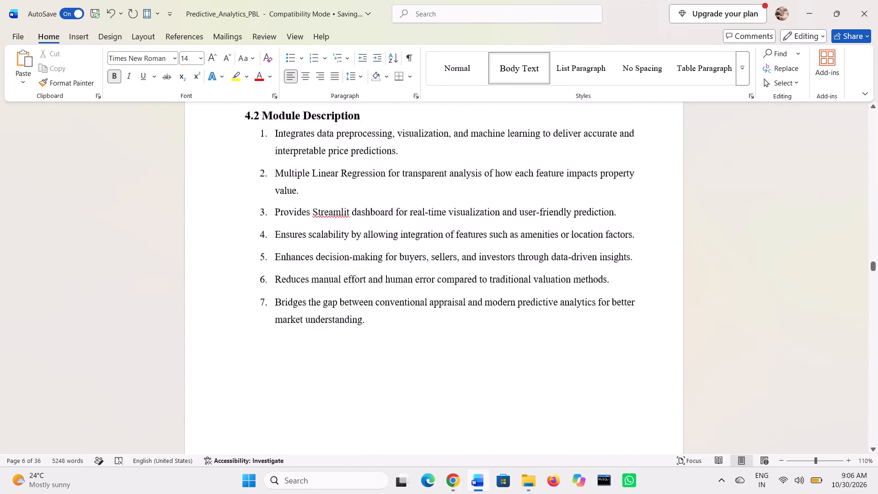
scroll(299, 179, "down", 3)
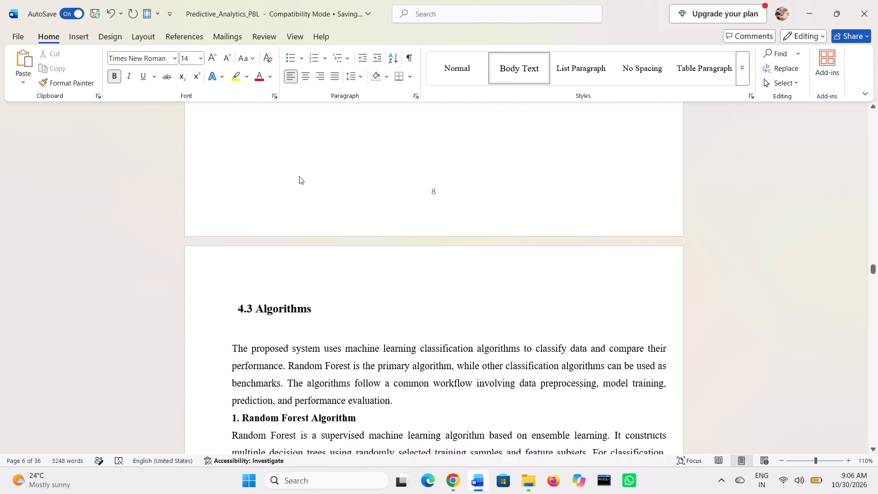
scroll(299, 176, "down", 6)
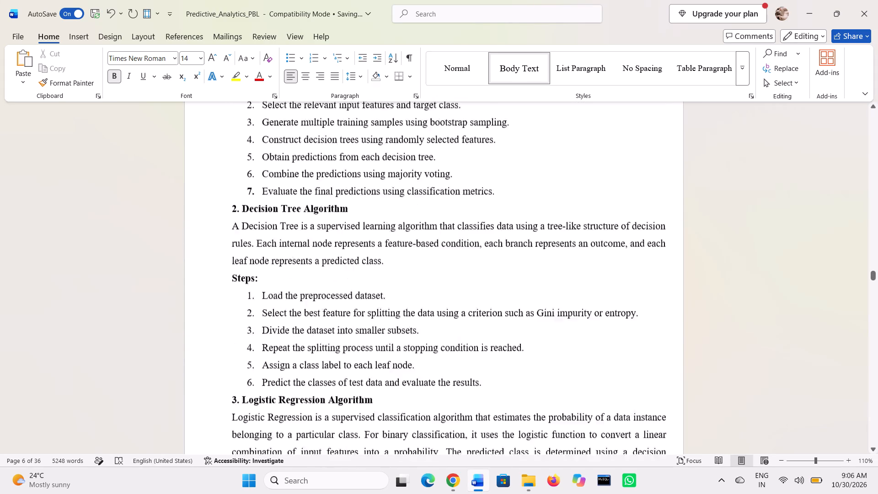
scroll(299, 176, "down", 1)
Go back over the chapters from section 4.3 to the opening of Chapter 1, checking the body text's layout.
scroll(299, 176, "up", 4)
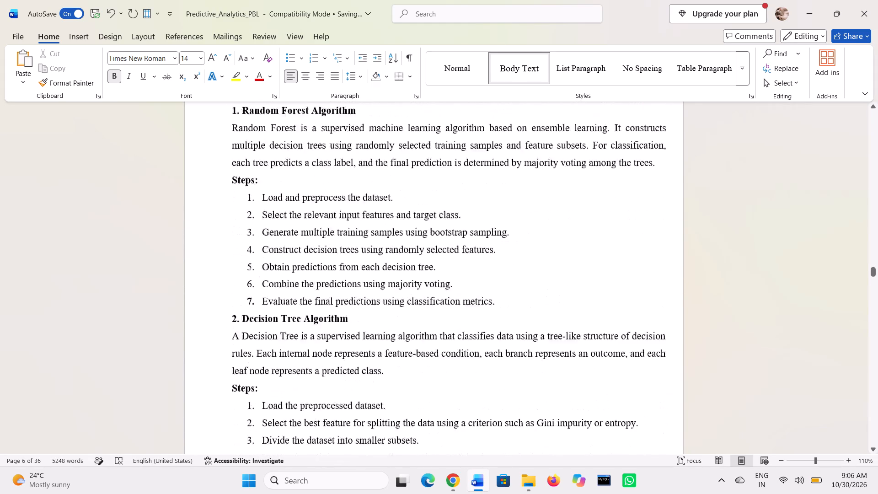
scroll(299, 176, "up", 8)
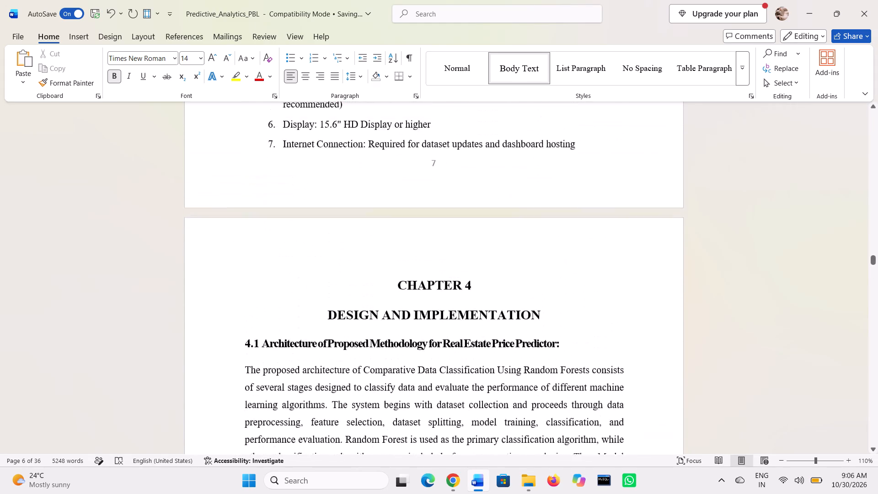
scroll(299, 176, "up", 3)
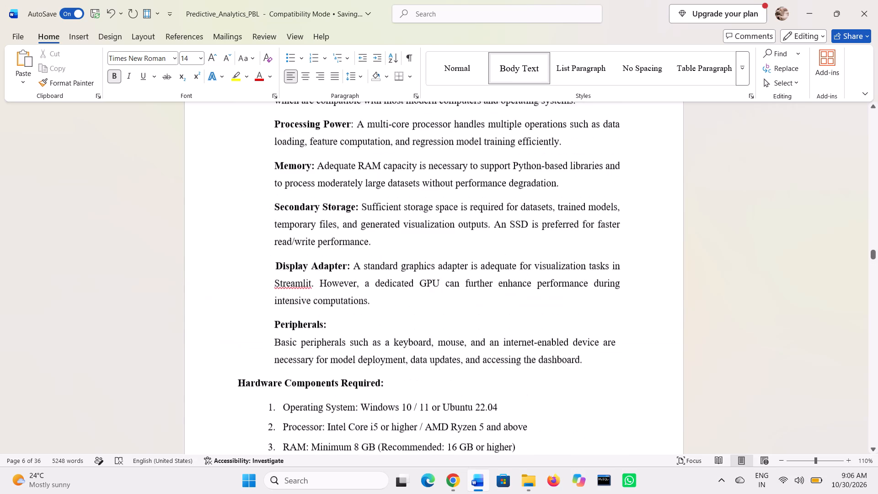
scroll(299, 176, "up", 8)
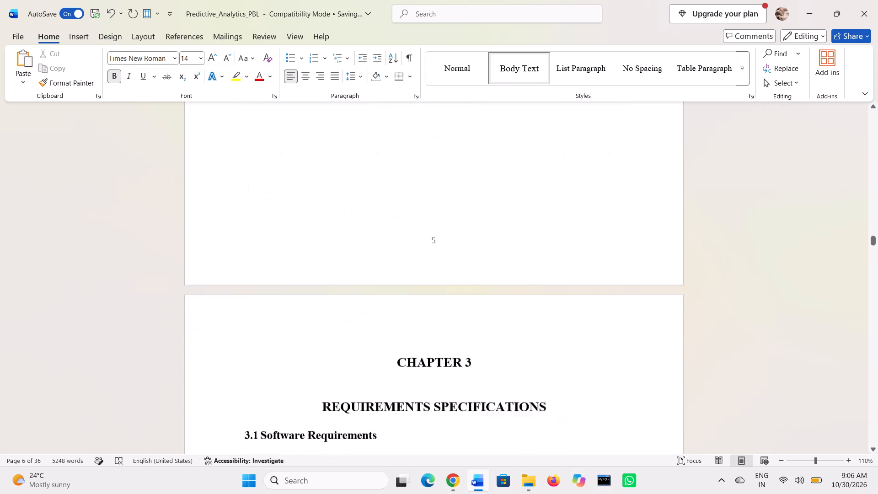
scroll(299, 176, "up", 7)
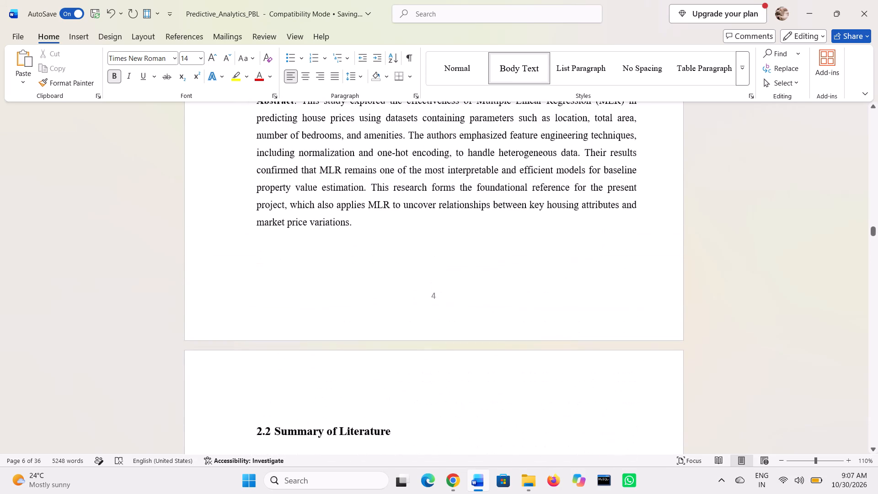
scroll(299, 176, "up", 8)
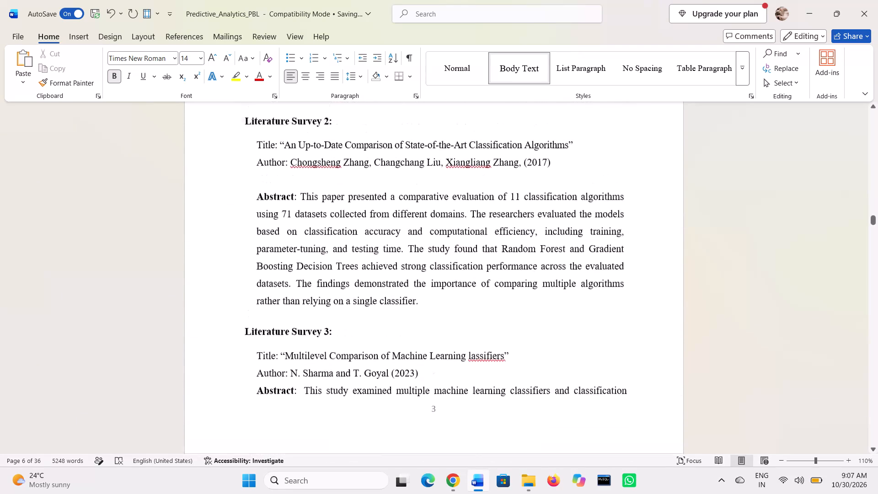
scroll(299, 176, "up", 6)
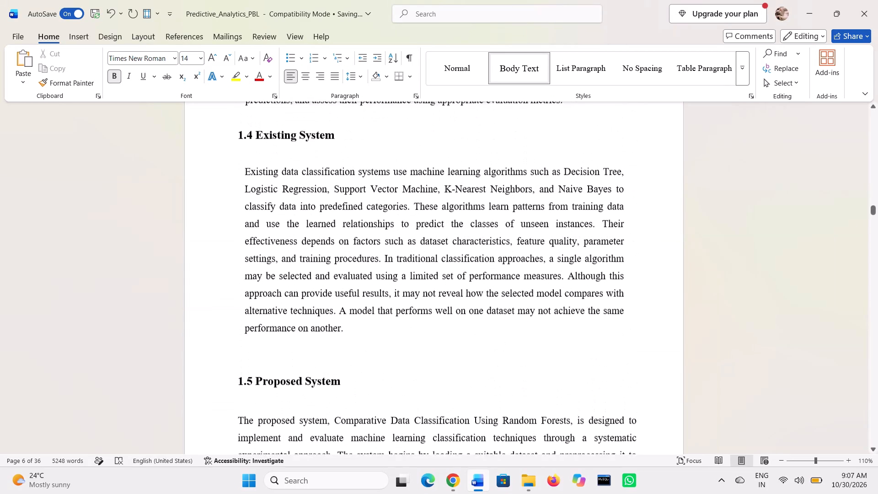
scroll(299, 176, "up", 6)
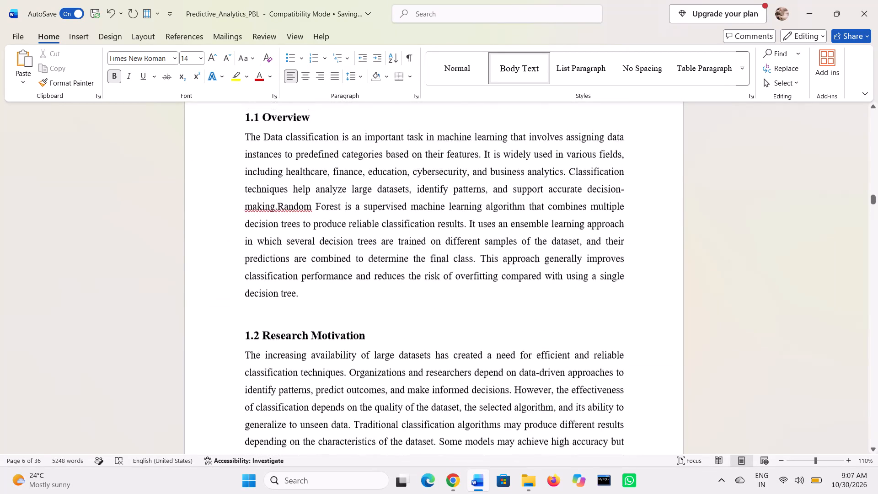
scroll(299, 176, "up", 1)
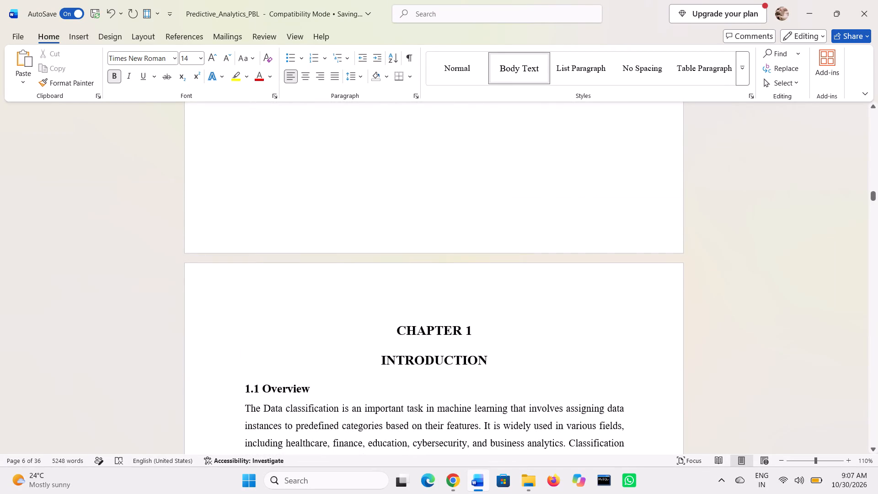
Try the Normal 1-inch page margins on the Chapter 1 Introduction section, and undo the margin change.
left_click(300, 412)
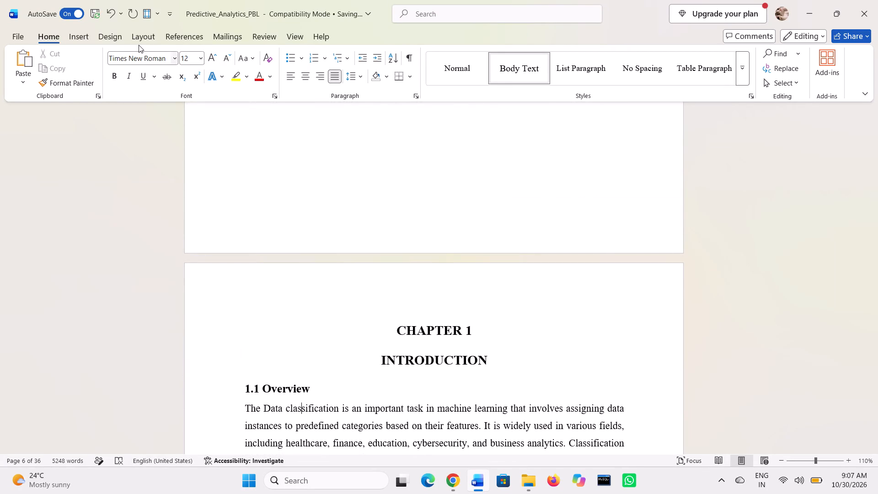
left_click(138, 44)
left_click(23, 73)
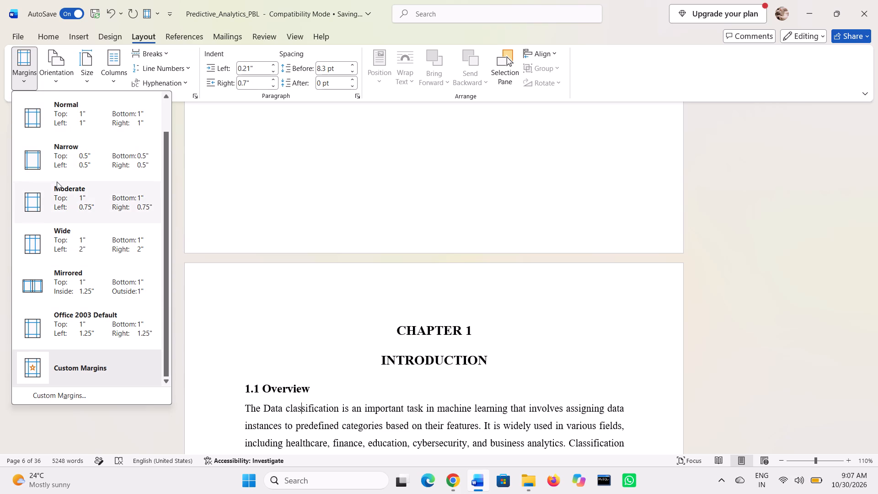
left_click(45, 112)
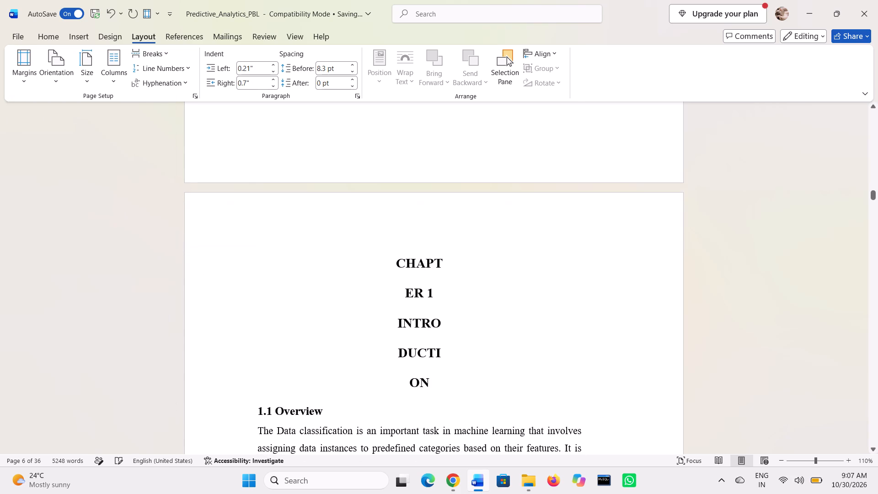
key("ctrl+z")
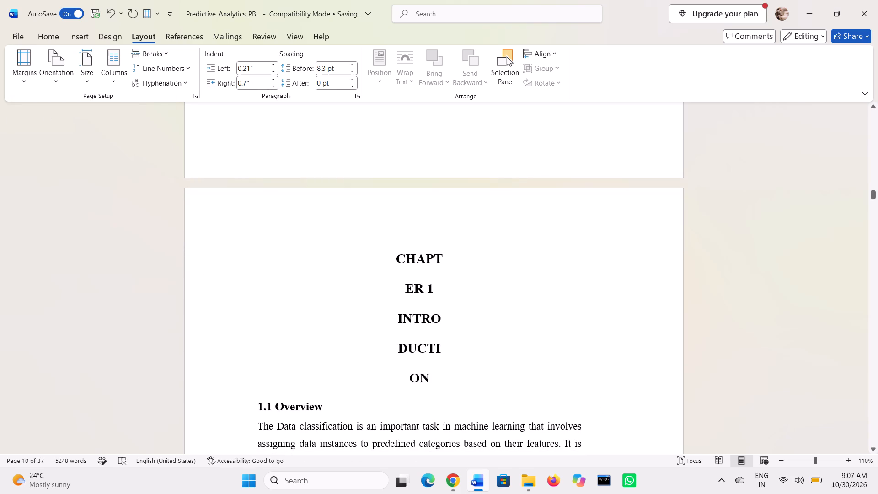
Set the abstract paragraph of Literature Survey 1 in Chapter 2 to font size 12.
scroll(381, 409, "down", 4)
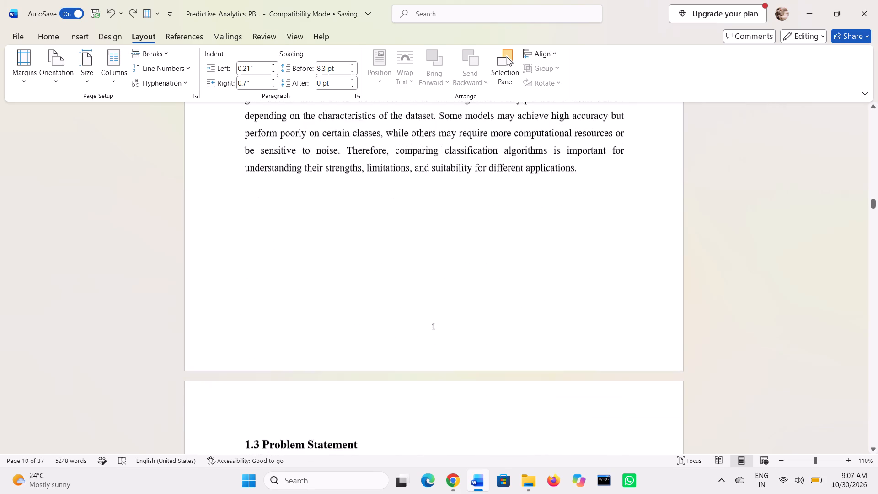
scroll(381, 409, "down", 5)
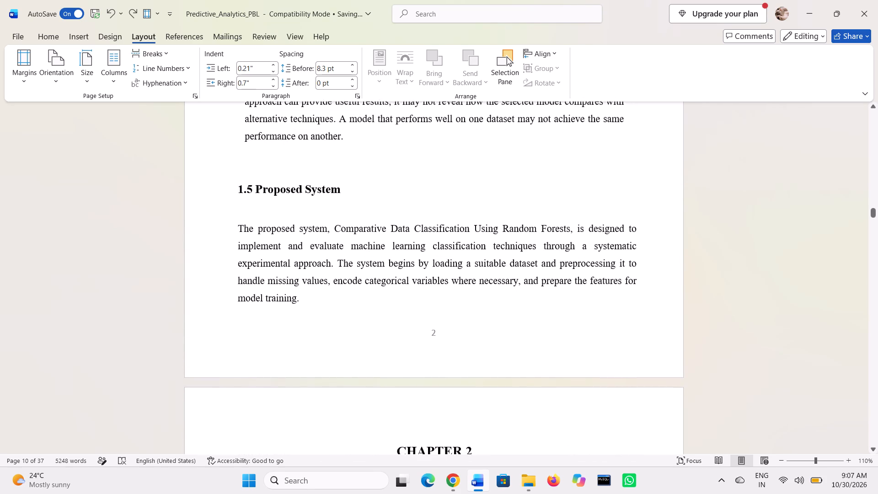
scroll(381, 409, "down", 3)
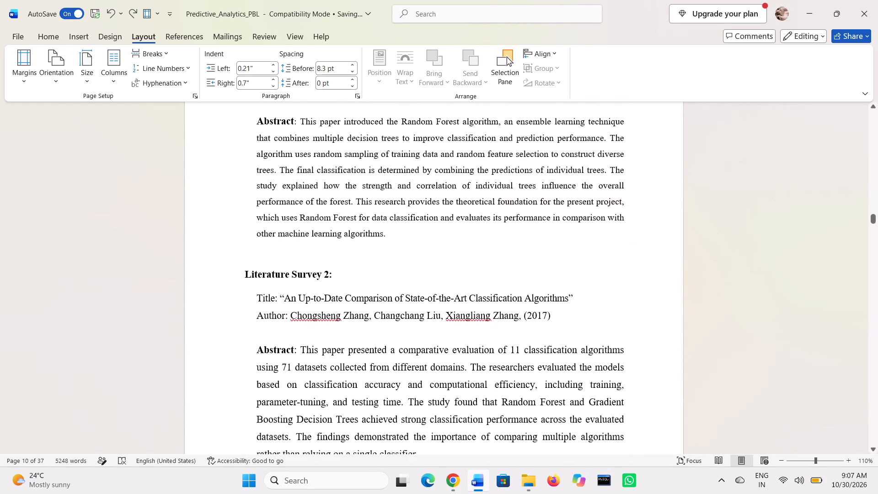
scroll(381, 409, "down", 1)
scroll(381, 409, "up", 1)
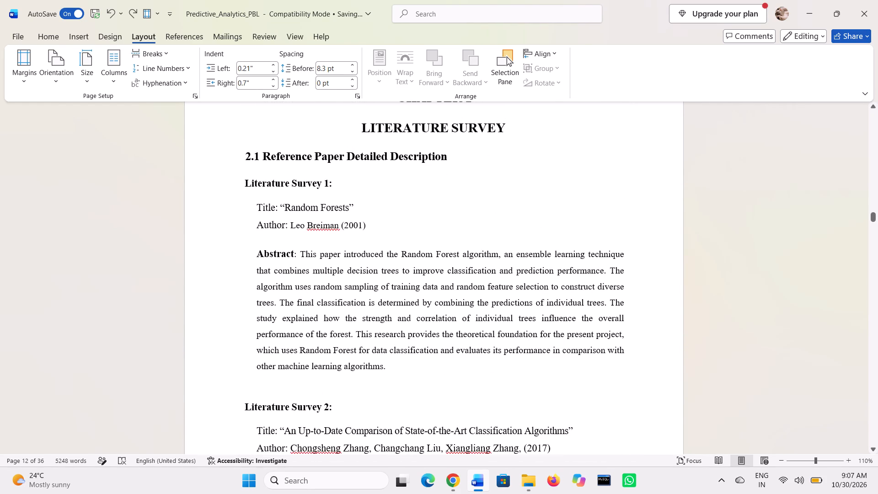
left_click_drag(254, 256, 365, 372)
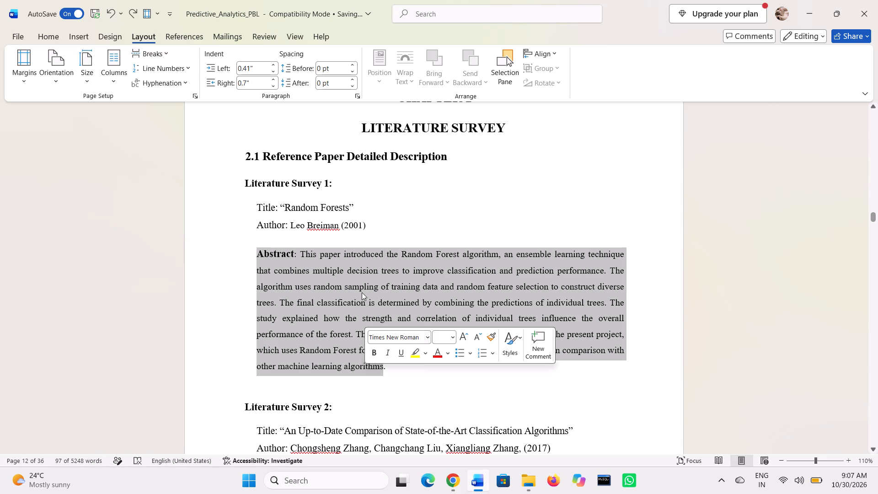
left_click(437, 338)
type("12")
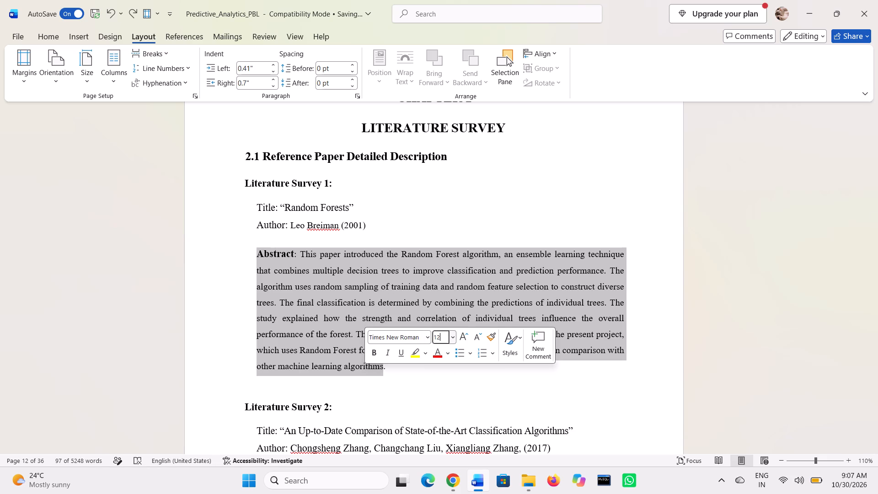
key("Return")
left_click(258, 315)
Justify the text from the Literature Survey 4 abstract through the end of the Literature Survey 5 abstract.
scroll(258, 315, "down", 2)
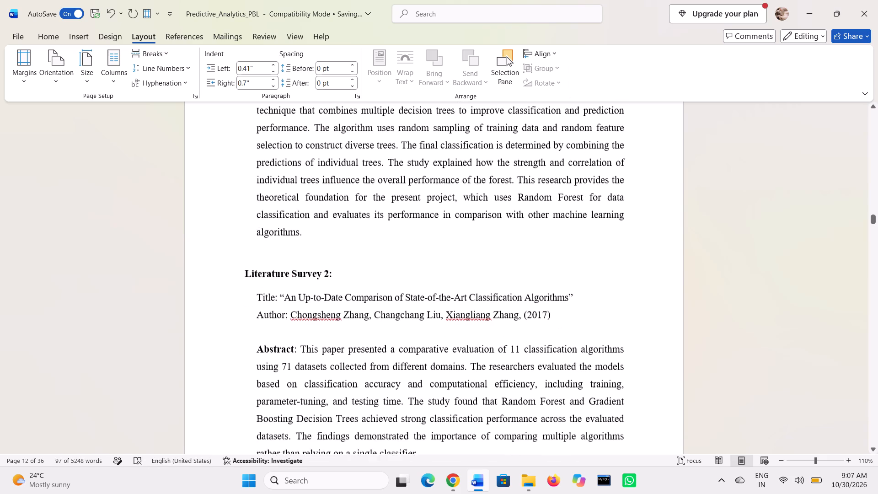
scroll(258, 315, "down", 4)
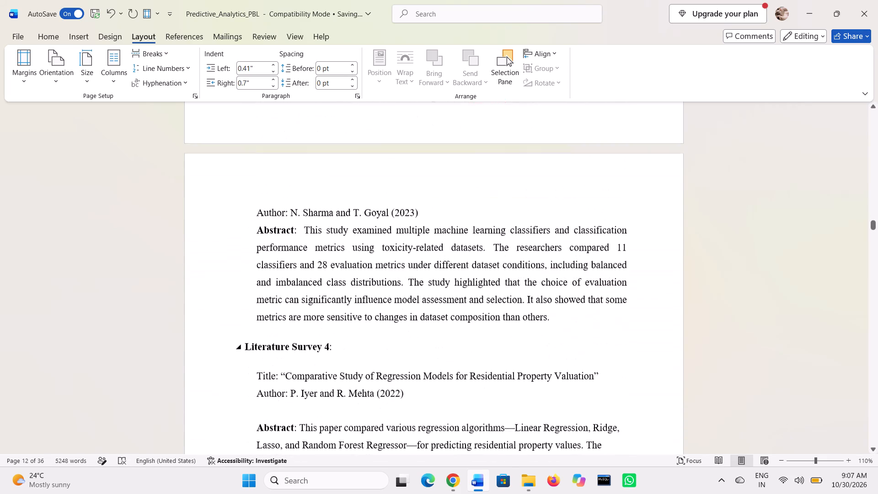
scroll(258, 315, "down", 2)
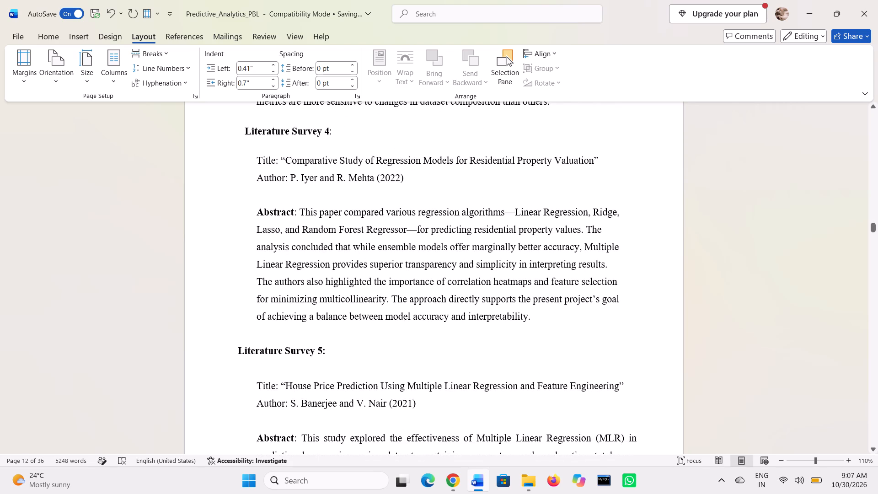
left_click_drag(255, 216, 520, 439)
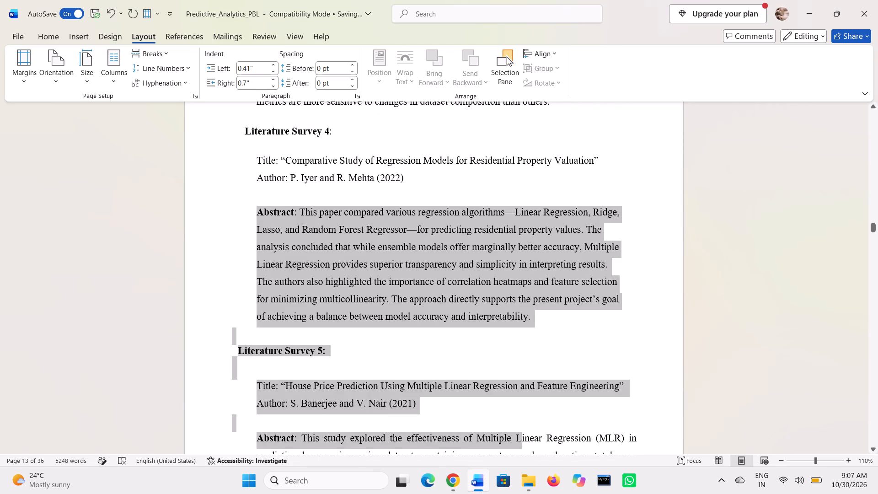
left_click_drag(520, 439, 500, 183)
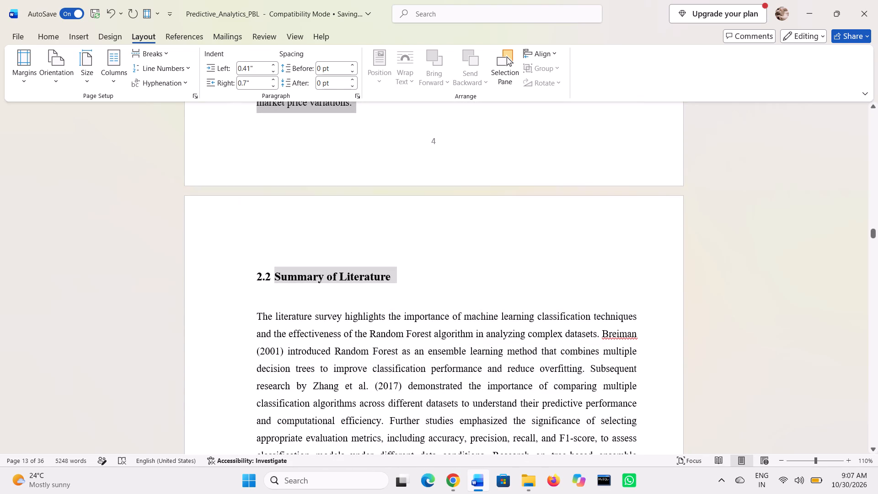
left_click_drag(500, 183, 402, 161)
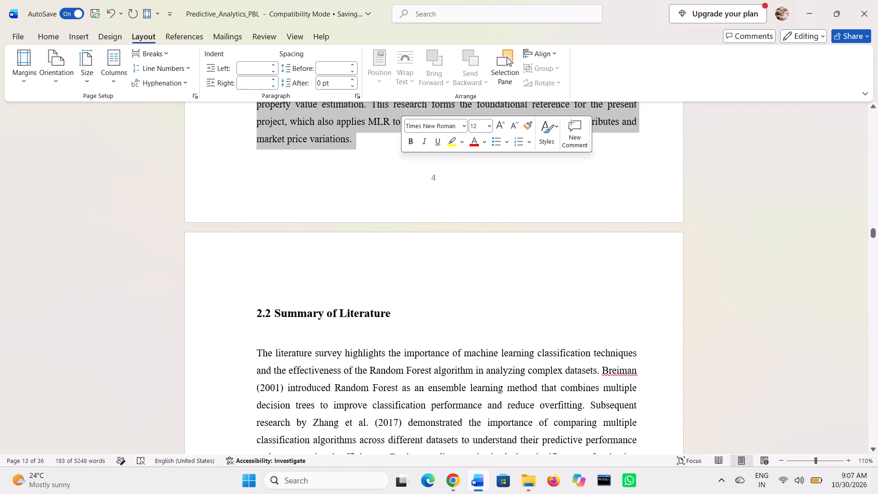
left_click(55, 35)
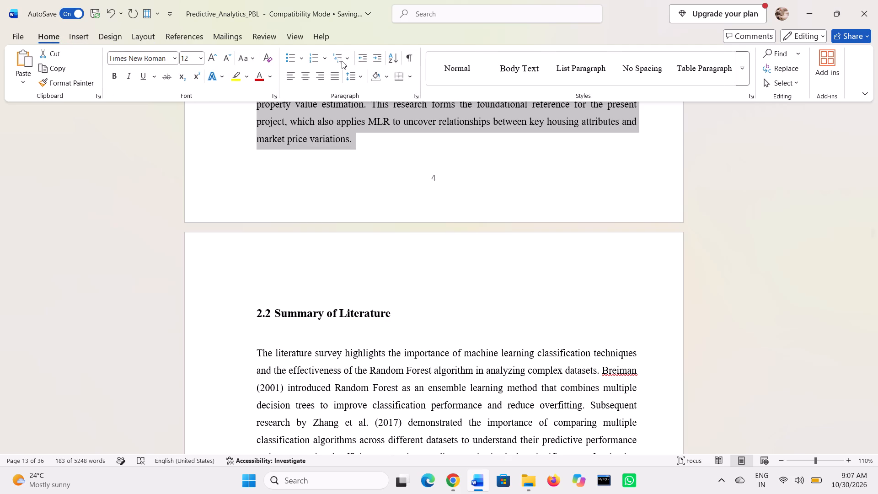
left_click(333, 72)
left_click(340, 164)
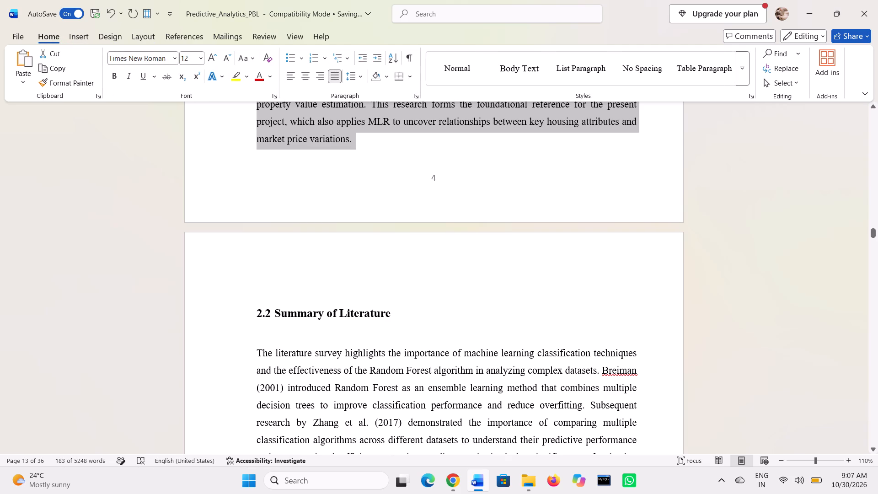
Apply the Times New Roman font to the 4.1 Architecture of Proposed Methodology heading in Chapter 4.
scroll(340, 164, "up", 3)
scroll(340, 164, "down", 3)
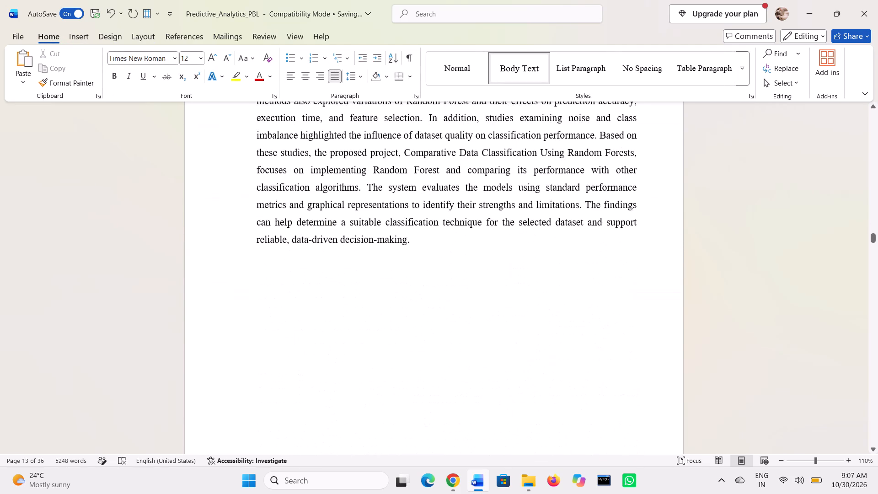
scroll(340, 164, "down", 6)
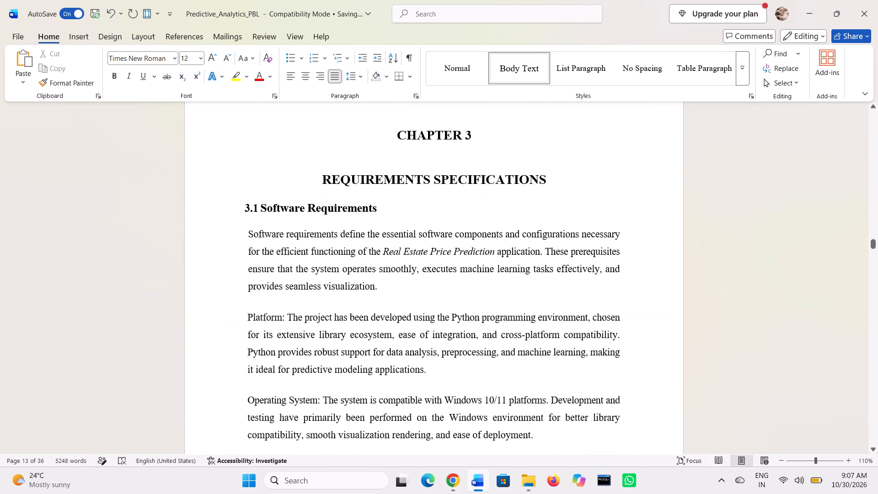
scroll(340, 164, "down", 4)
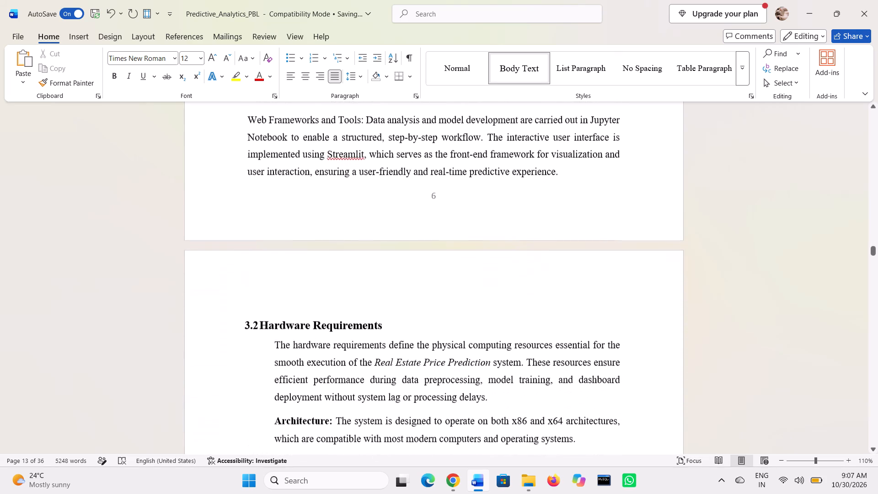
scroll(340, 164, "down", 4)
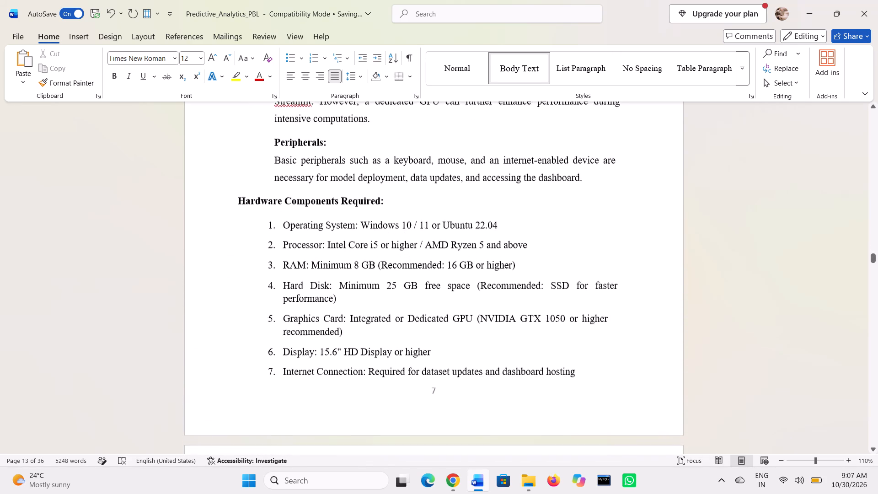
scroll(340, 164, "down", 4)
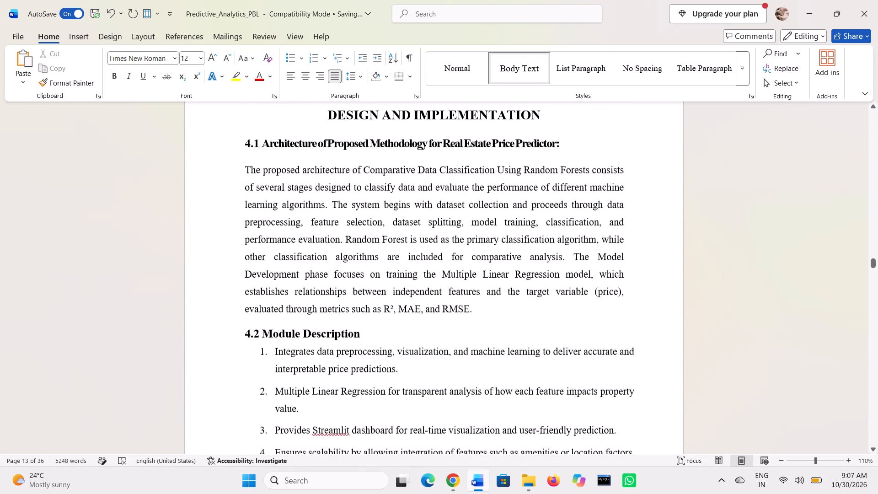
scroll(340, 164, "down", 1)
left_click_drag(261, 142, 468, 145)
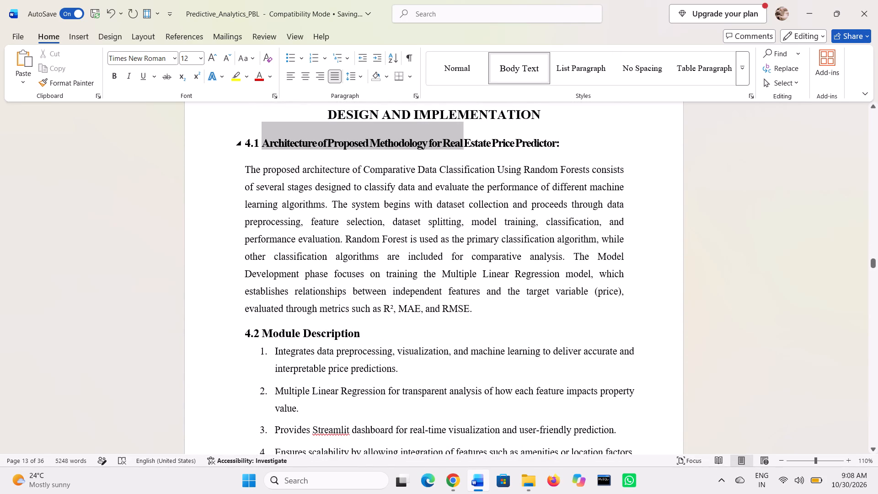
left_click_drag(468, 145, 555, 144)
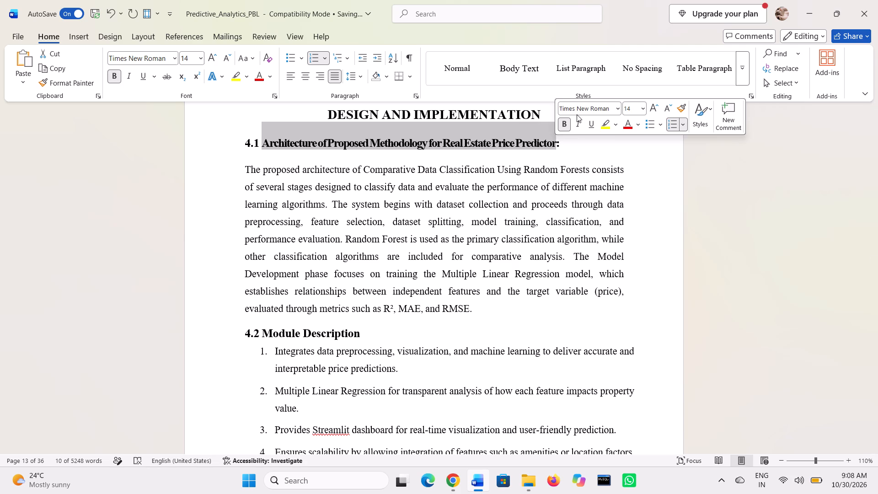
left_click(577, 110)
left_click(577, 110)
key("Return")
left_click(372, 152)
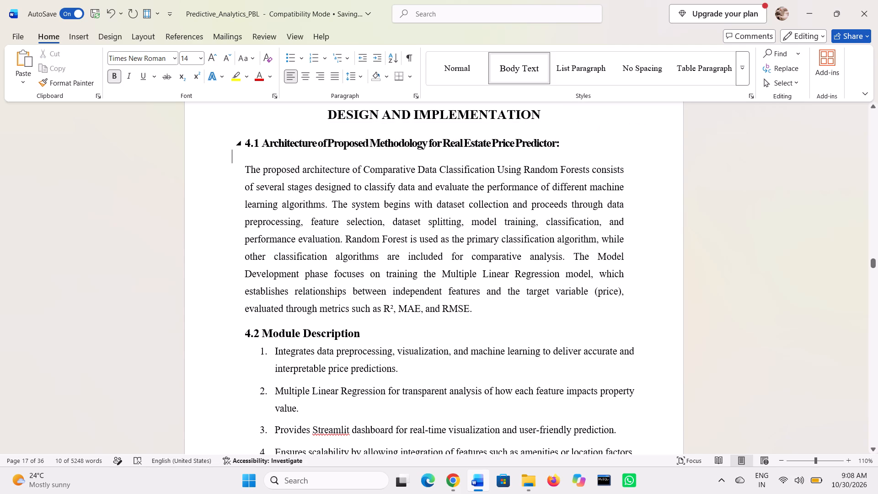
Insert spaces between the crammed words of the 4.1 heading so it reads "Architecture of Proposed Methodology for Real Estate Price Predictor:".
left_click(316, 142)
key("space")
left_click(331, 146)
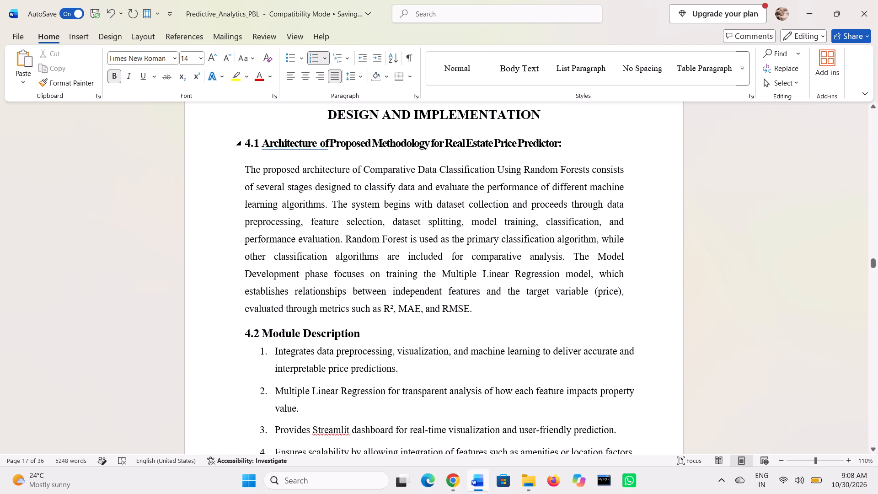
key("space")
left_click(372, 145)
key("space")
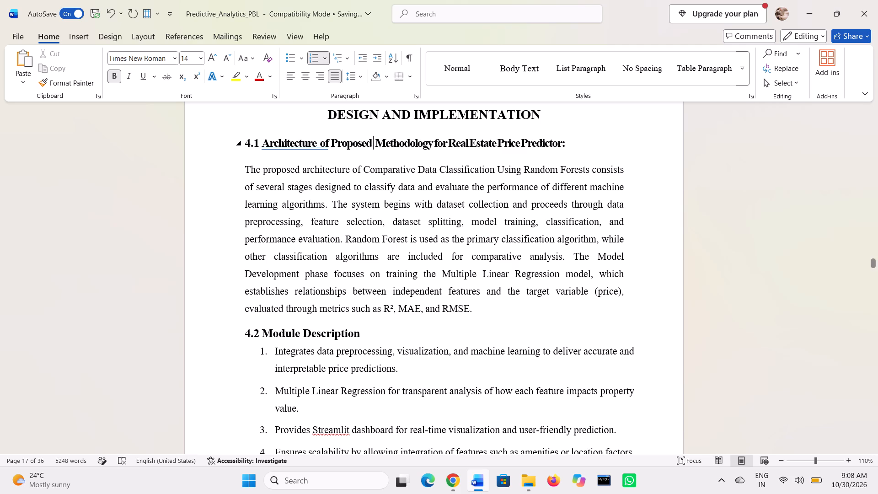
left_click(433, 142)
key("space")
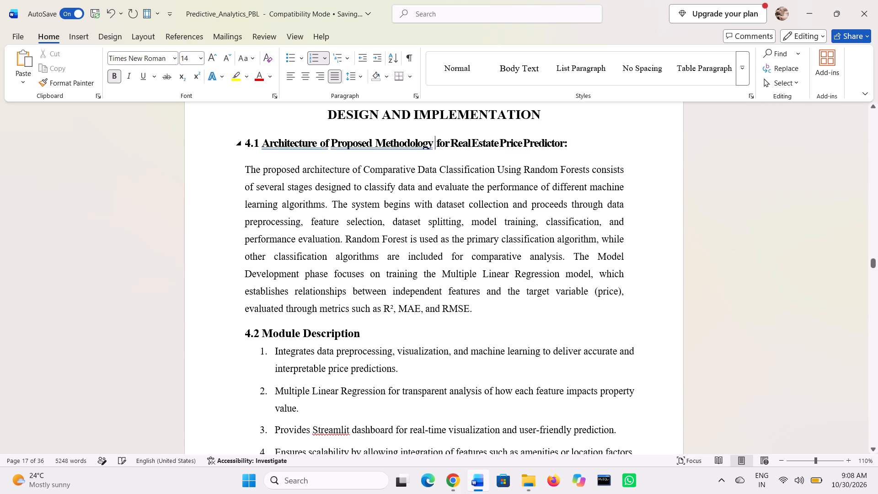
left_click(451, 143)
key("space")
left_click(471, 141)
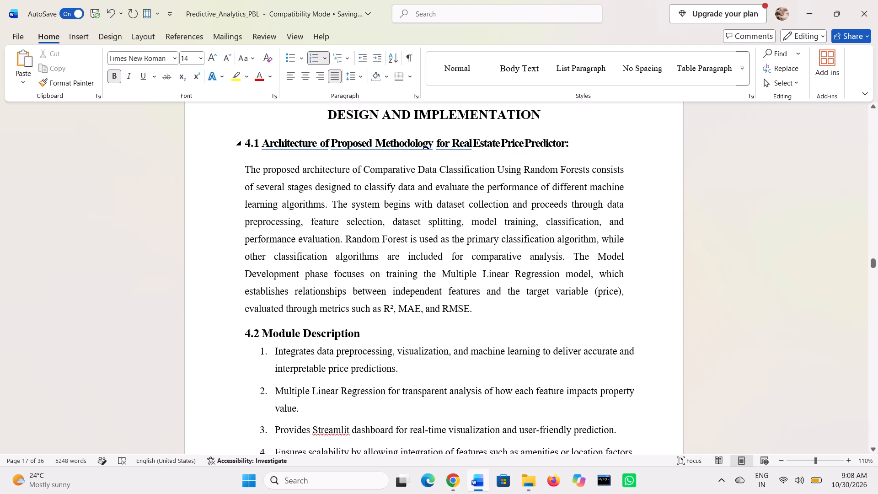
key("space")
left_click(475, 145)
key("space")
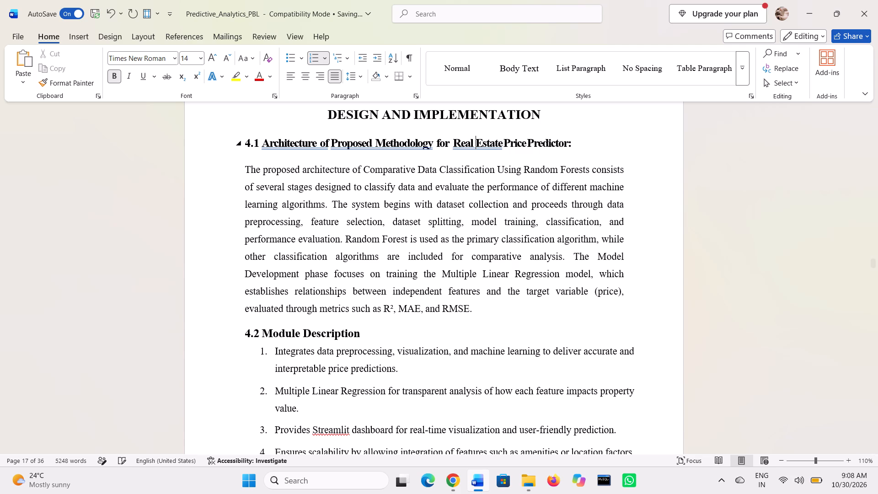
left_click(502, 142)
key("space")
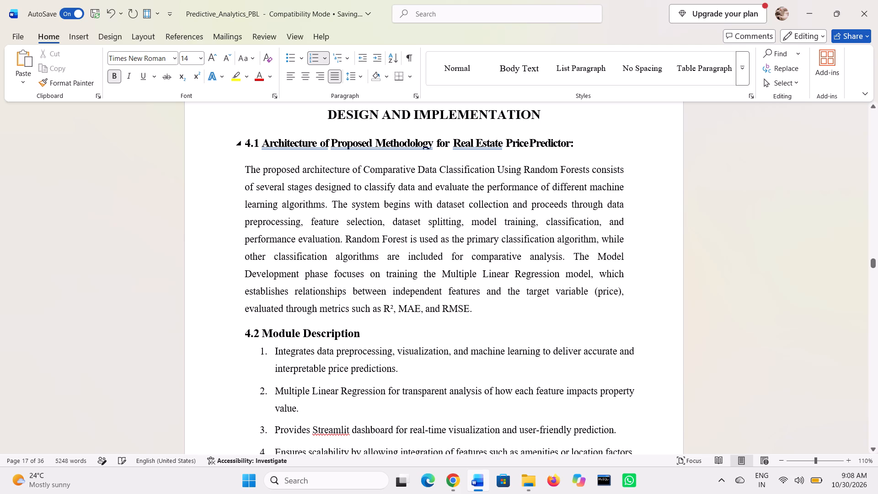
left_click(530, 146)
key("space")
Replace the blank line beneath the 4.3 Algorithms heading with a new unnumbered blank line.
scroll(434, 227, "down", 2)
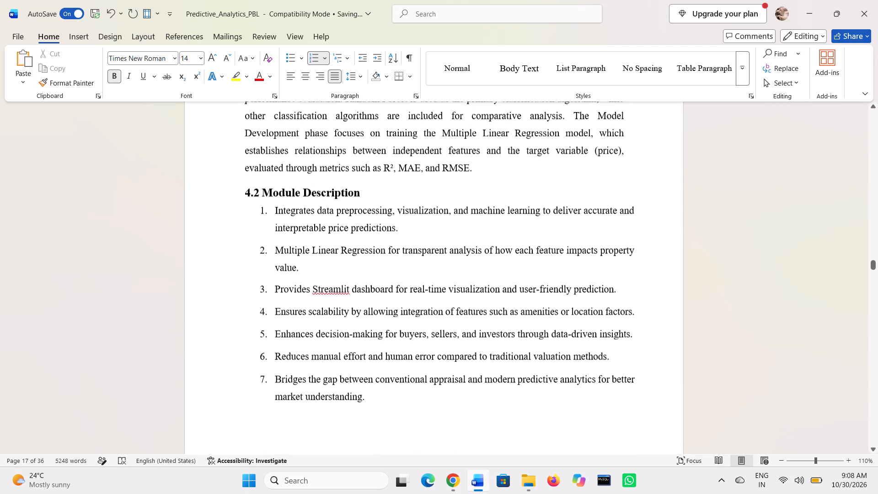
scroll(434, 227, "down", 5)
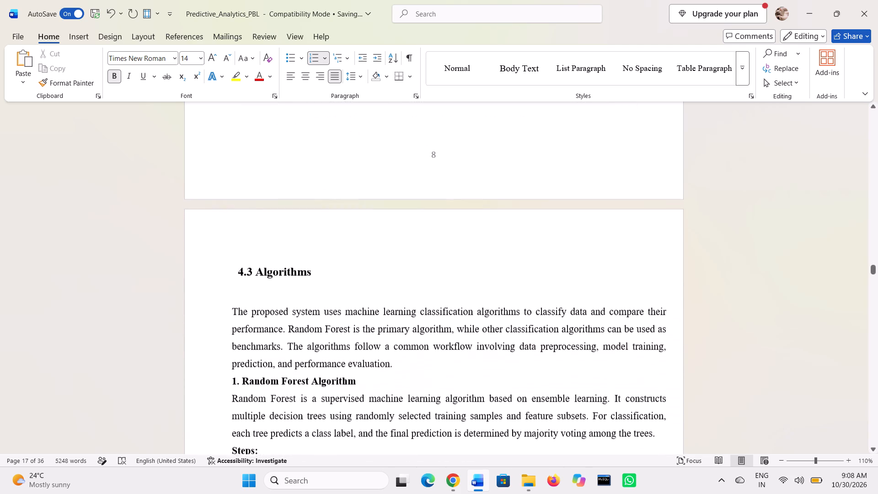
scroll(434, 227, "down", 1)
left_click(241, 288)
key("BackSpace")
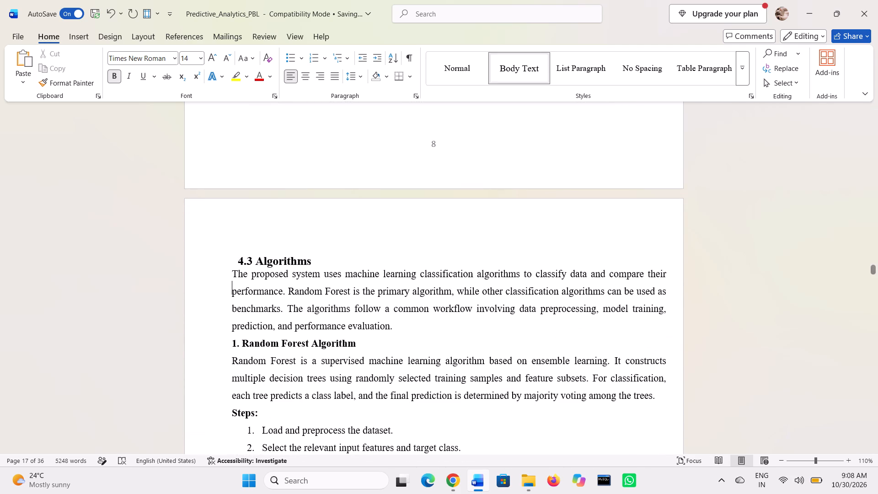
key("Return")
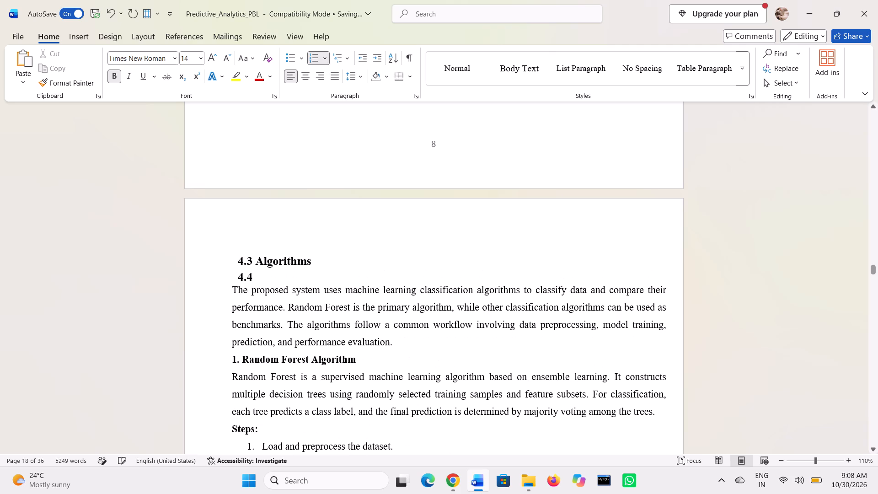
key("BackSpace")
Apply the Custom Margins preset to the section 4.3 text, from below its heading through the paragraph closing Overall Algorithm Workflow.
left_click_drag(231, 278, 303, 493)
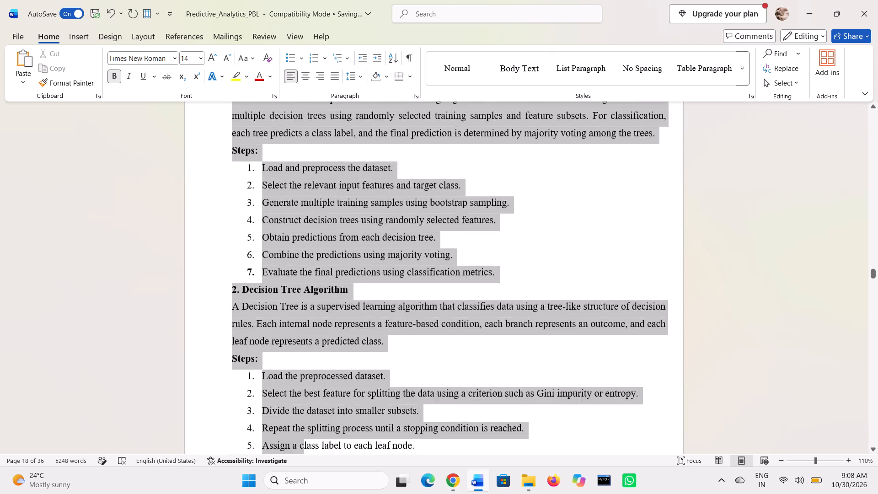
left_click_drag(303, 493, 294, 474)
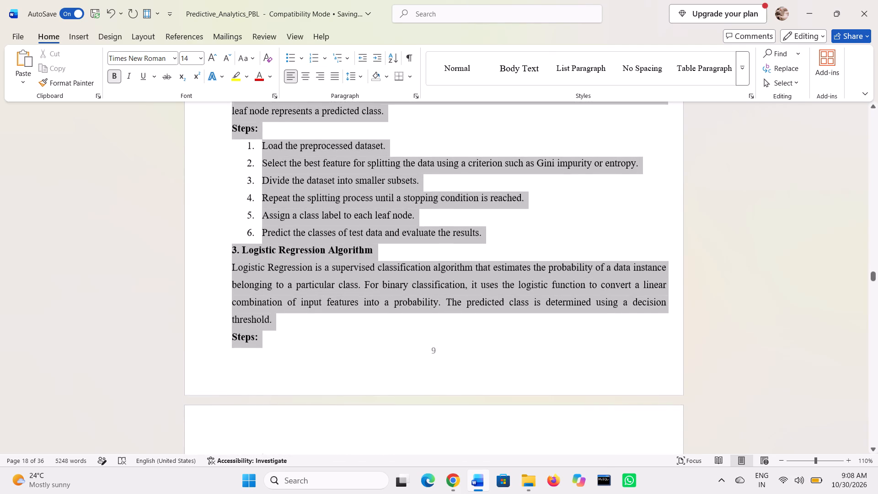
left_click_drag(294, 474, 301, 461)
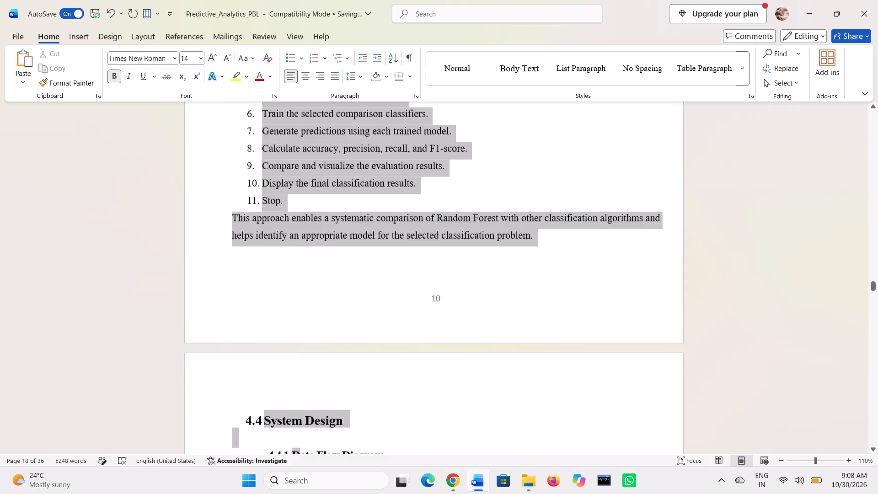
left_click_drag(301, 461, 301, 460)
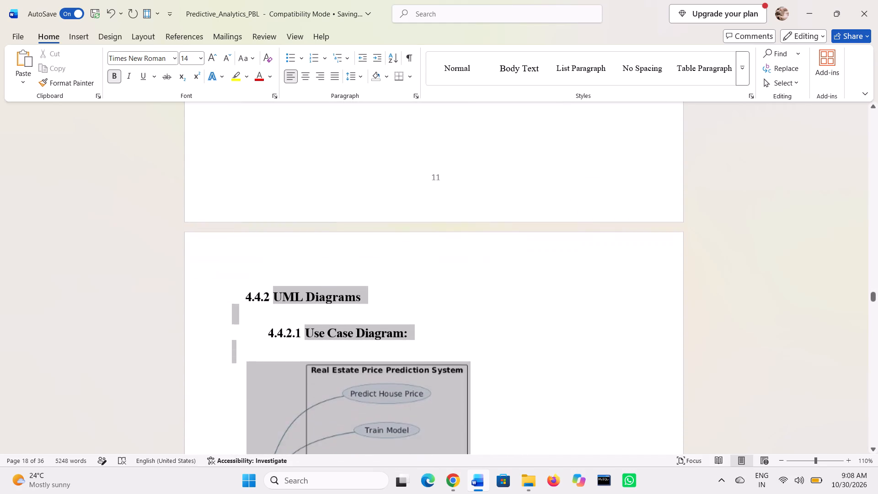
left_click_drag(301, 460, 283, 86)
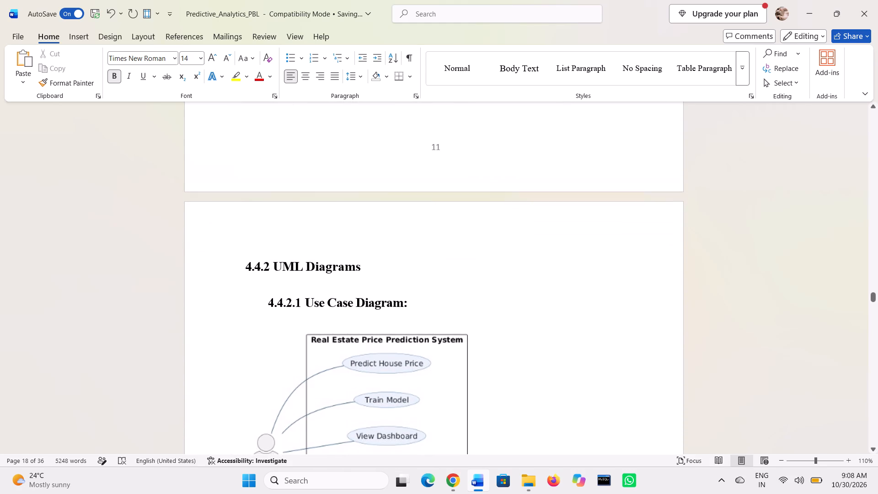
left_click_drag(283, 86, 415, 282)
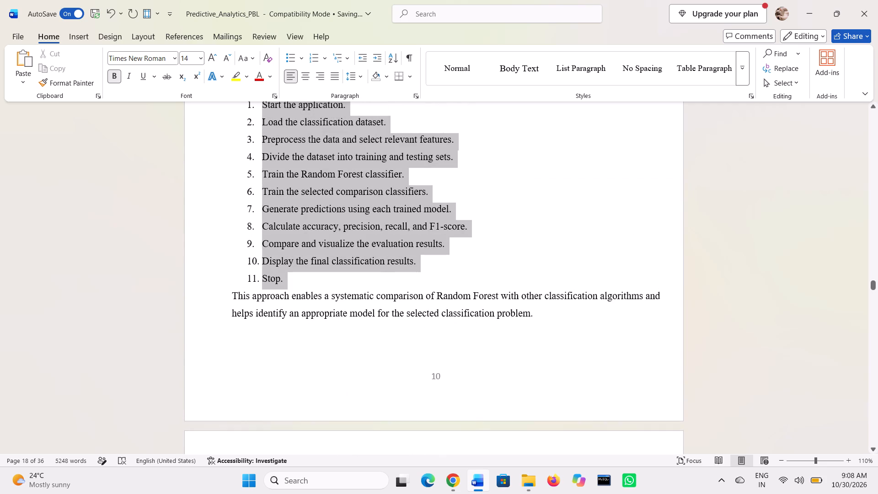
left_click_drag(415, 282, 509, 344)
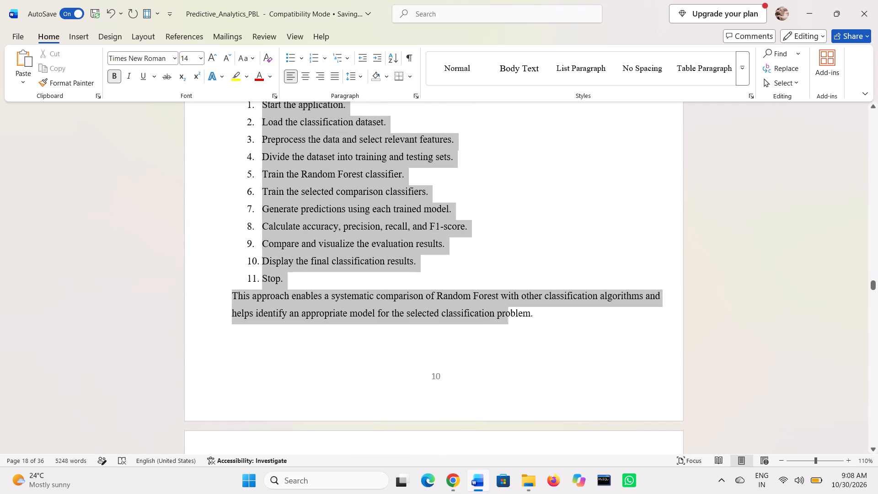
left_click_drag(509, 344, 559, 340)
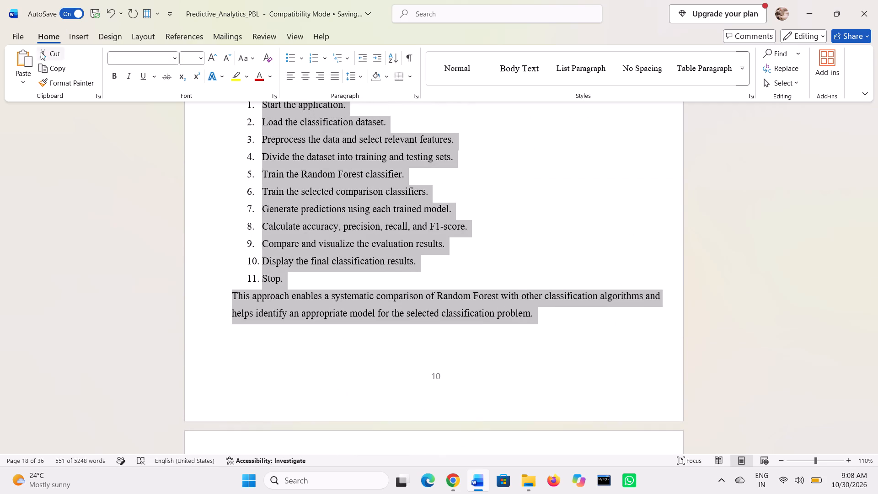
left_click(141, 43)
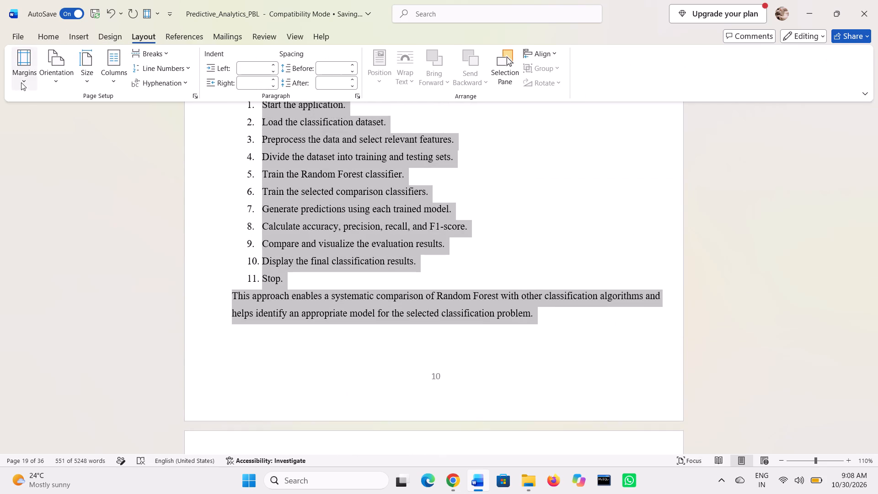
left_click(21, 83)
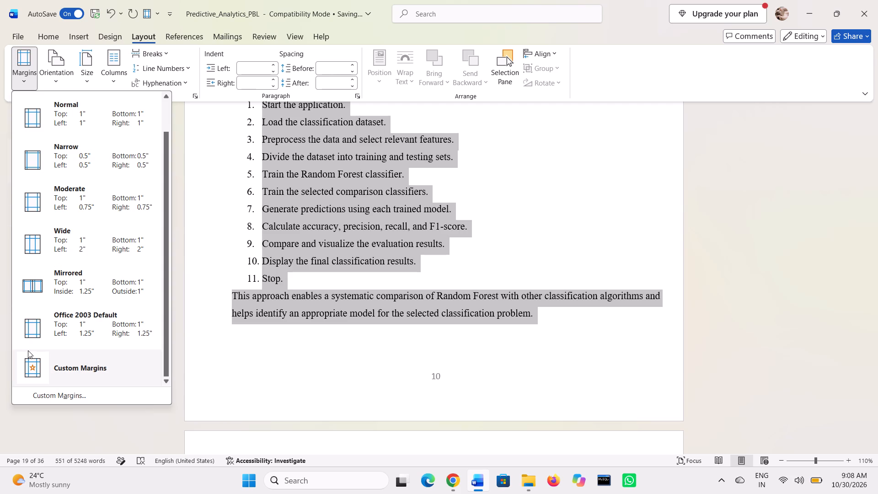
left_click(30, 369)
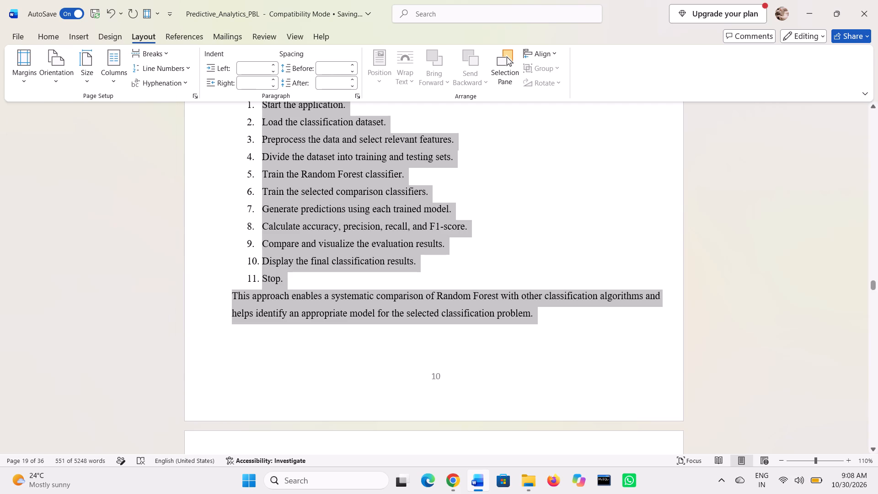
Justify the section 4.3 text from below its heading through the paragraph closing Overall Algorithm Workflow.
left_click(51, 40)
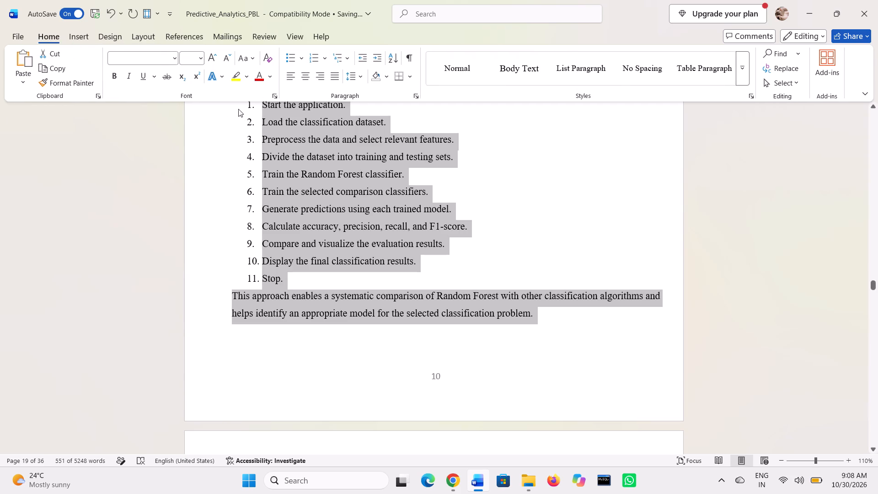
left_click(332, 81)
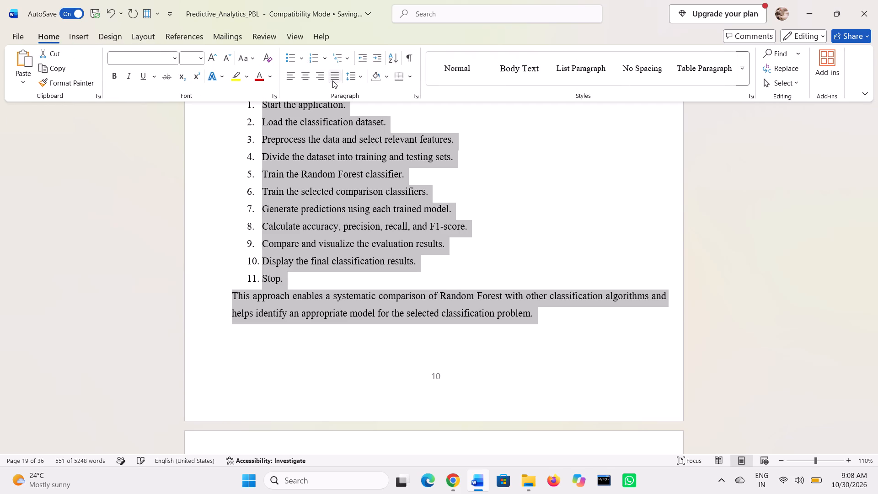
left_click(359, 196)
scroll(359, 196, "up", 2)
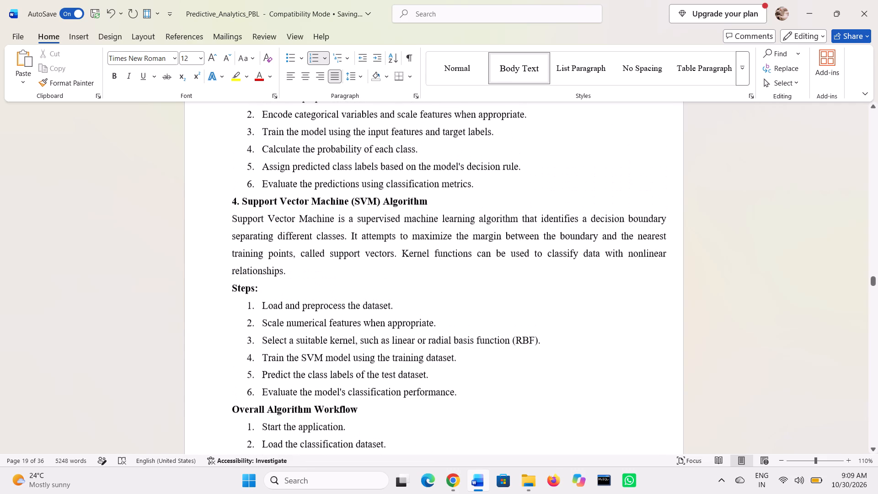
scroll(359, 196, "up", 5)
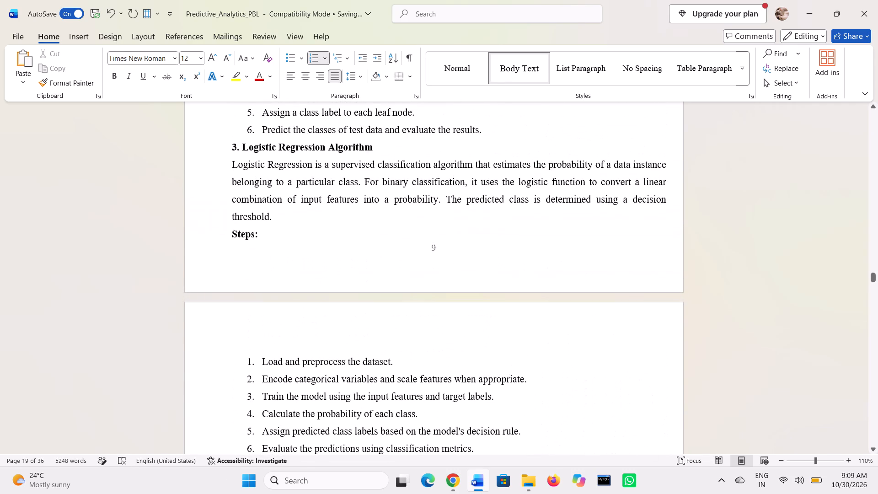
Check the paragraph indents and text width of the 4.1 architecture paragraph against the section 4.3 text.
scroll(330, 213, "up", 3)
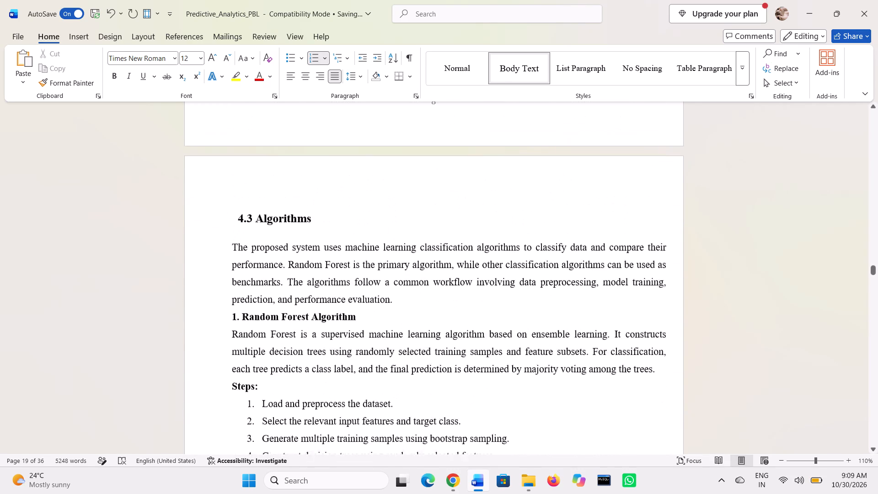
scroll(300, 222, "up", 6)
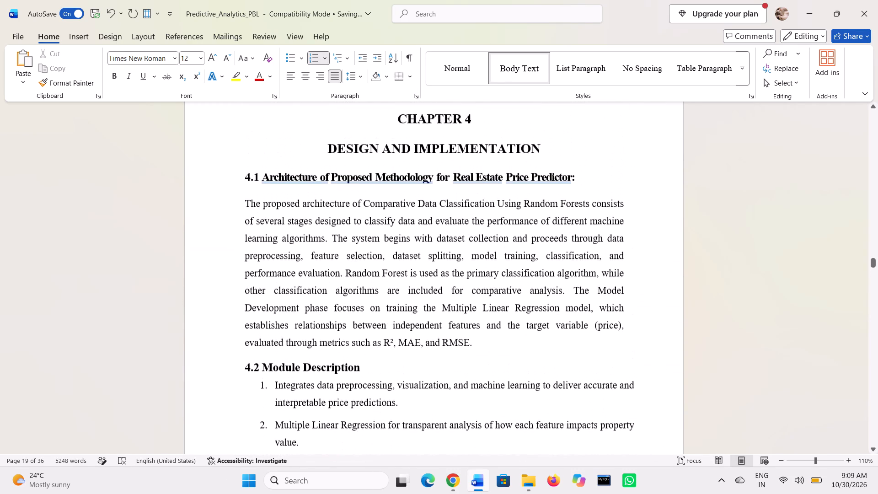
scroll(300, 222, "down", 1)
left_click(396, 211)
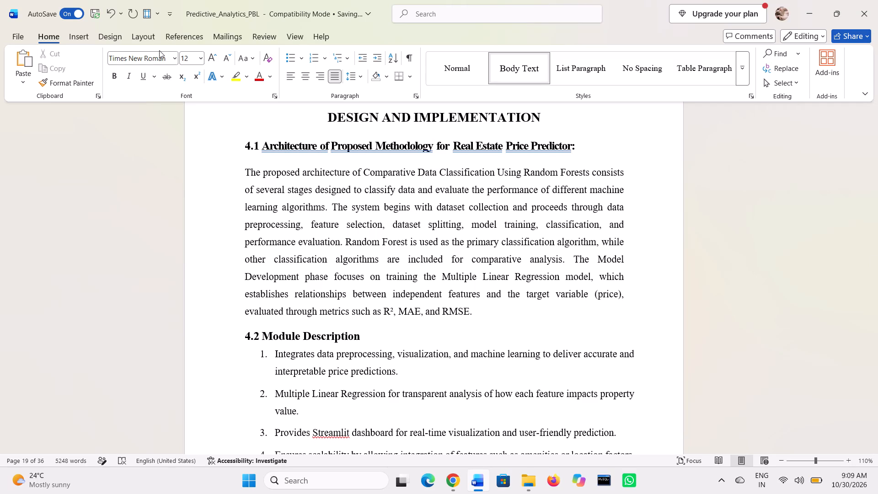
left_click(159, 50)
left_click(155, 46)
left_click(152, 39)
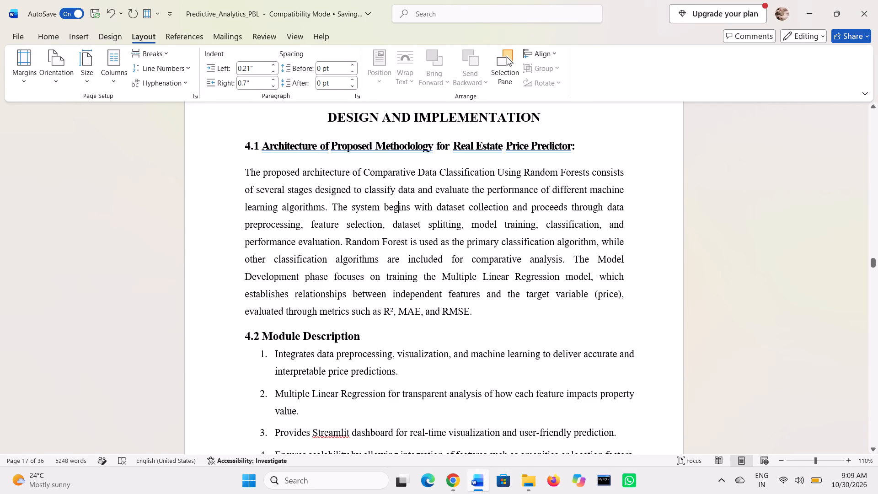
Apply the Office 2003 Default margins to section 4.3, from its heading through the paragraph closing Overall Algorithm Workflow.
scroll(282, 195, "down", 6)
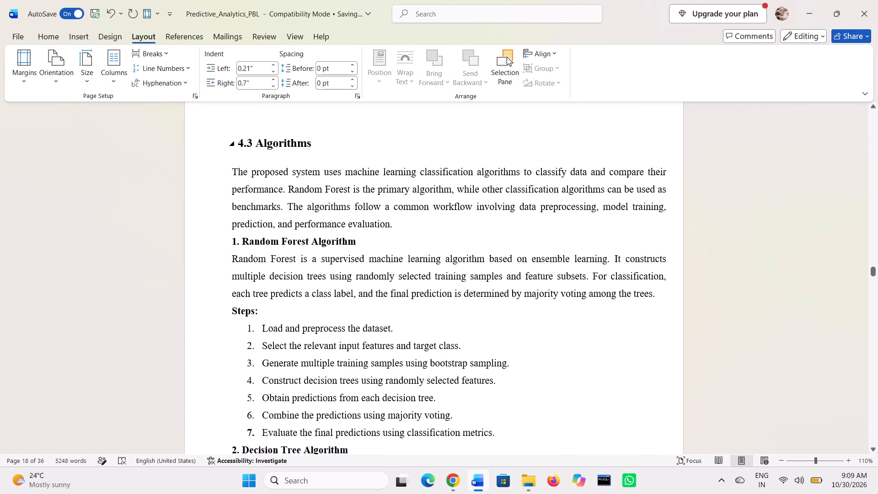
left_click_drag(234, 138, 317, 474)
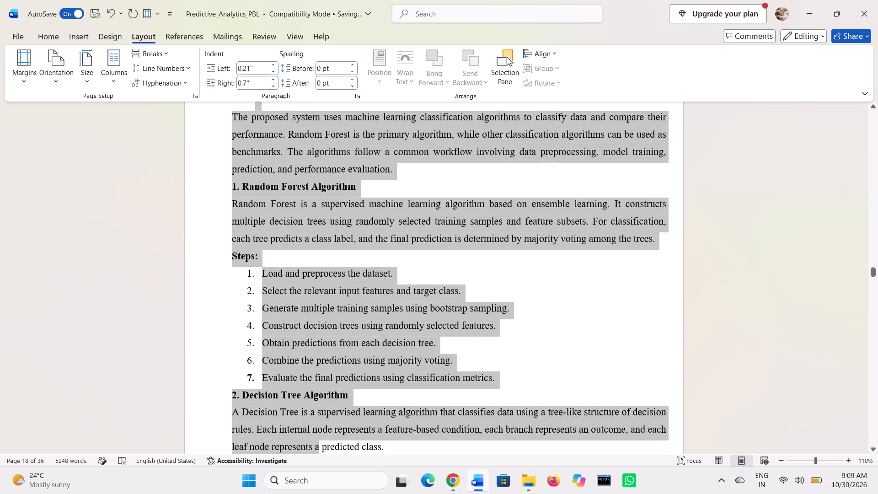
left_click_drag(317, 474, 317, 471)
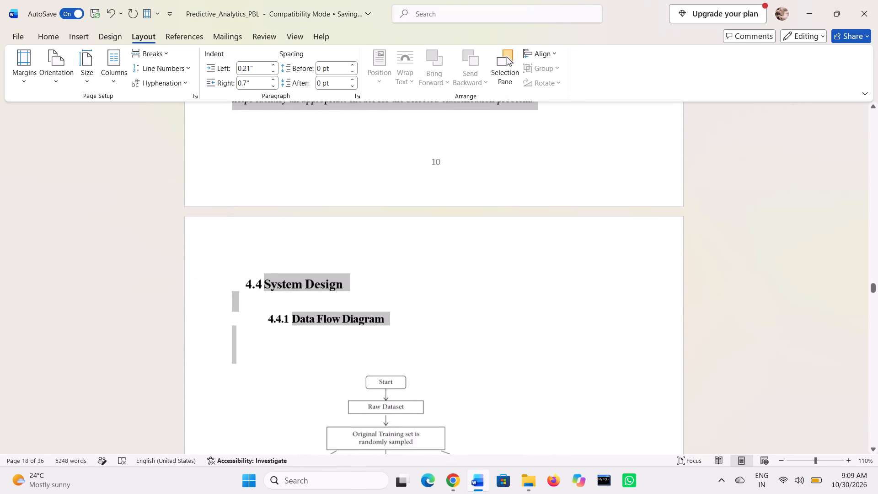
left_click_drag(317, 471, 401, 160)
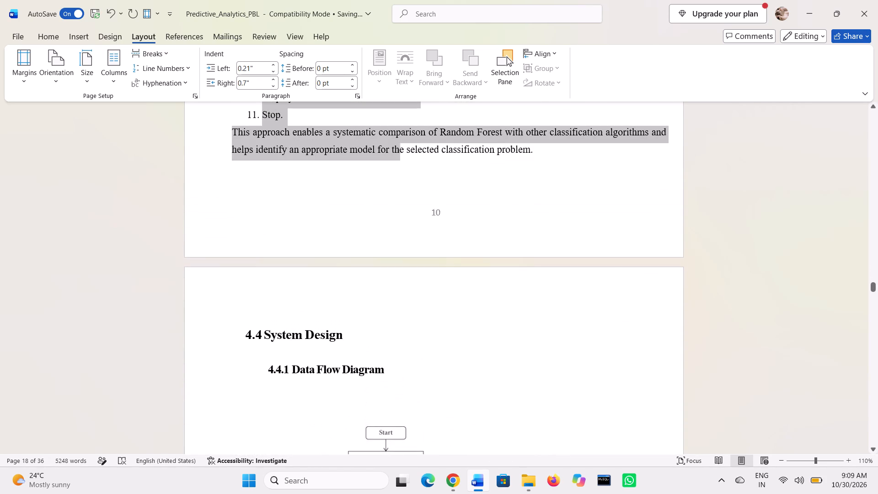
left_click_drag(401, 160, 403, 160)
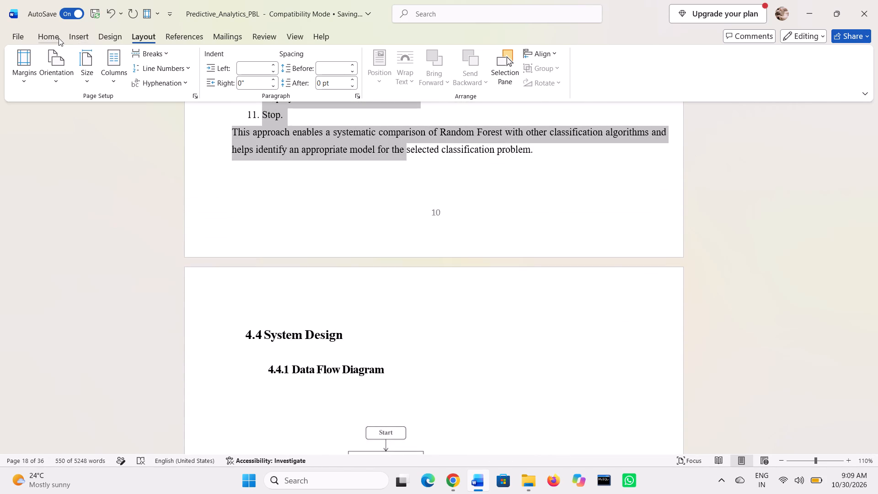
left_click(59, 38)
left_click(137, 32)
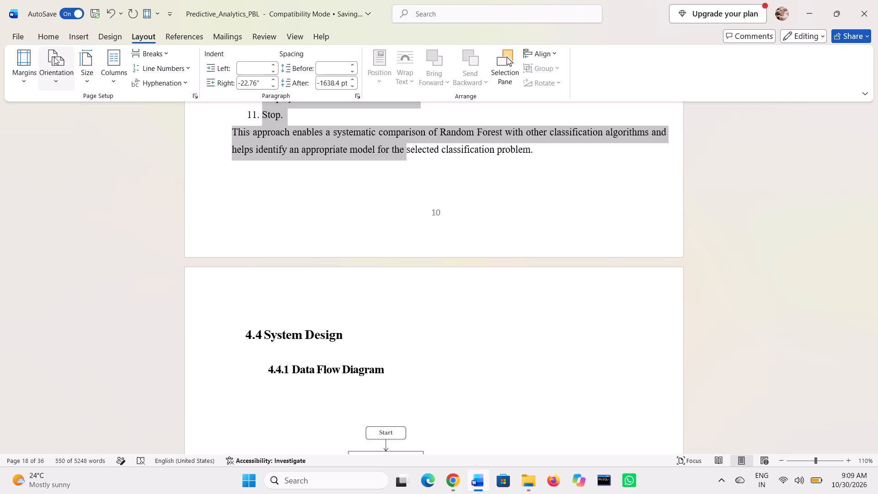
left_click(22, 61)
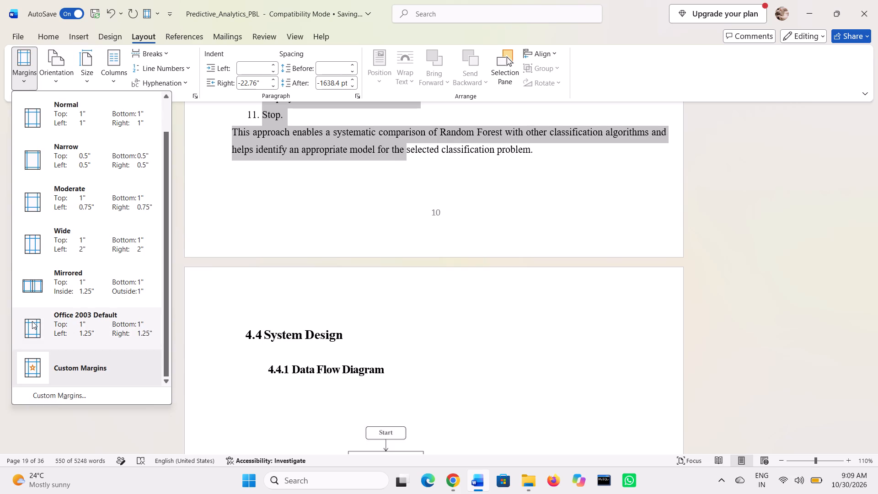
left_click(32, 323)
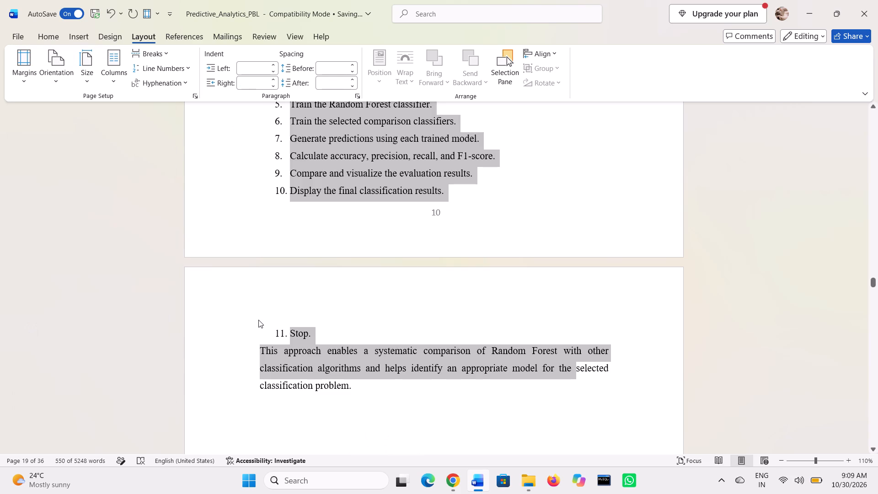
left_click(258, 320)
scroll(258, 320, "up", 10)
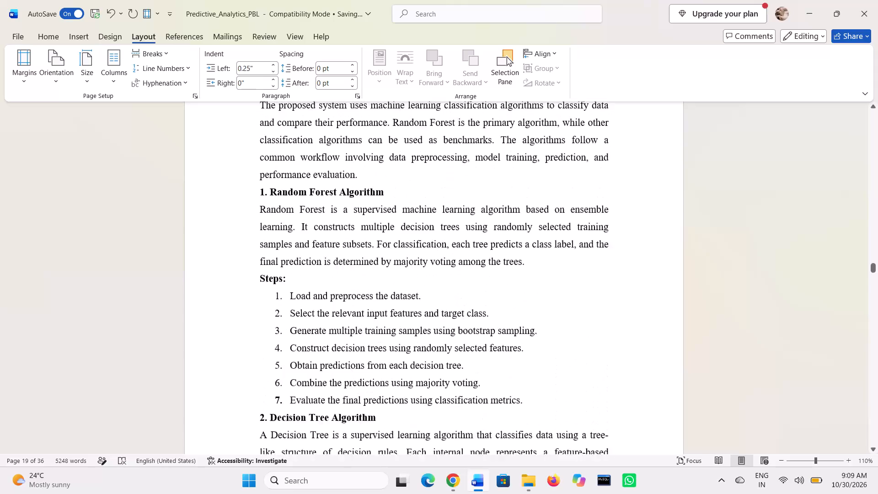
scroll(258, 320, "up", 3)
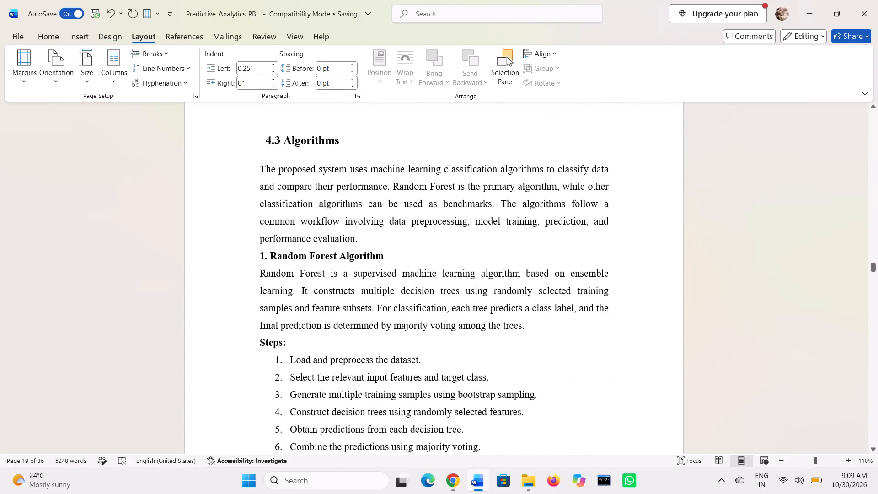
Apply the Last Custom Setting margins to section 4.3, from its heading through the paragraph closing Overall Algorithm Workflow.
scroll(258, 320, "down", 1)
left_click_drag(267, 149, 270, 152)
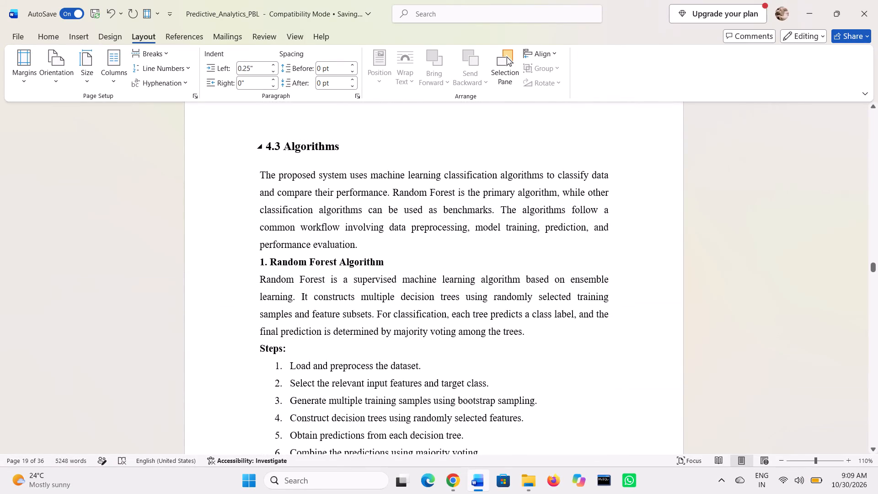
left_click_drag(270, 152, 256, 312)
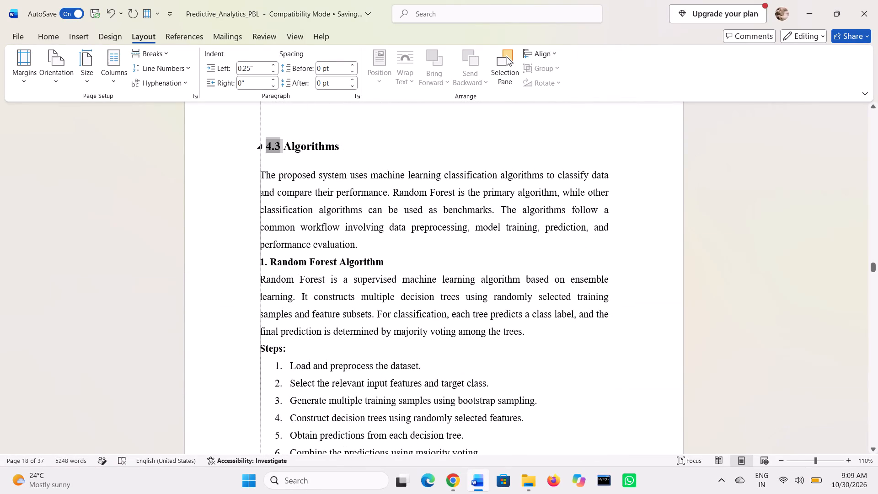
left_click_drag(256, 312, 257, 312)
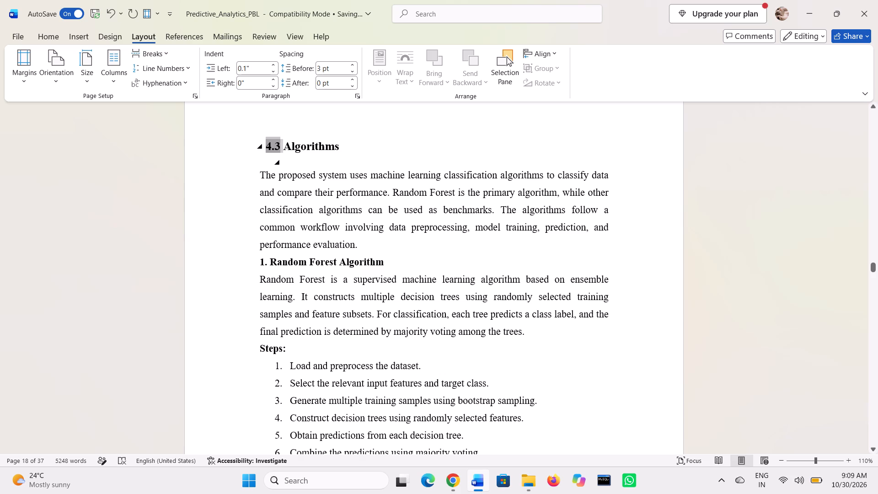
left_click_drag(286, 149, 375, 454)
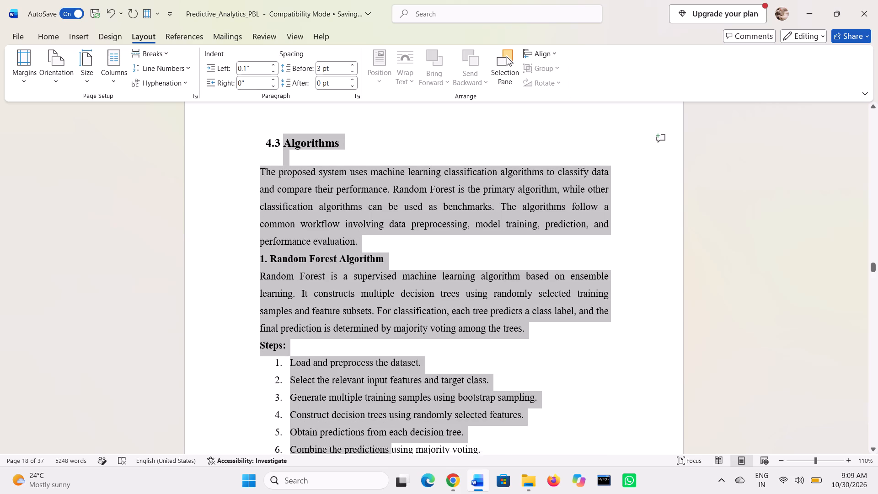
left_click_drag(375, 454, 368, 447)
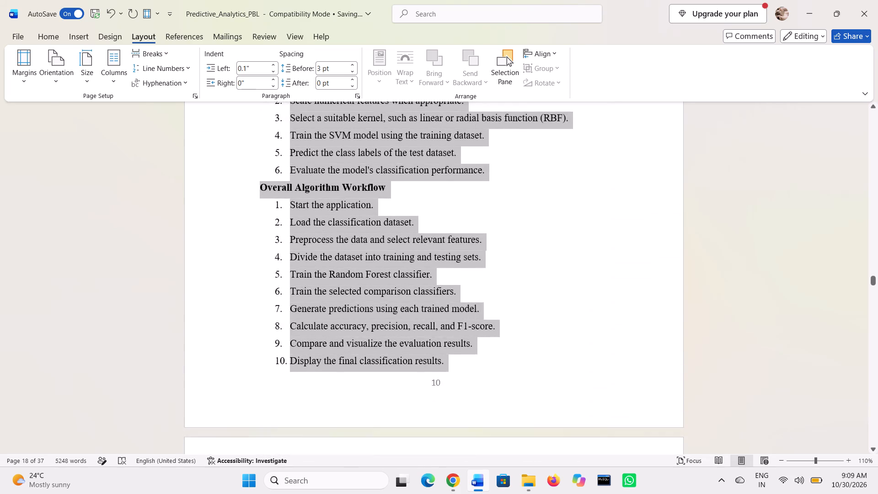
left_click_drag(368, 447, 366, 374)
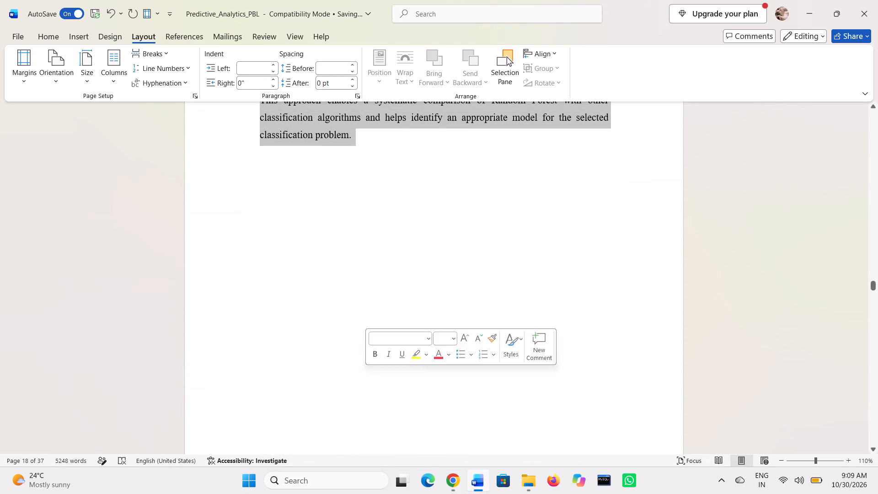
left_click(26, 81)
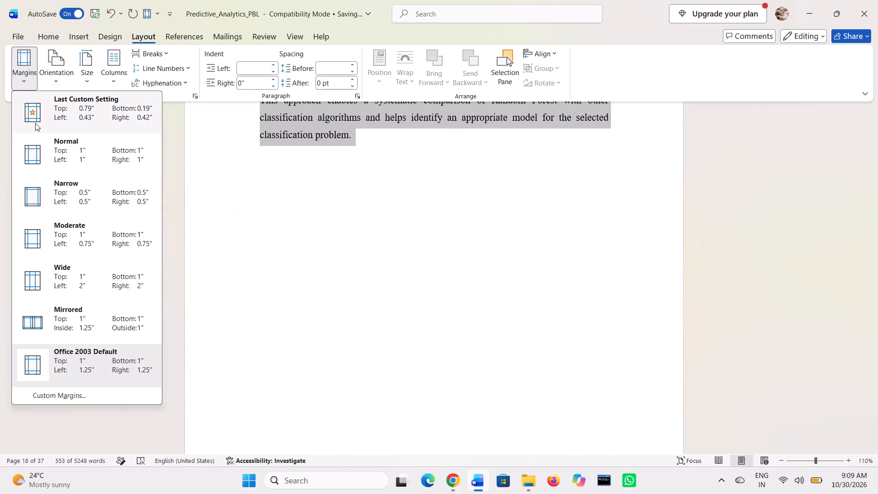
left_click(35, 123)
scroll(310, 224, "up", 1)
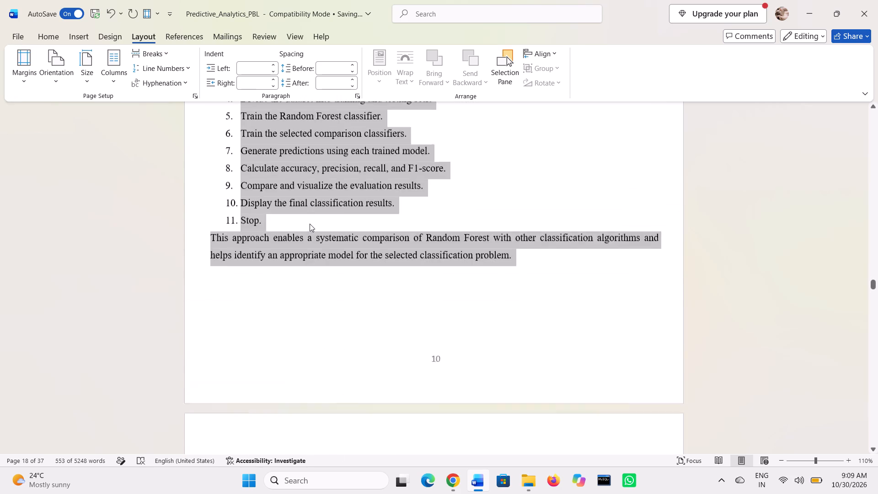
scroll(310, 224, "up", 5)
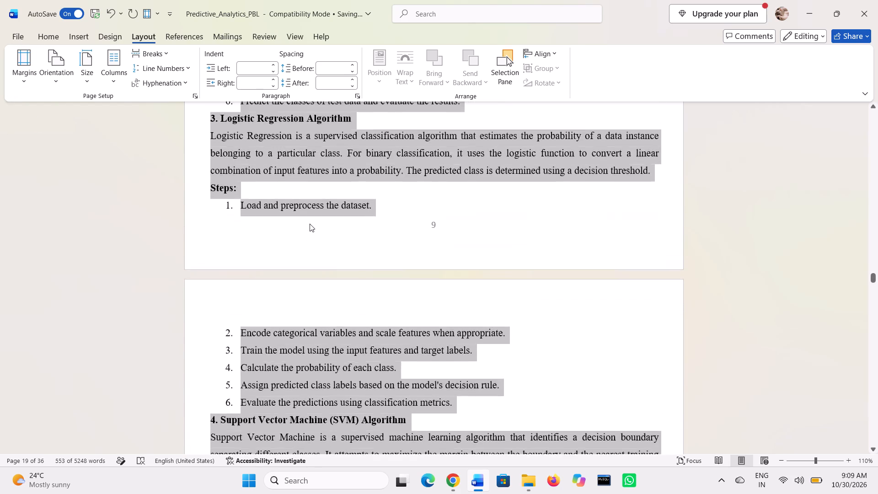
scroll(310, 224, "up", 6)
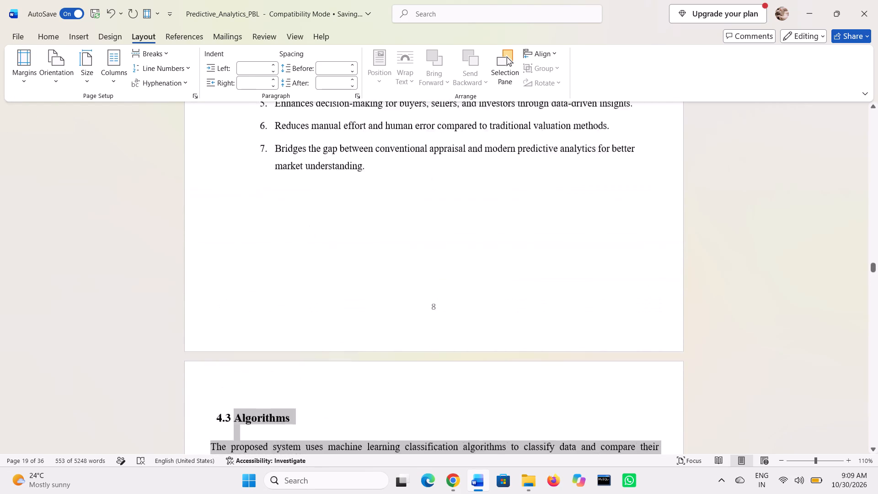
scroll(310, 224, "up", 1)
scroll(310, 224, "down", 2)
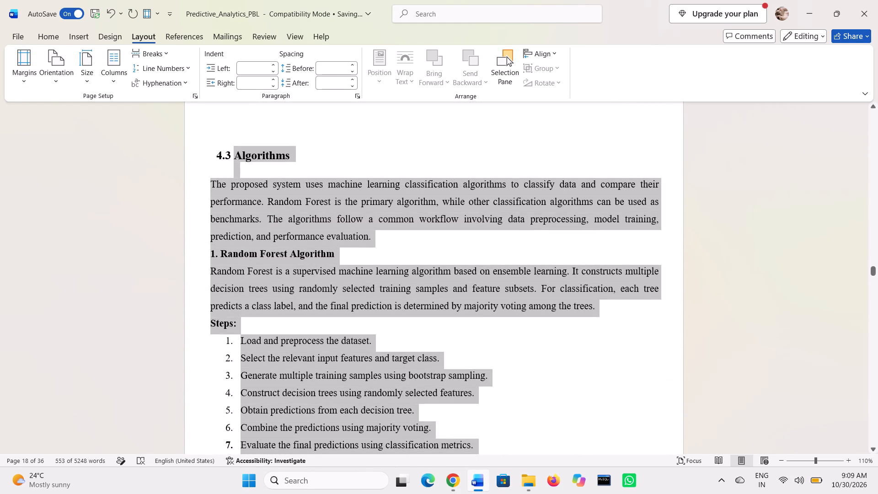
Apply the Normal 1" margins to the selected section 4.3 text.
left_click(26, 68)
left_click(35, 144)
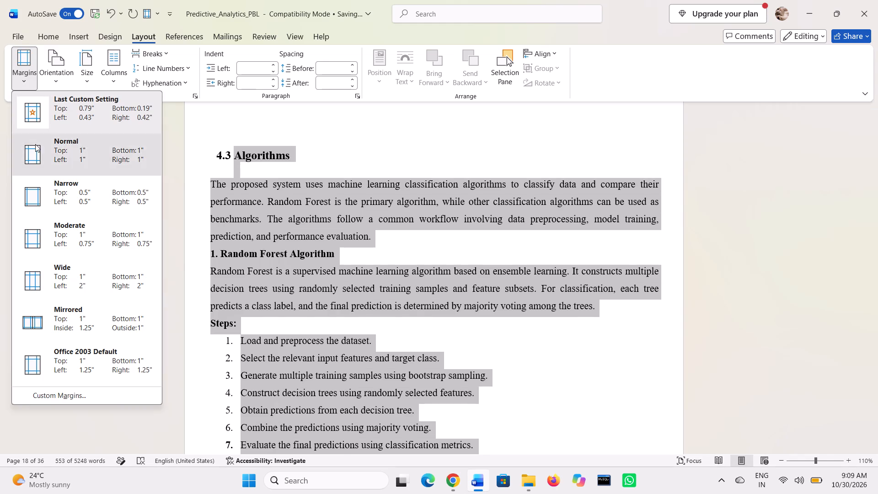
left_click(305, 213)
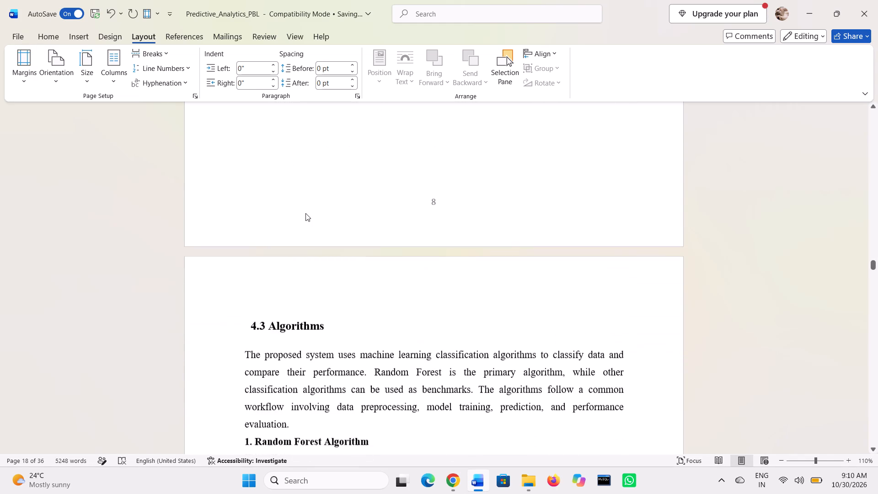
Check the page layout from section 4.3 Algorithms through the 4.4 System Design heading.
scroll(305, 213, "down", 4)
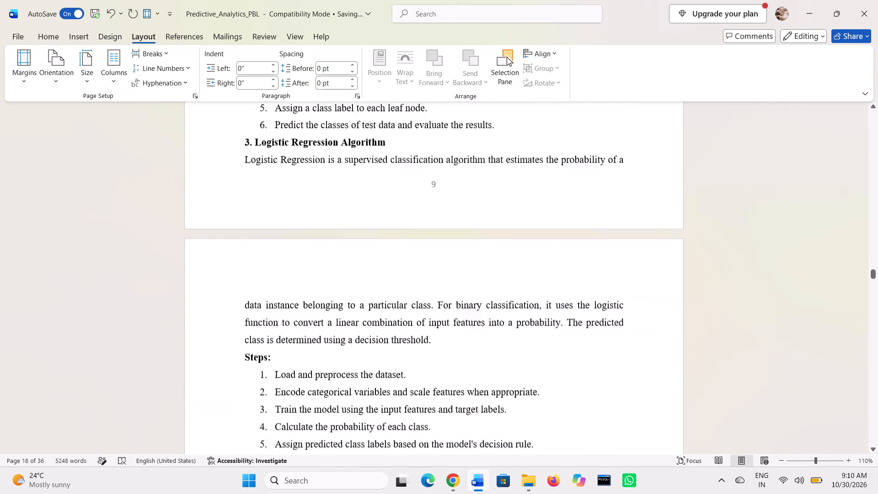
scroll(305, 213, "down", 5)
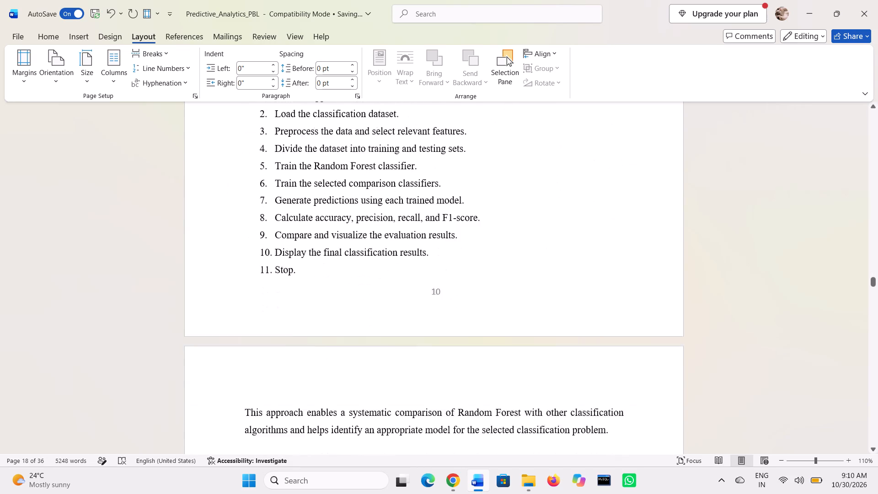
scroll(305, 213, "down", 5)
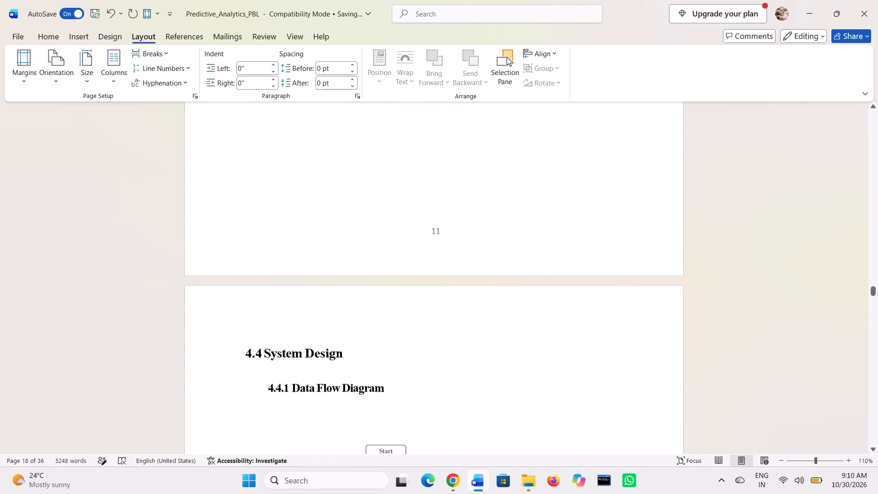
scroll(305, 213, "down", 2)
scroll(305, 213, "up", 1)
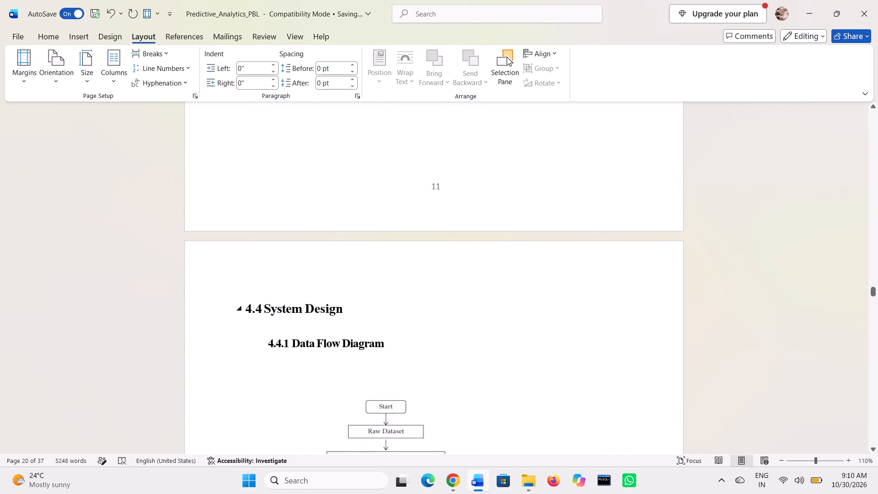
left_click(246, 314)
left_click(257, 282)
scroll(274, 233, "up", 1)
left_click(258, 212)
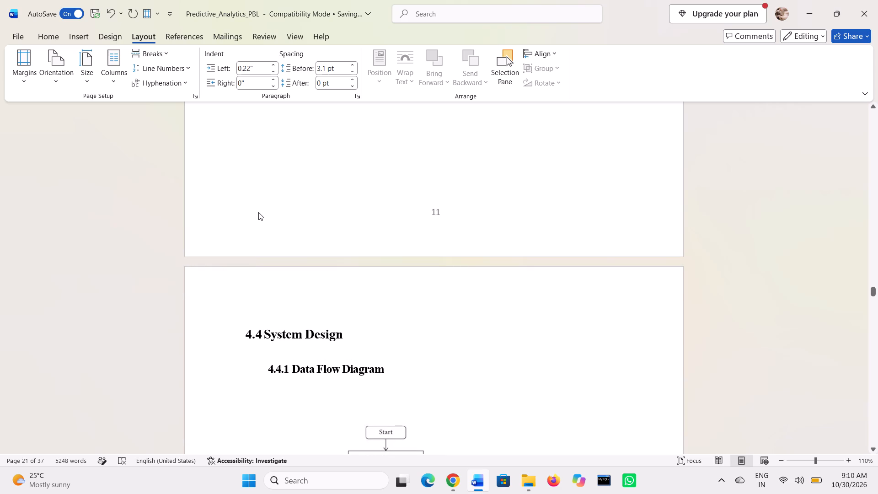
Delete the closing section 4.3 paragraph that begins "This approach enables a systematic comparison of Random Forest".
double_click(262, 198)
scroll(262, 198, "up", 2)
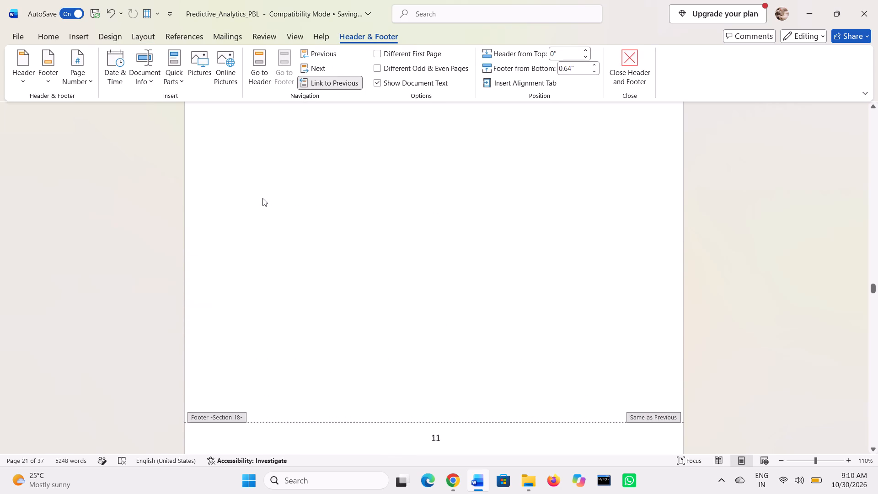
scroll(262, 198, "up", 4)
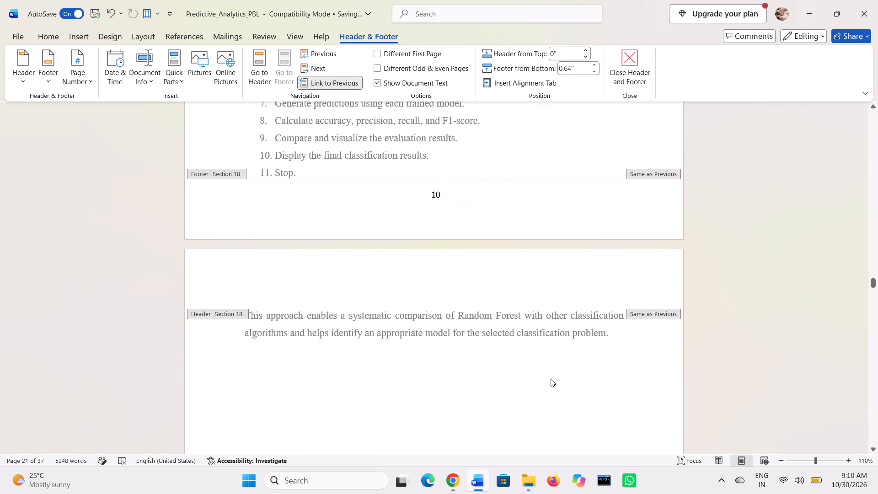
left_click(622, 326)
left_click(613, 333)
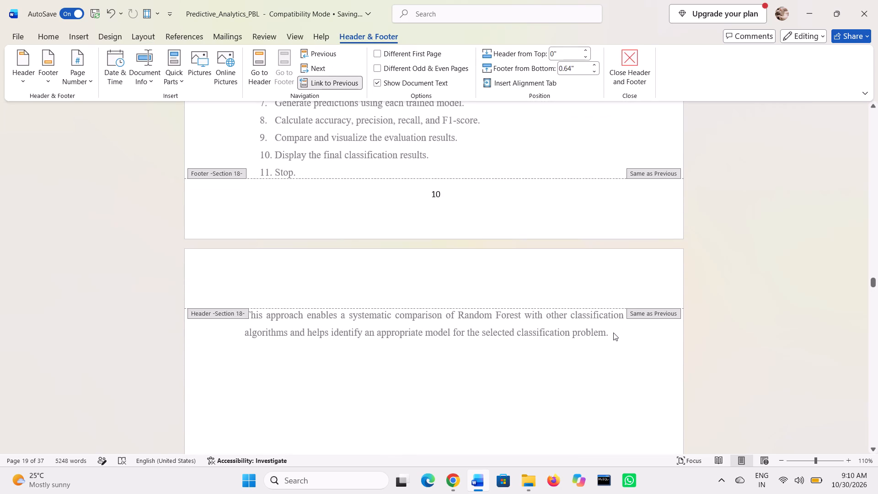
key("Escape")
left_click_drag(610, 333, 226, 303)
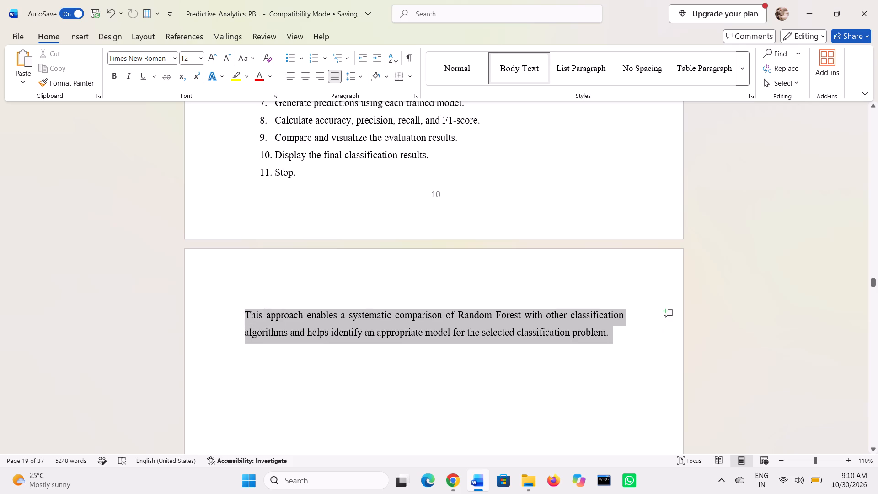
left_click_drag(226, 303, 226, 303)
key("Delete")
Review the layout and heading numbers from section 4.4 System Design through the start of Chapter 6.
scroll(226, 303, "down", 2)
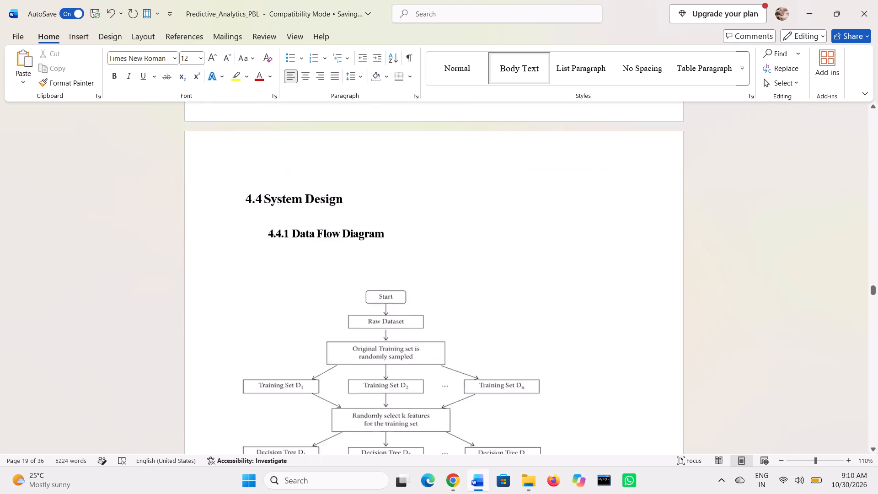
scroll(226, 303, "down", 6)
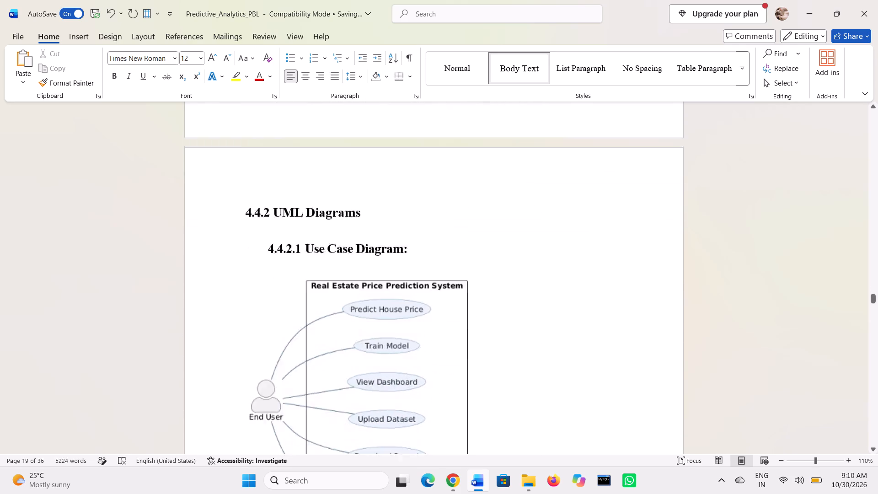
scroll(226, 303, "down", 5)
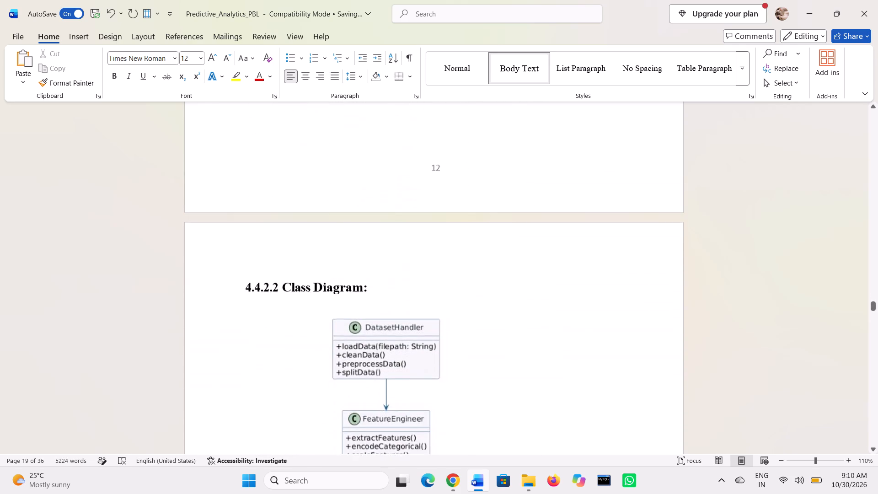
scroll(226, 303, "down", 5)
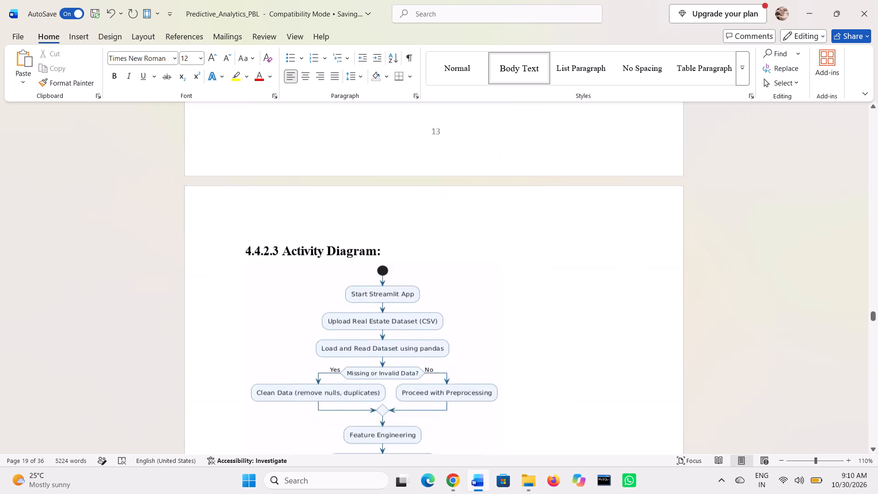
scroll(226, 303, "down", 5)
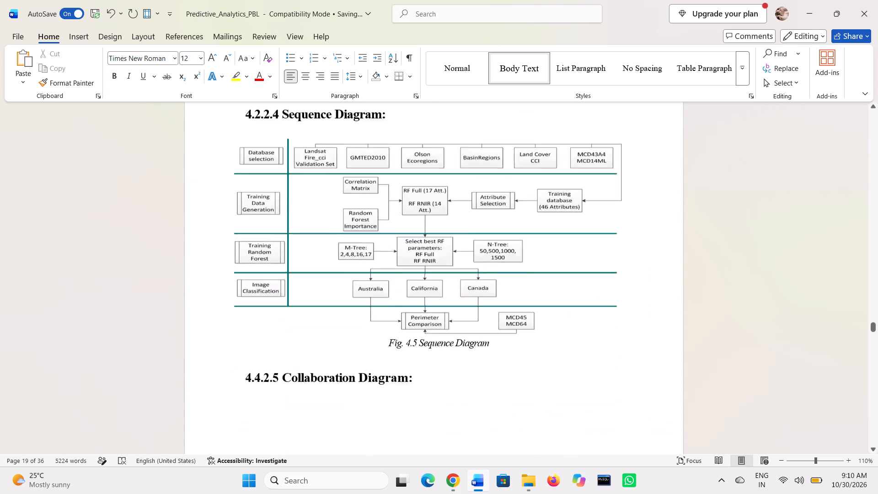
scroll(226, 303, "down", 5)
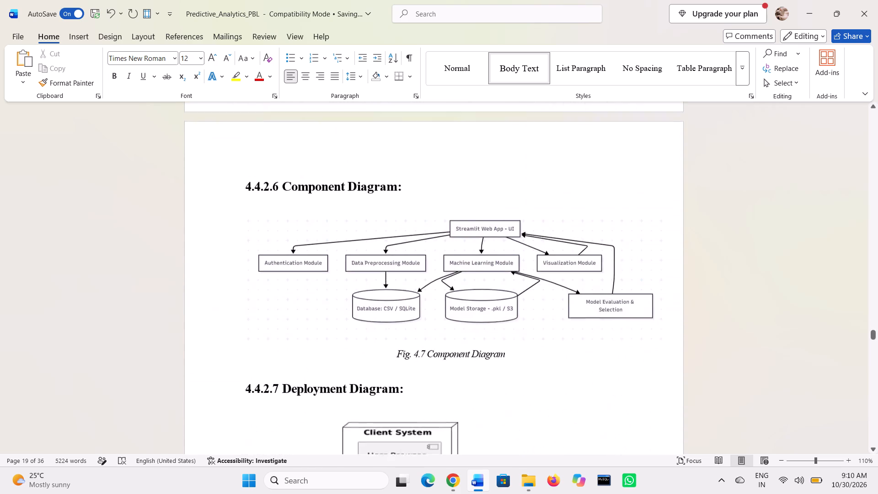
scroll(226, 303, "down", 5)
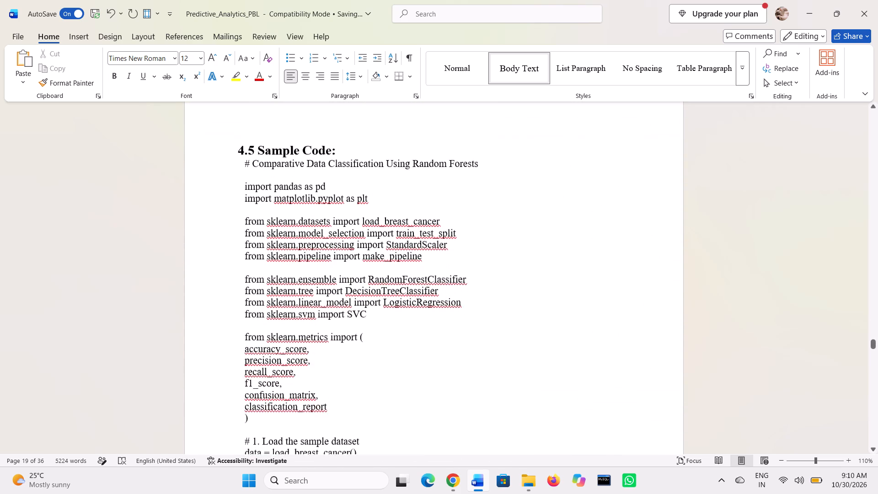
scroll(226, 303, "down", 6)
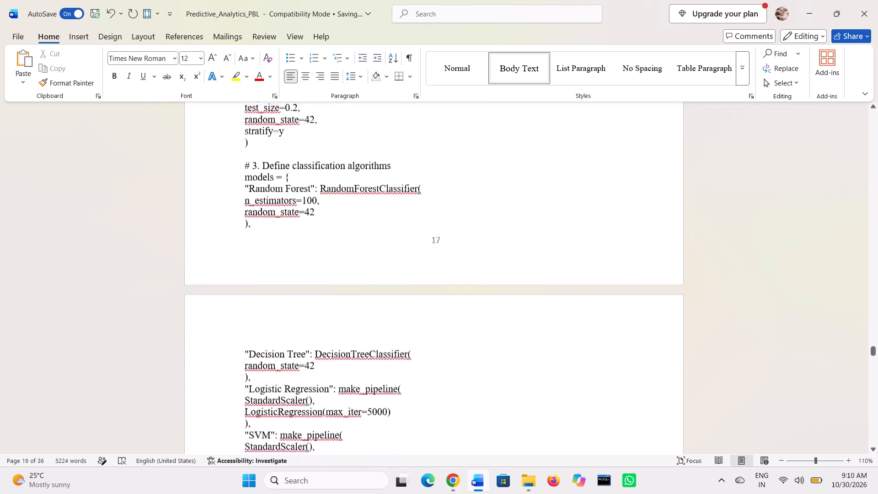
scroll(226, 303, "down", 5)
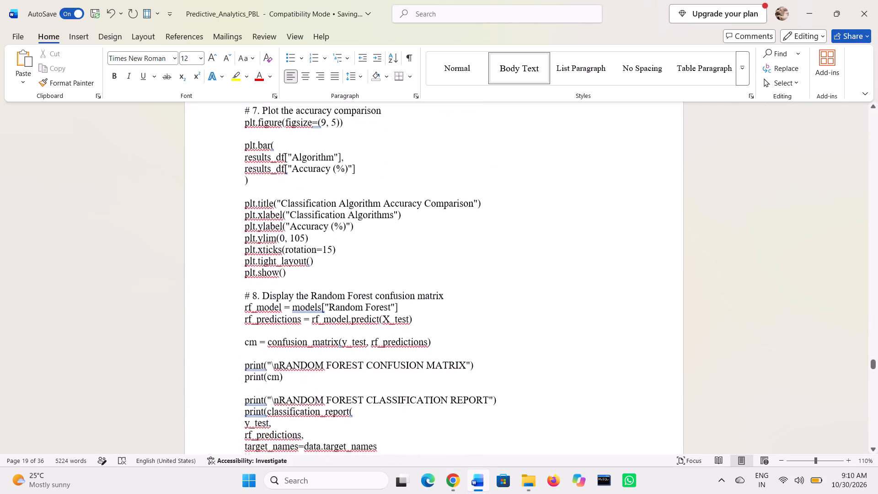
scroll(226, 303, "down", 4)
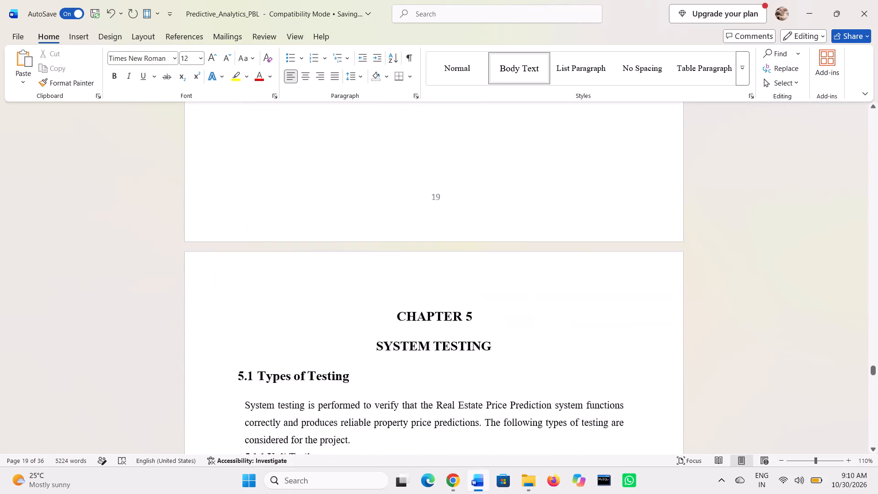
scroll(226, 303, "down", 4)
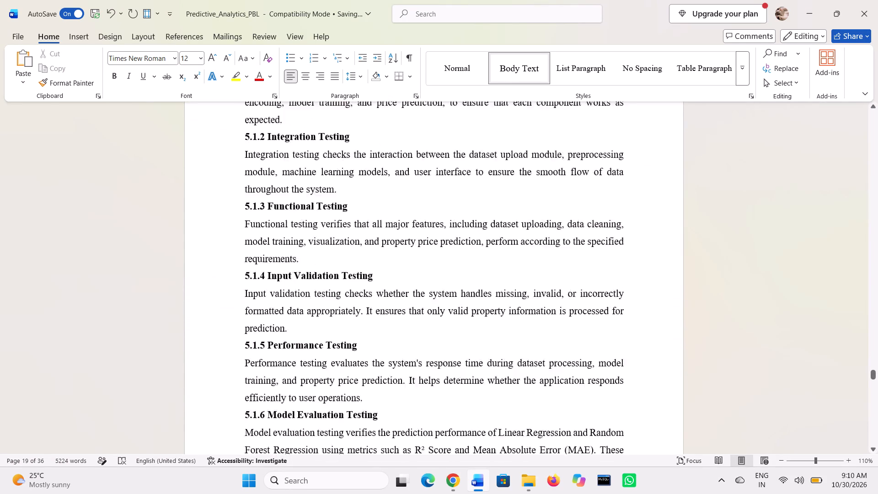
scroll(226, 303, "down", 4)
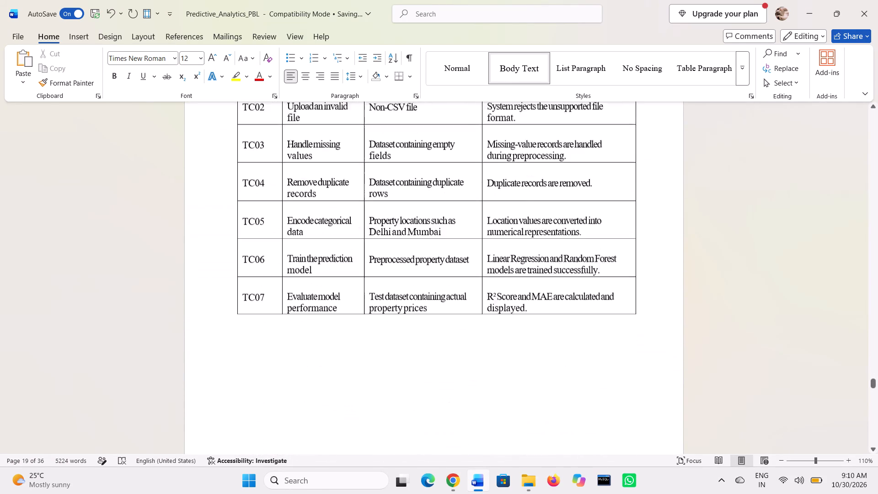
scroll(226, 303, "down", 4)
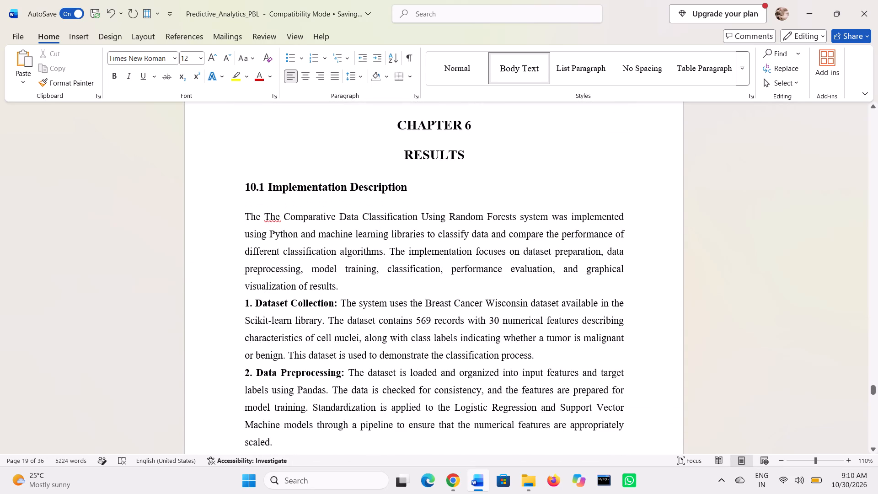
Renumber the Implementation Description heading in Chapter 6 as 6.1.
scroll(226, 303, "down", 1)
left_click(256, 186)
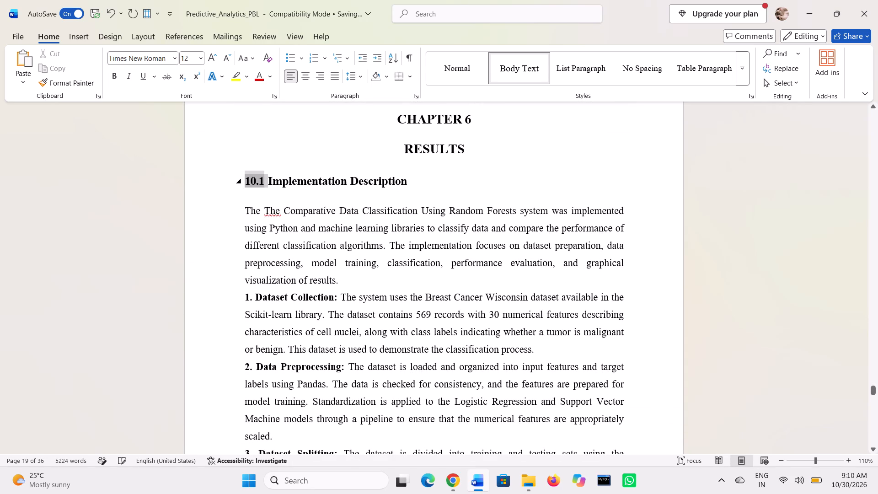
left_click(256, 186)
key("6")
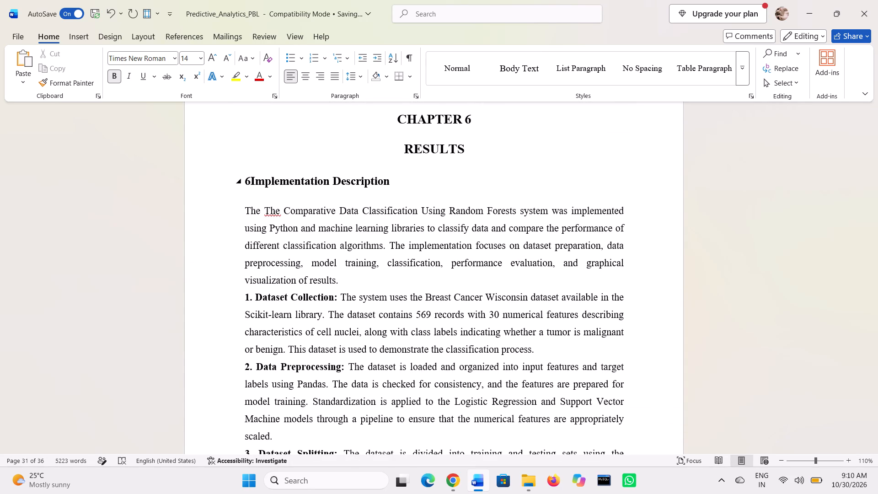
type(".1")
key("space")
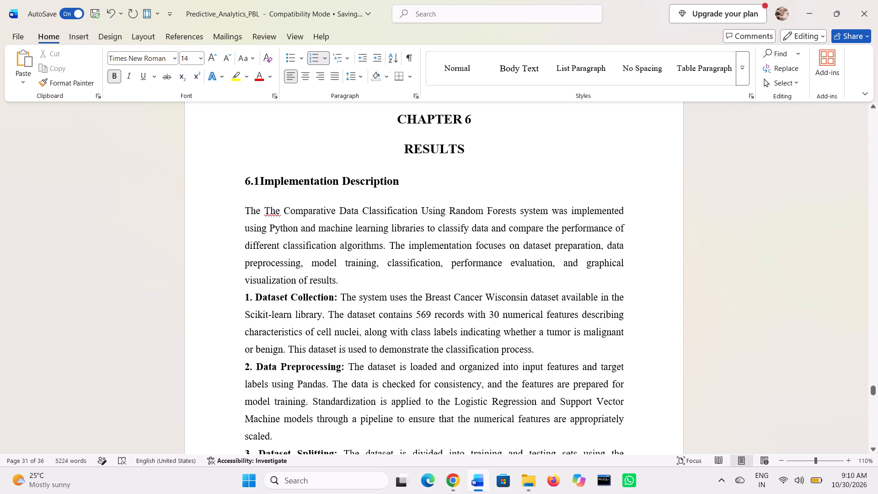
Renumber the Dataset Description heading in Chapter 6 as 6.2.
scroll(282, 268, "down", 3)
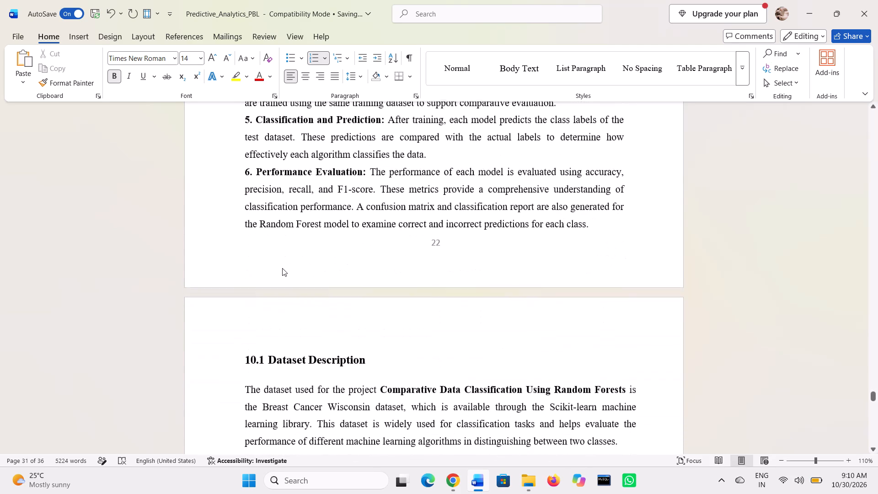
scroll(282, 268, "down", 2)
left_click(263, 338)
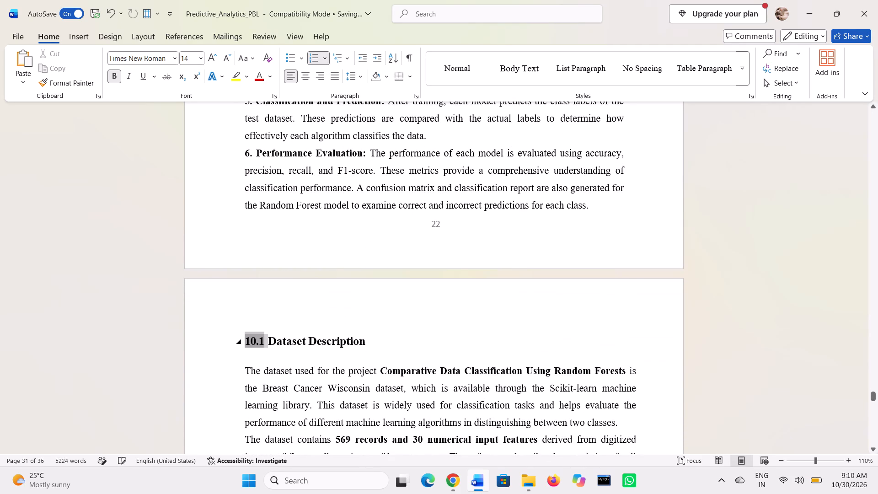
key("6")
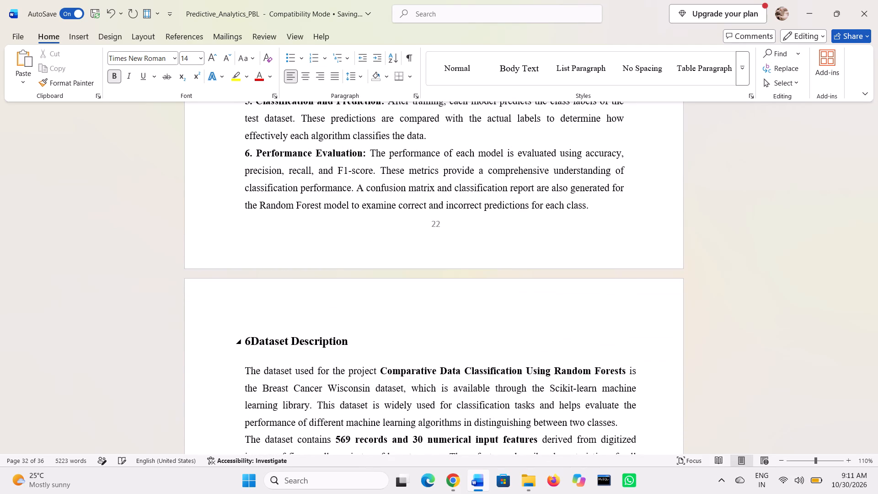
key("period")
type("2")
key("space")
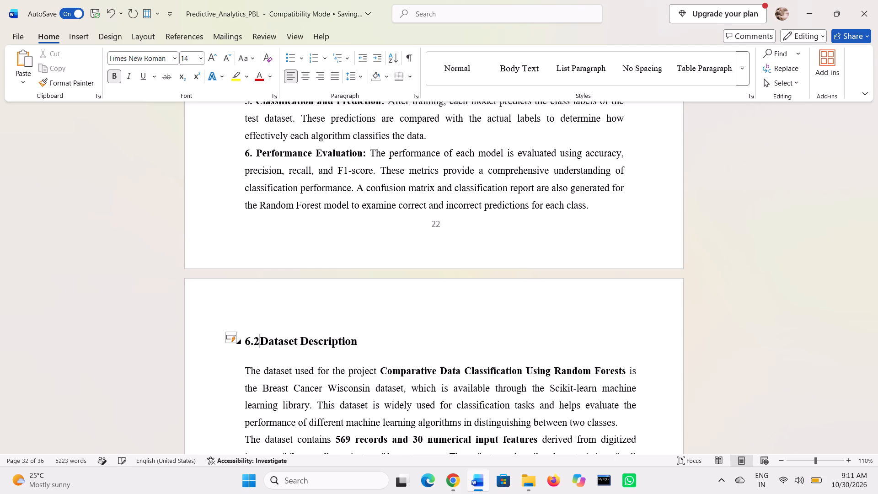
Renumber the Home Dashboard Interface figure caption under section 6.3 Screens as Fig. 6.3.1.
scroll(263, 338, "down", 4)
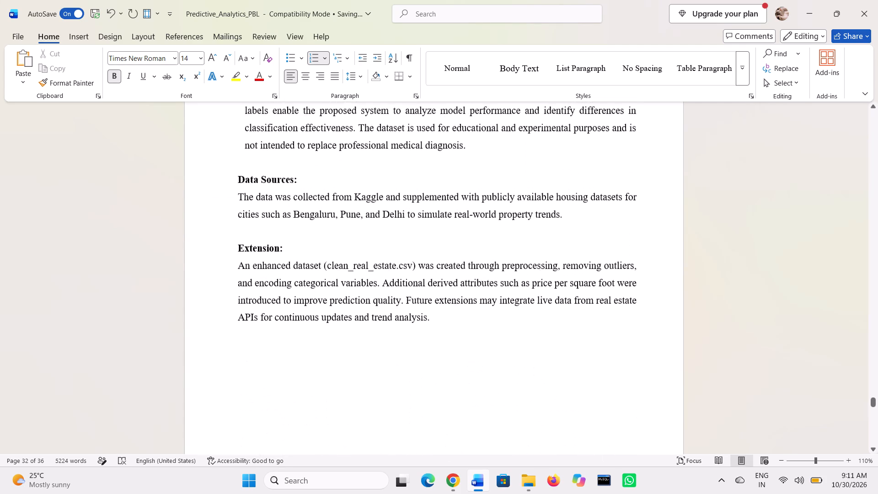
scroll(263, 338, "down", 4)
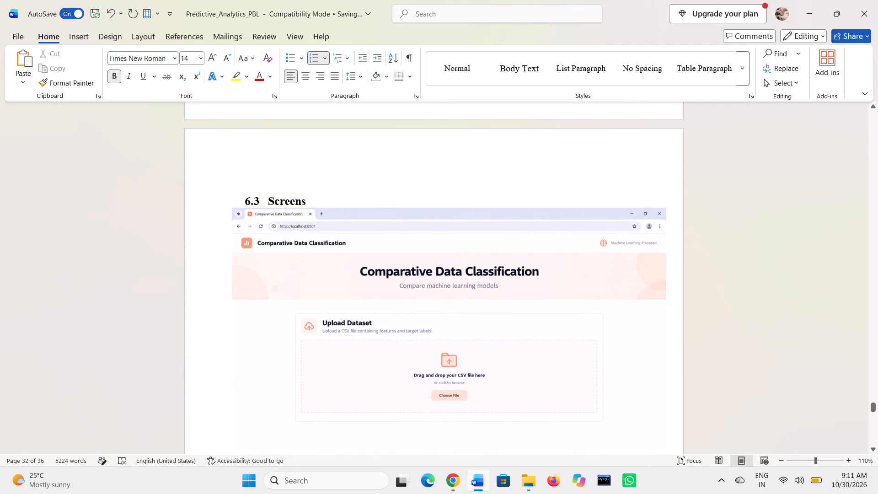
left_click(261, 198)
scroll(238, 226, "down", 2)
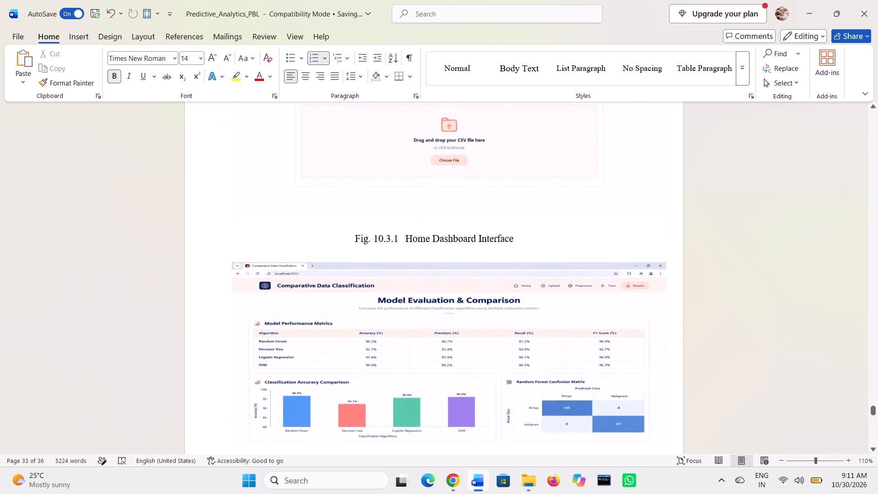
scroll(238, 226, "down", 2)
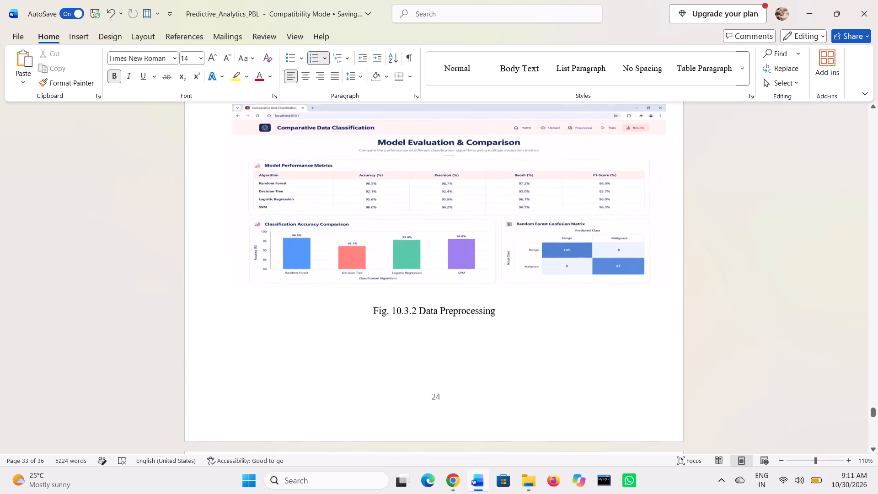
scroll(238, 226, "up", 2)
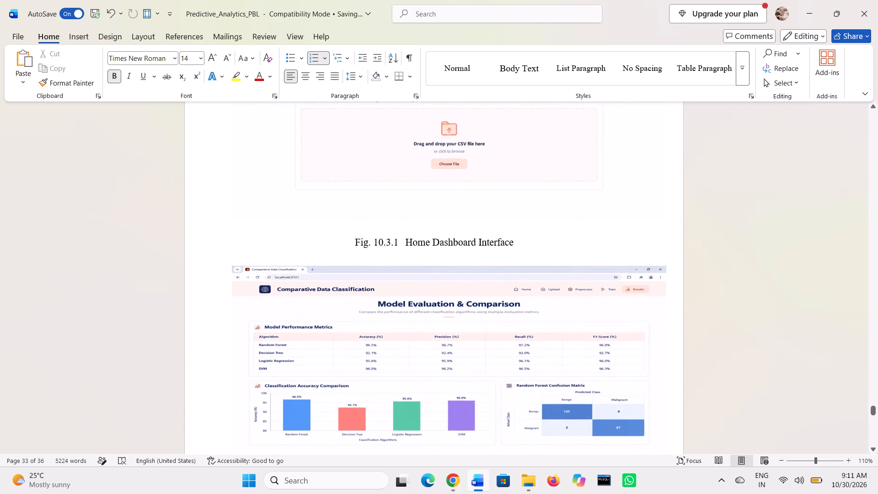
left_click(391, 242)
left_click(385, 242)
key("BackSpace")
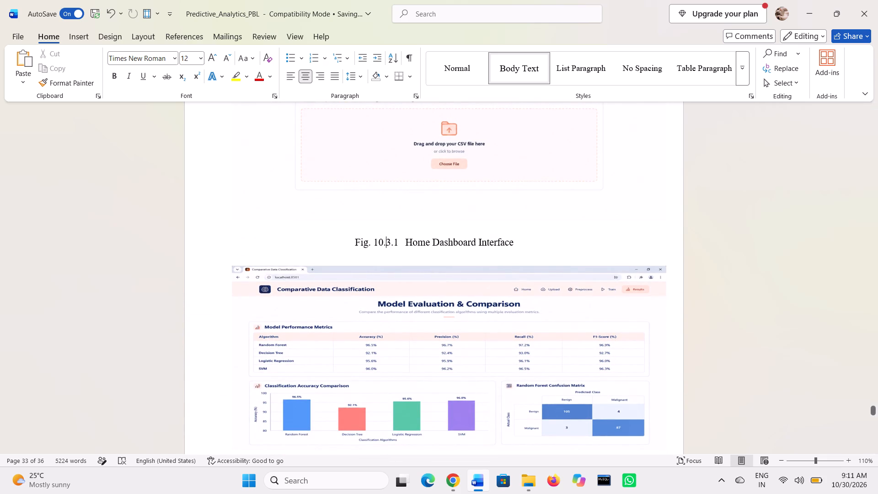
key("BackSpace")
key("BackSpace")
type("6.")
Renumber the Data Preprocessing figure caption as Fig. 6.3.2.
scroll(385, 242, "down", 3)
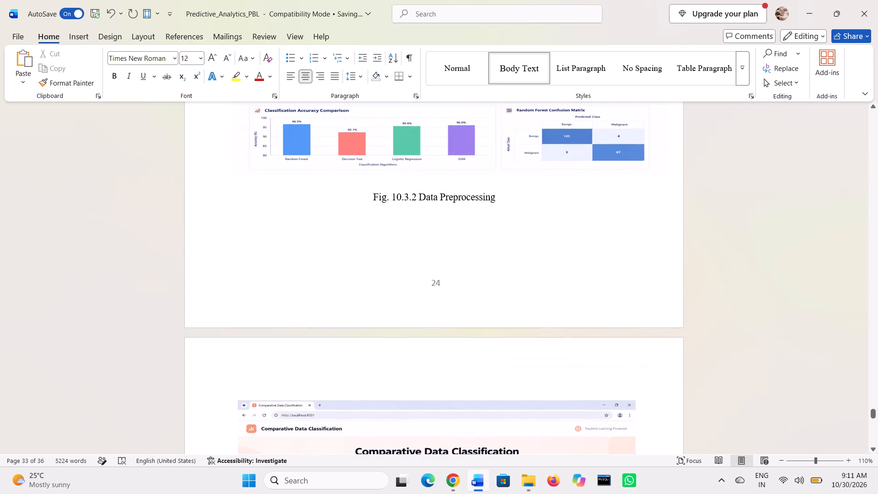
left_click(400, 198)
key("BackSpace")
key("BackSpace")
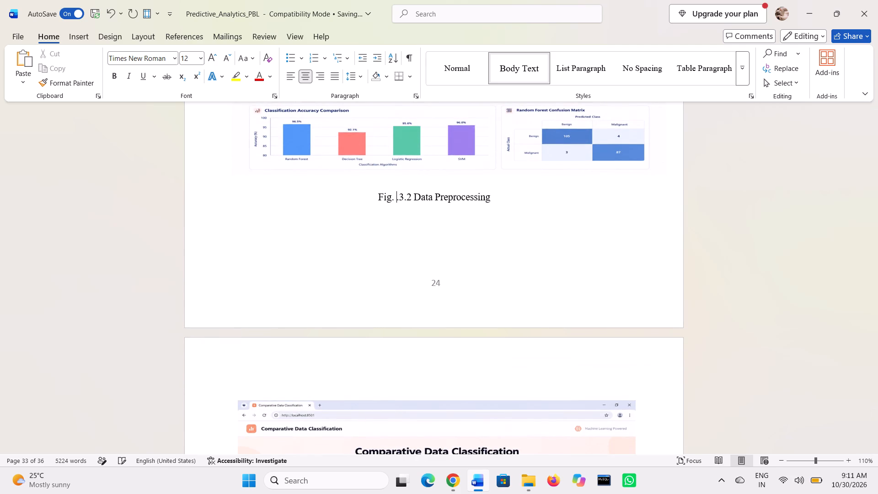
type("6.")
scroll(400, 198, "down", 1)
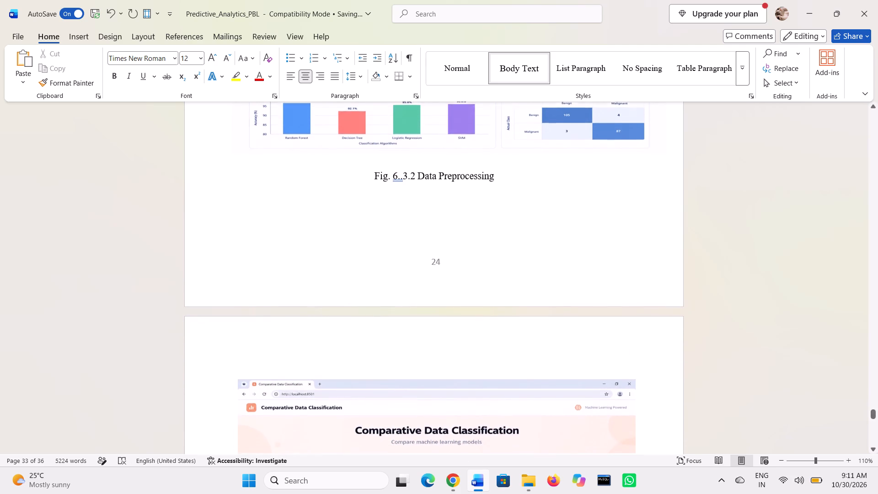
scroll(400, 198, "down", 1)
key("BackSpace")
Renumber the Dataset Uploading figure caption as Fig. 6.3.3.
scroll(400, 198, "down", 3)
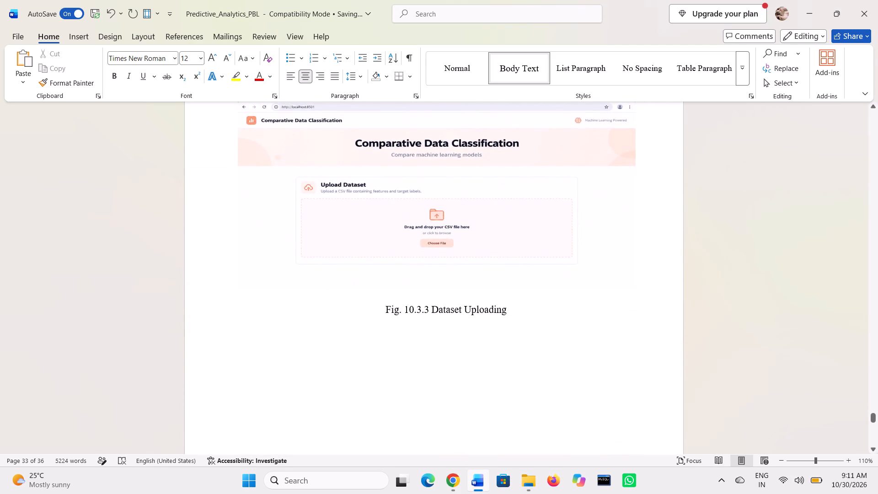
left_click(412, 313)
key("BackSpace")
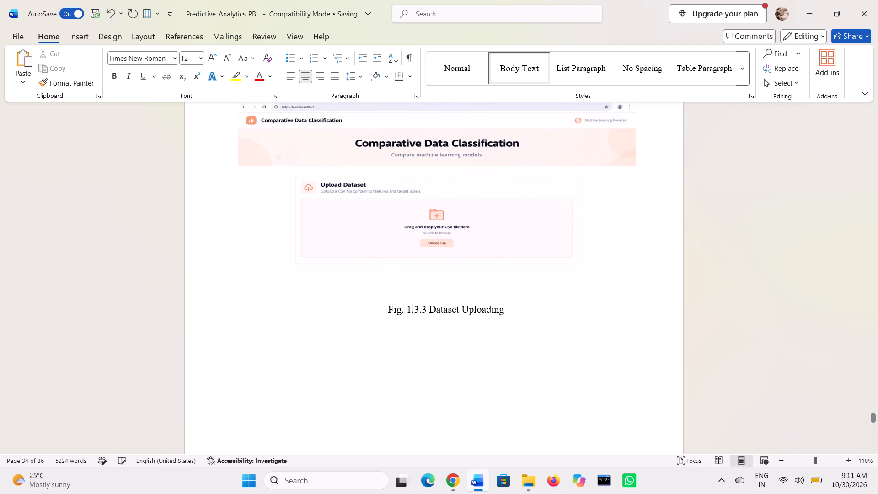
key("BackSpace")
key("6")
Renumber the chapter heading above CONCLUSIONS AND FUTURE ENHANCEMENT as CHAPTER 7.
scroll(412, 313, "down", 1)
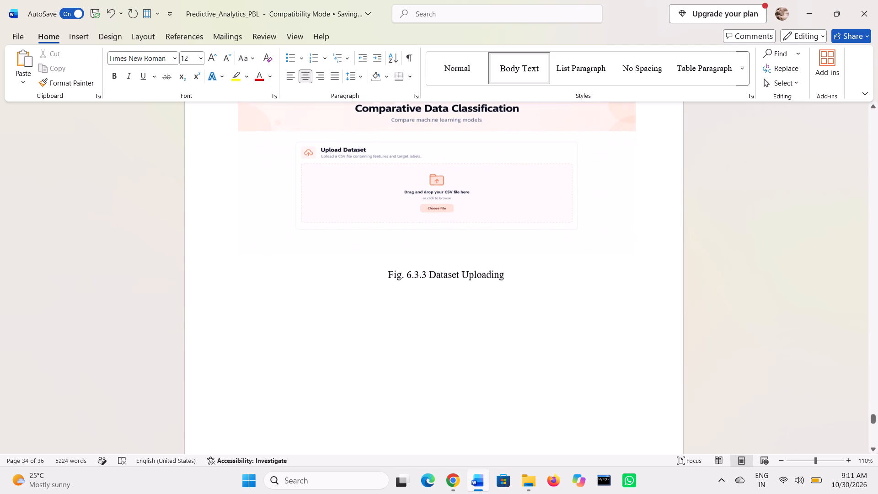
scroll(412, 313, "down", 5)
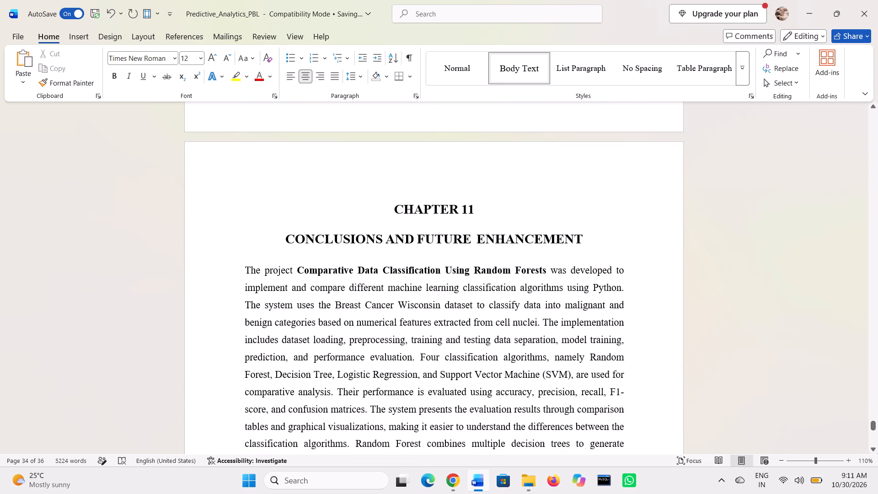
left_click(475, 207)
key("BackSpace")
key("BackSpace")
key("7")
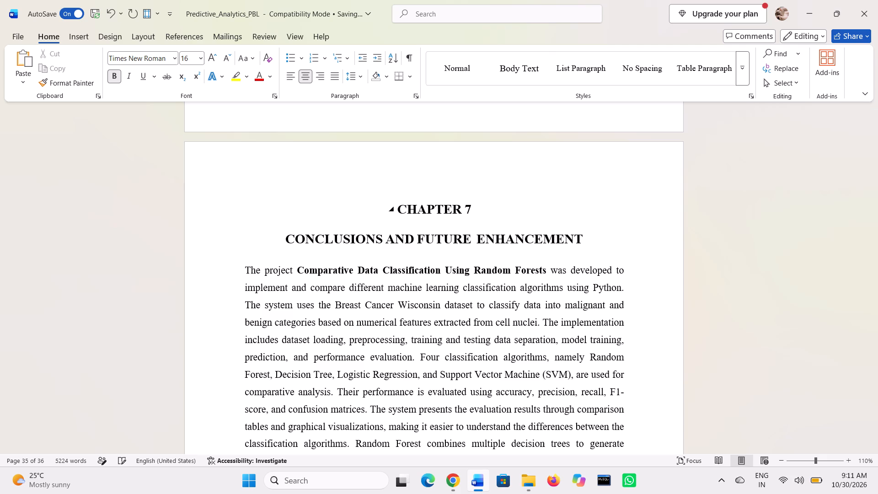
Review the references, front pages and table of contents to check how the final chapters are numbered.
scroll(475, 207, "down", 6)
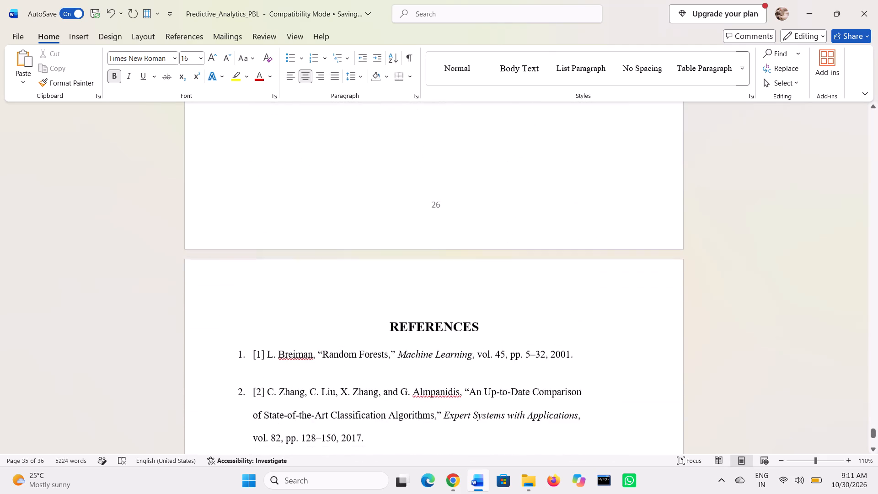
scroll(475, 207, "down", 6)
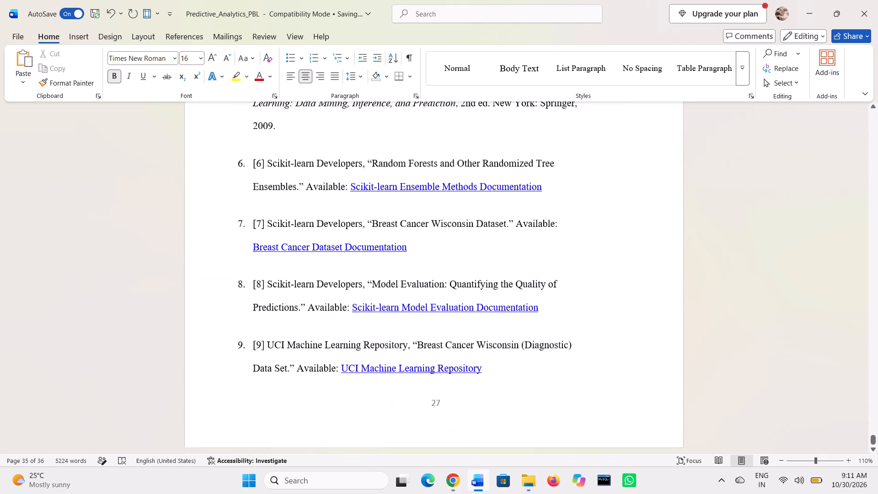
scroll(475, 207, "down", 1)
scroll(475, 207, "up", 9)
scroll(475, 207, "up", 18)
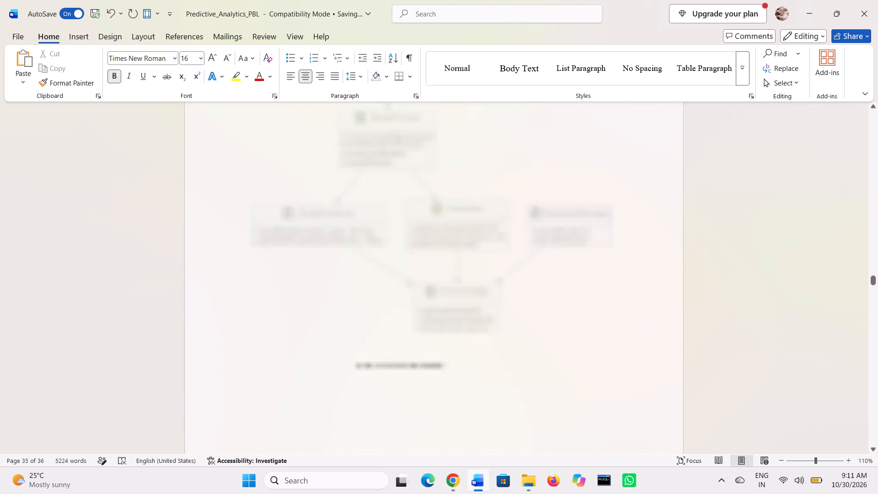
scroll(475, 207, "up", 17)
scroll(475, 207, "down", 5)
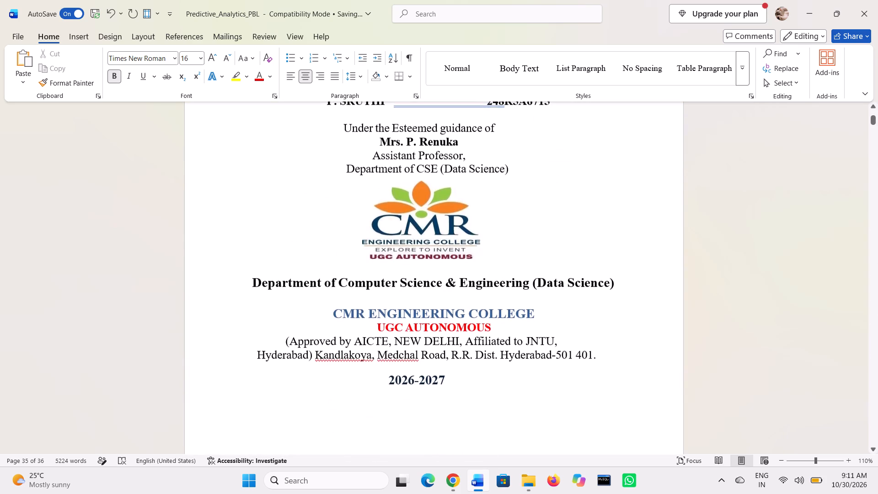
scroll(475, 207, "down", 7)
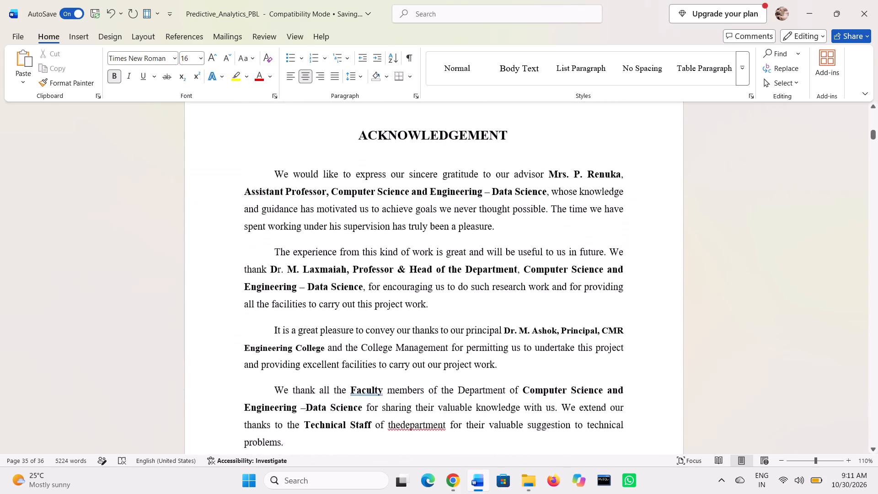
scroll(475, 207, "down", 5)
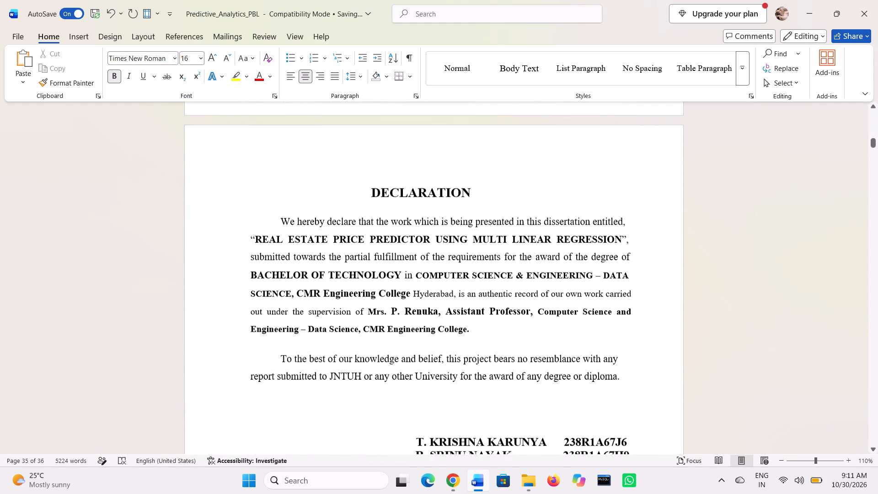
scroll(475, 207, "down", 4)
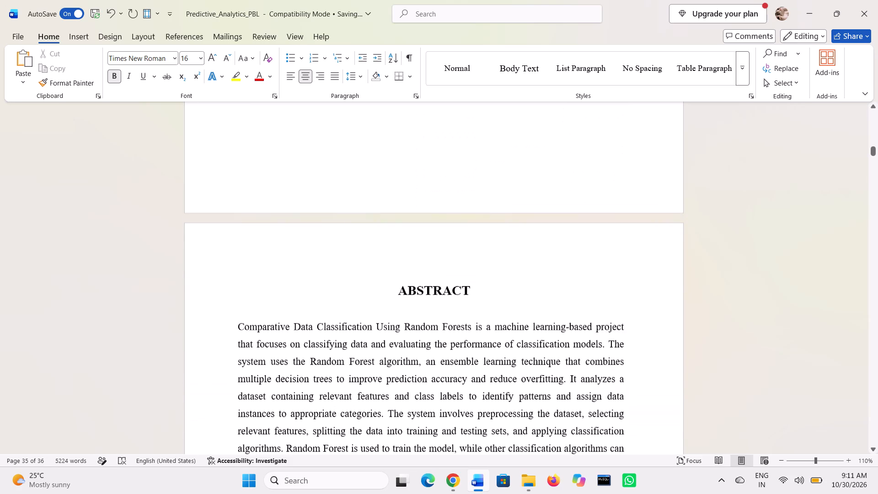
scroll(475, 207, "down", 4)
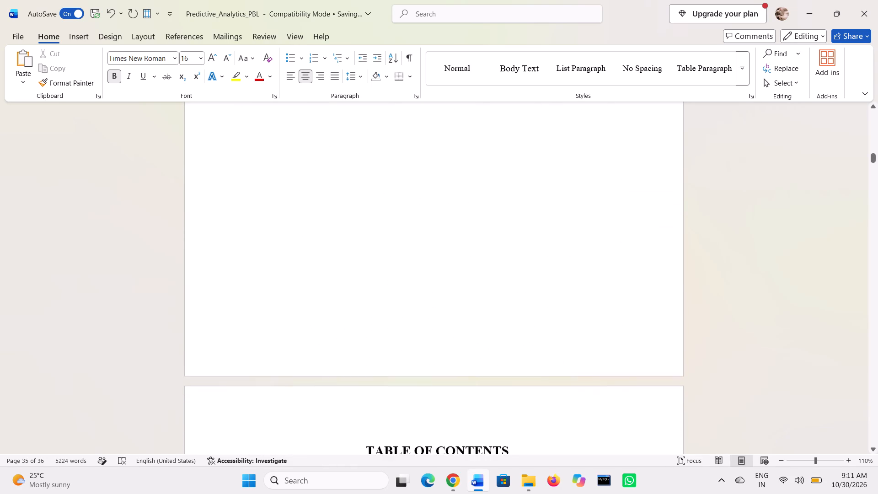
scroll(475, 207, "down", 3)
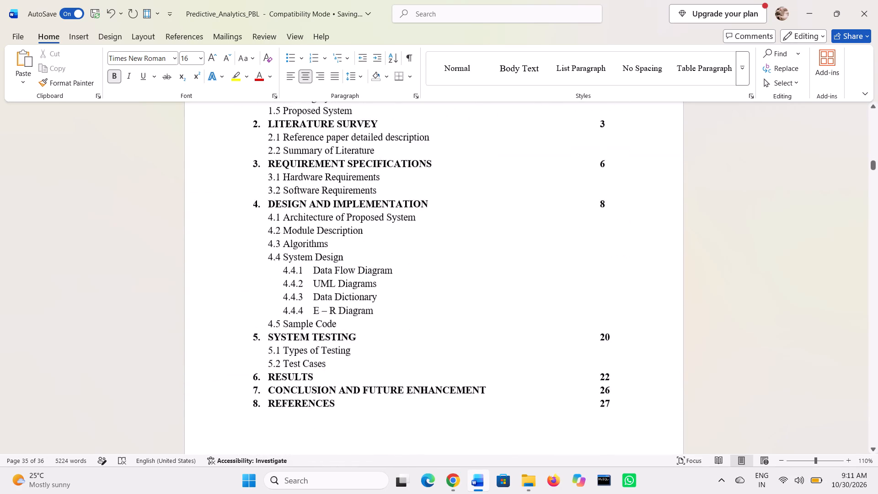
scroll(475, 207, "down", 1)
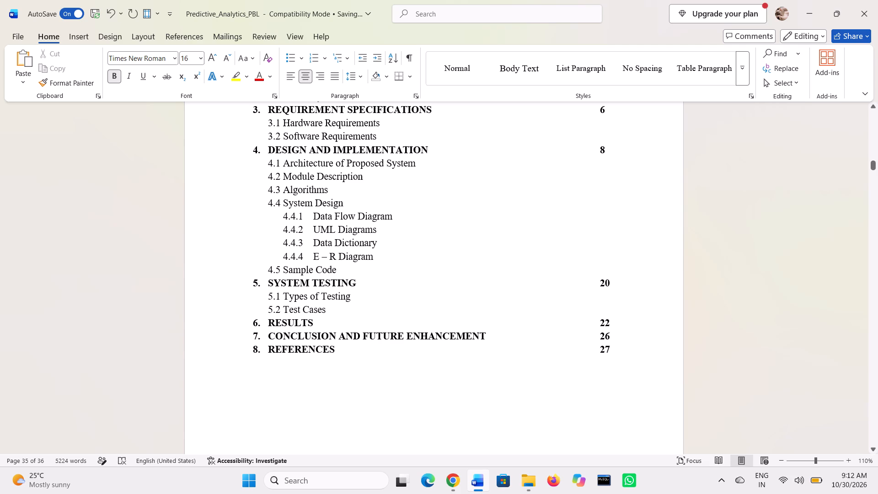
left_click(258, 349)
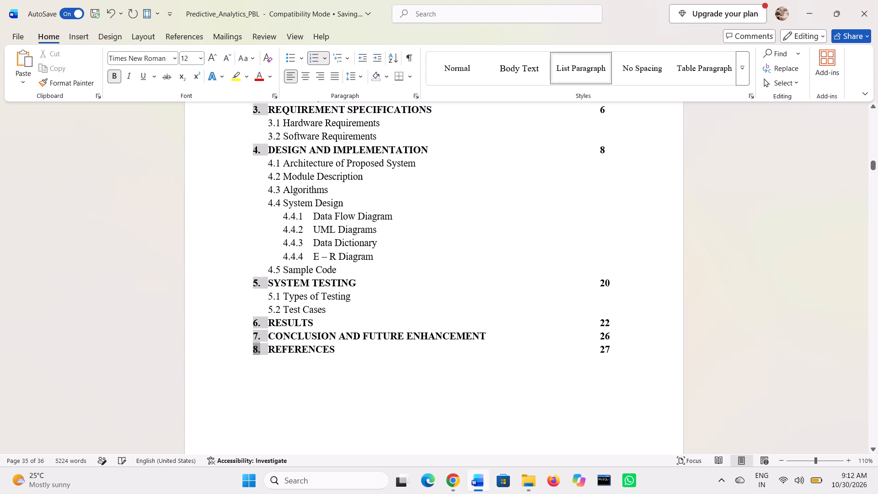
left_click(258, 349)
scroll(349, 373, "up", 2)
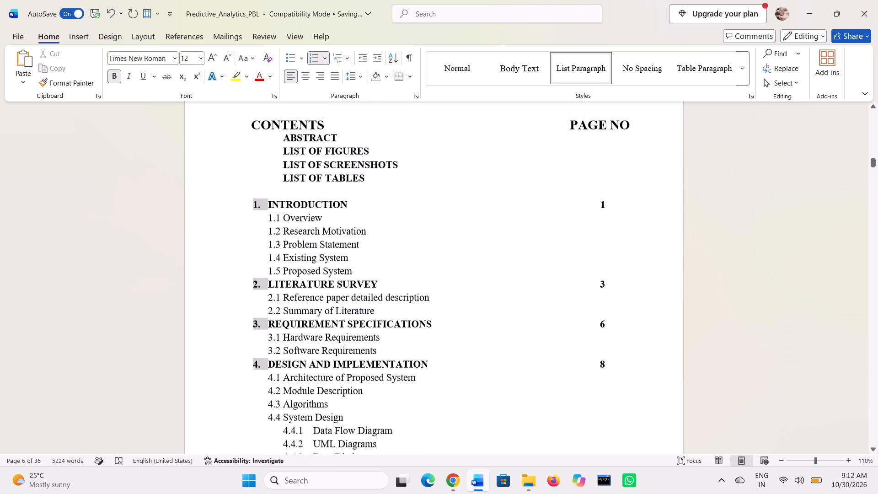
scroll(349, 373, "down", 20)
scroll(349, 373, "down", 20)
scroll(349, 373, "down", 1)
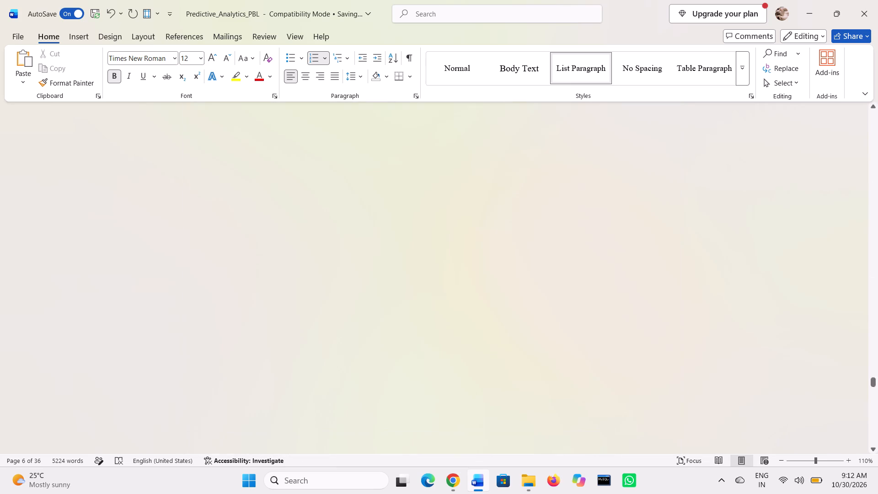
scroll(349, 373, "down", 9)
scroll(349, 373, "up", 4)
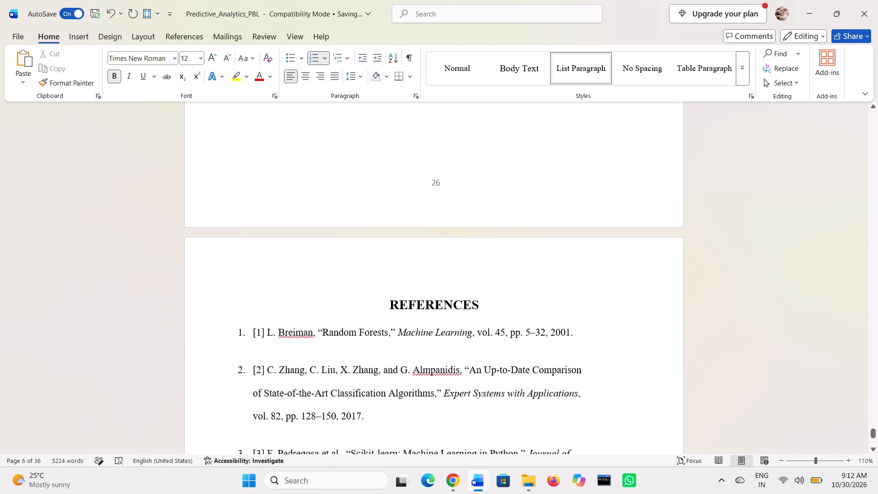
Copy the CHAPTER 7 heading onto a new line above the REFERENCES heading.
left_click(385, 298)
scroll(409, 255, "up", 2)
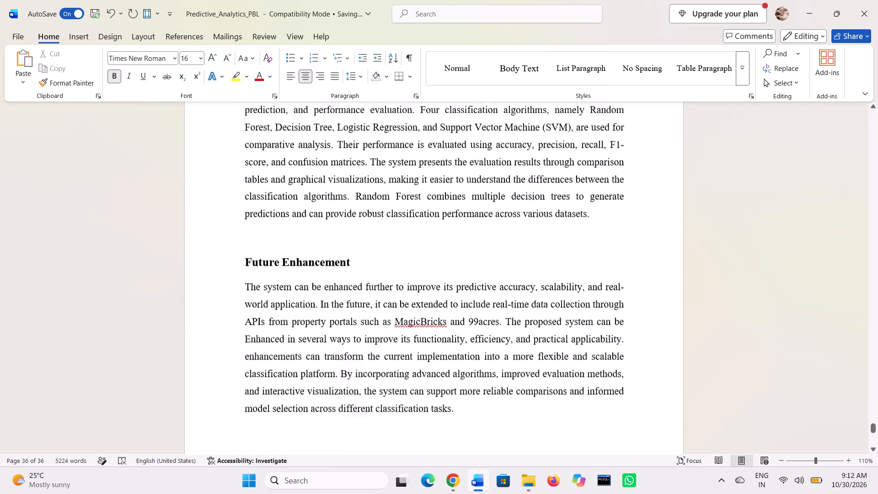
scroll(409, 255, "up", 4)
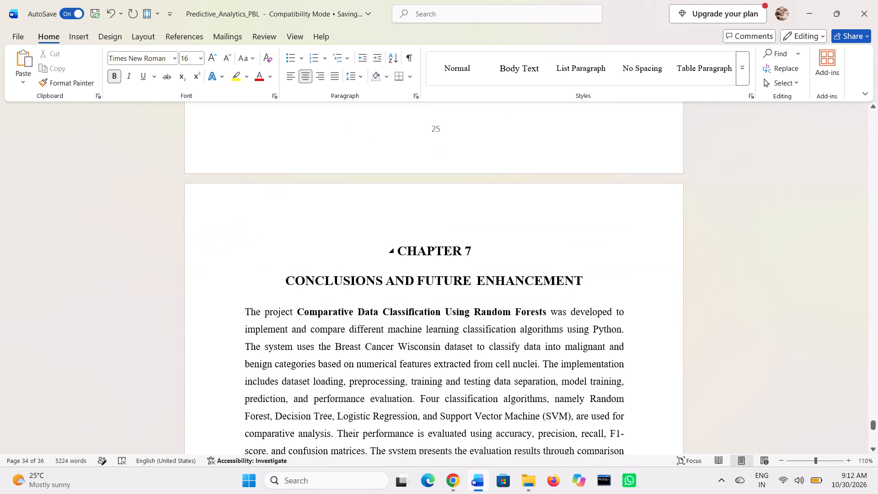
left_click_drag(401, 248, 479, 256)
key("ctrl+c")
scroll(479, 256, "down", 4)
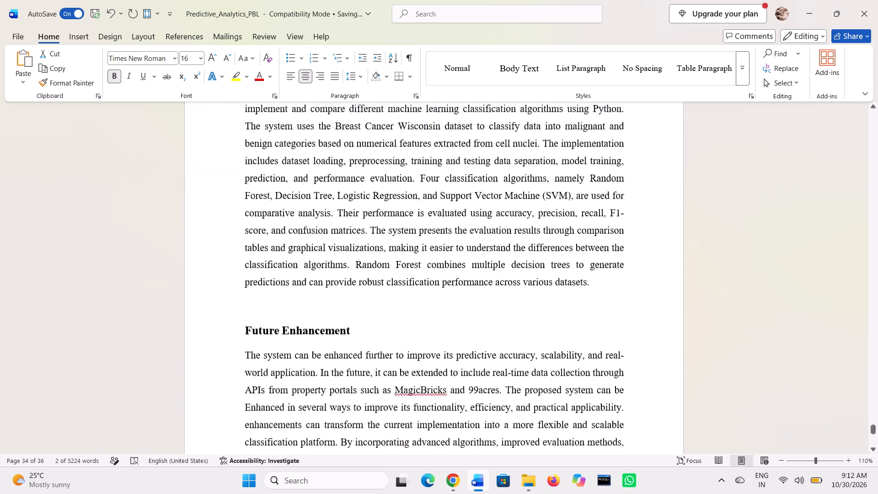
scroll(479, 256, "down", 2)
left_click(393, 238)
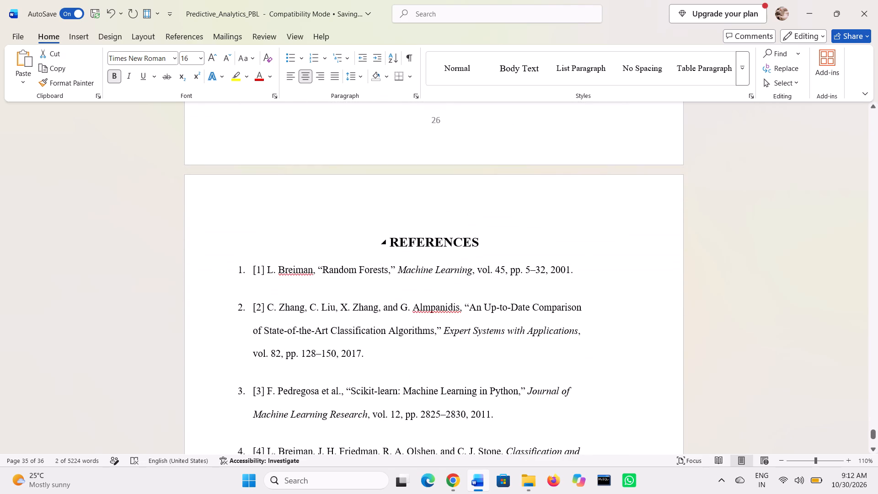
key("Return")
left_click(389, 236)
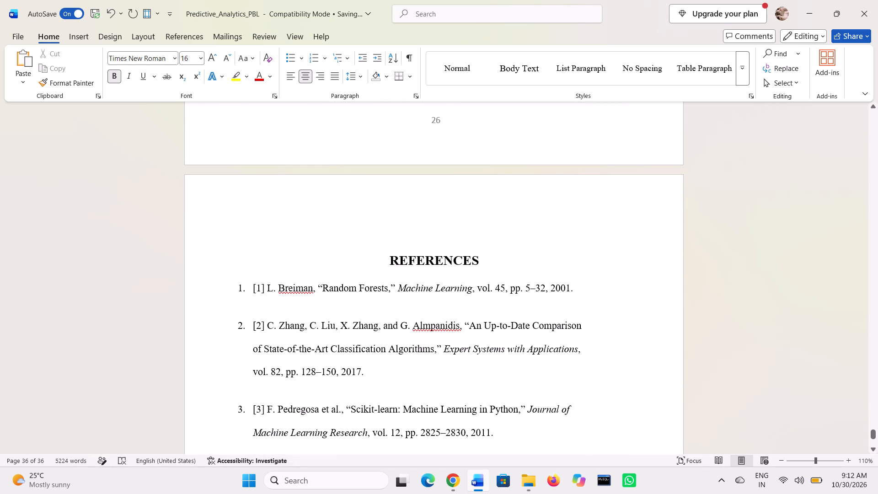
key("ctrl+v")
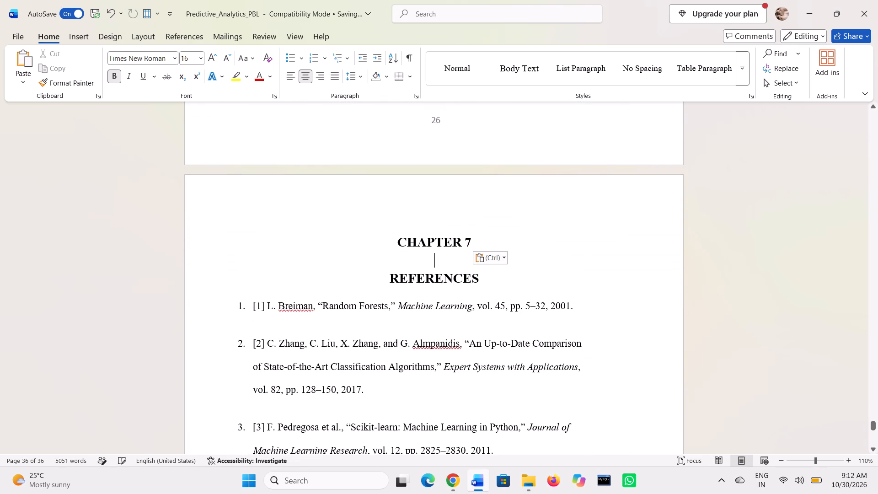
Change the copied heading to CHAPTER 8 and remove the empty line between it and REFERENCES.
left_click(472, 243)
key("BackSpace")
key("8")
key("Down")
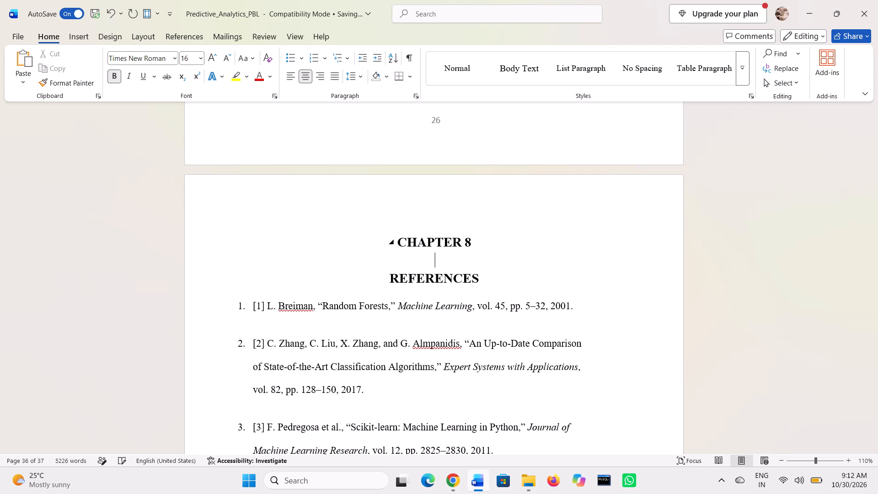
key("BackSpace")
key("BackSpace")
Save the report.
scroll(472, 243, "down", 5)
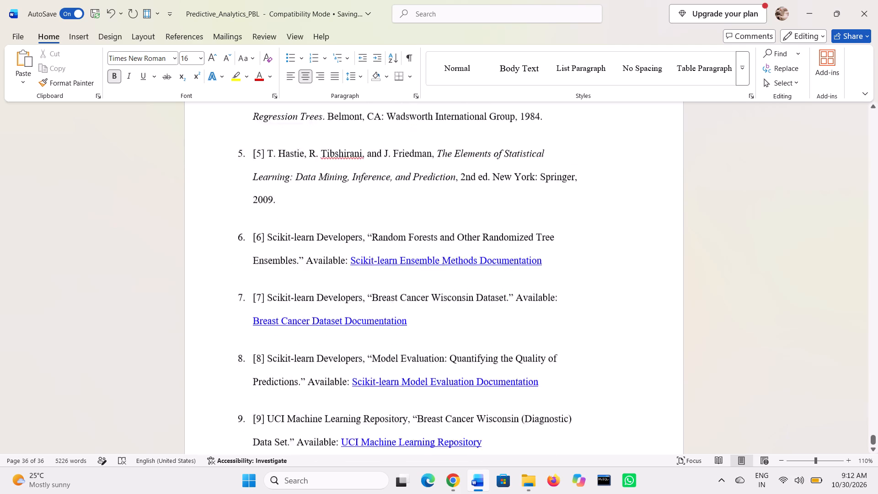
scroll(472, 243, "down", 5)
key("ctrl+s")
key("ctrl+s")
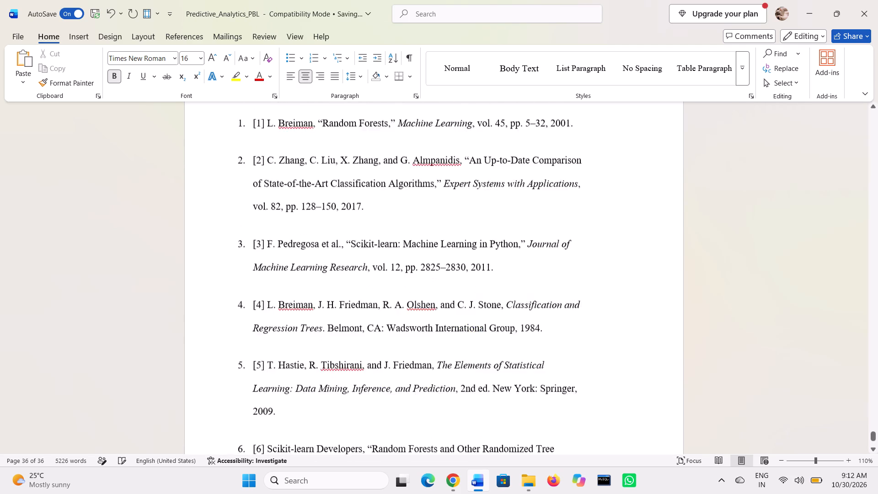
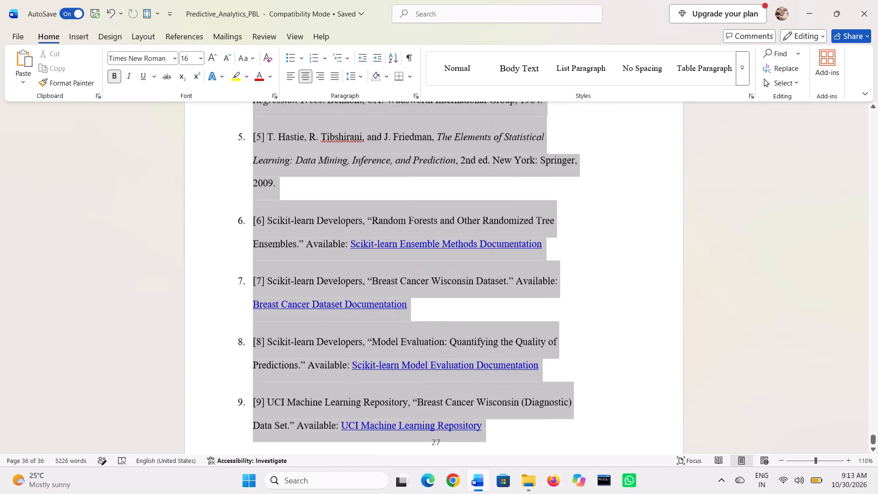
Justify the numbered reference entries under the REFERENCES heading.
left_click_drag(372, 493, 397, 483)
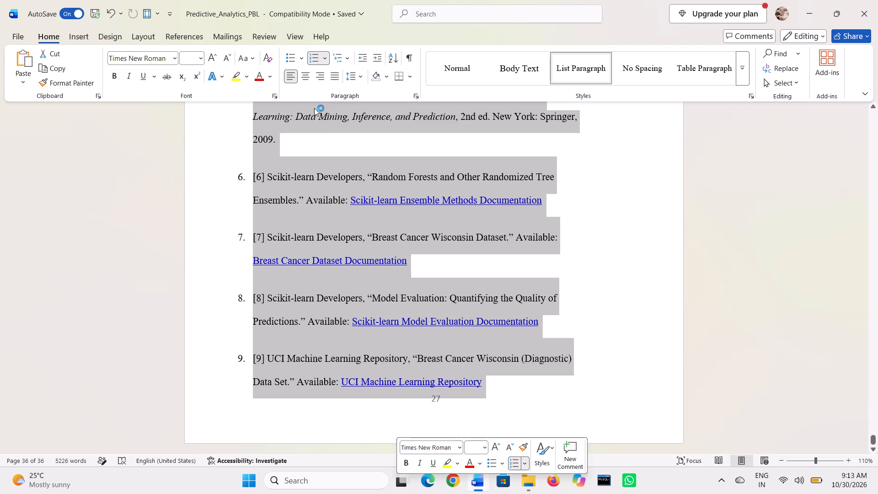
left_click(329, 75)
left_click(433, 263)
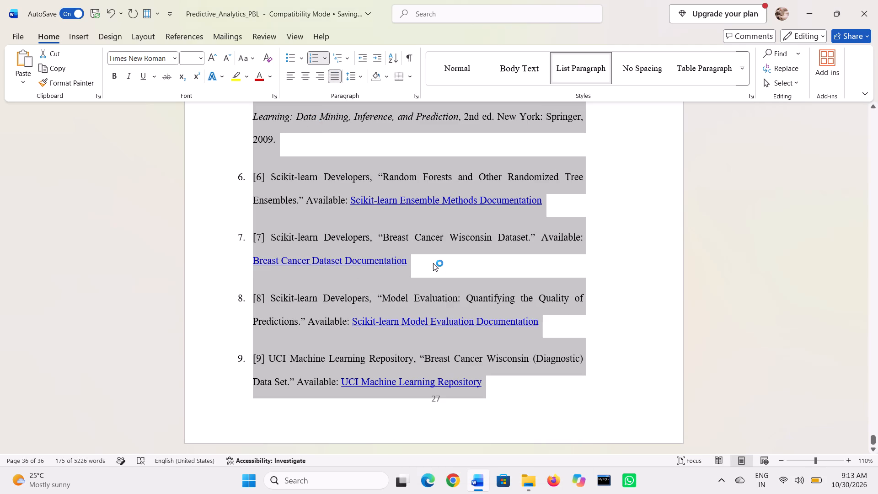
Review the body chapters, the table of contents and the list of figures for numbering that is still inconsistent.
scroll(433, 263, "up", 1)
scroll(433, 263, "down", 1, "ctrl")
scroll(433, 263, "up", 1, "ctrl")
scroll(433, 263, "down", 1, "ctrl")
scroll(433, 263, "up", 1, "ctrl")
scroll(433, 263, "down", 1, "ctrl")
scroll(433, 263, "up", 1, "ctrl")
scroll(433, 263, "up", 2)
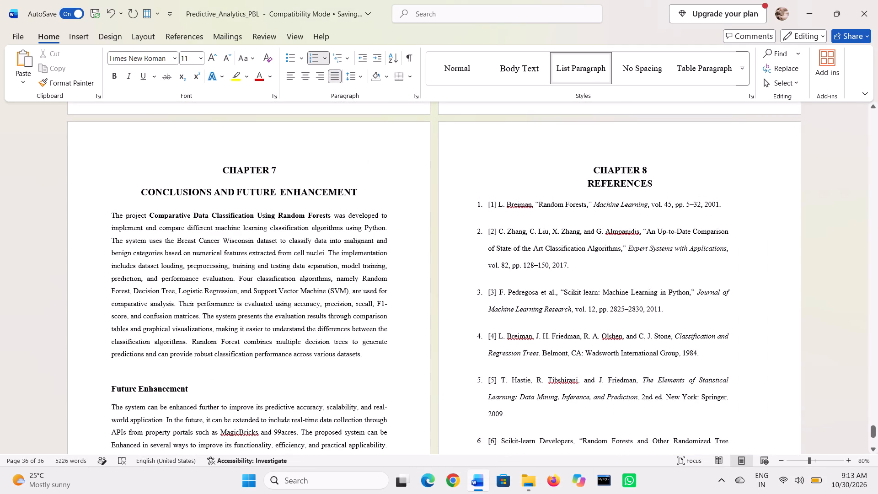
scroll(433, 263, "up", 14)
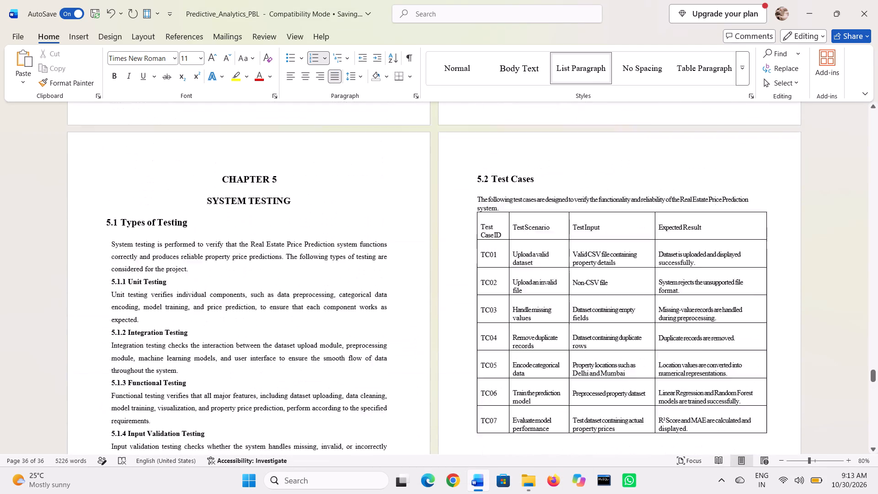
scroll(433, 263, "up", 9)
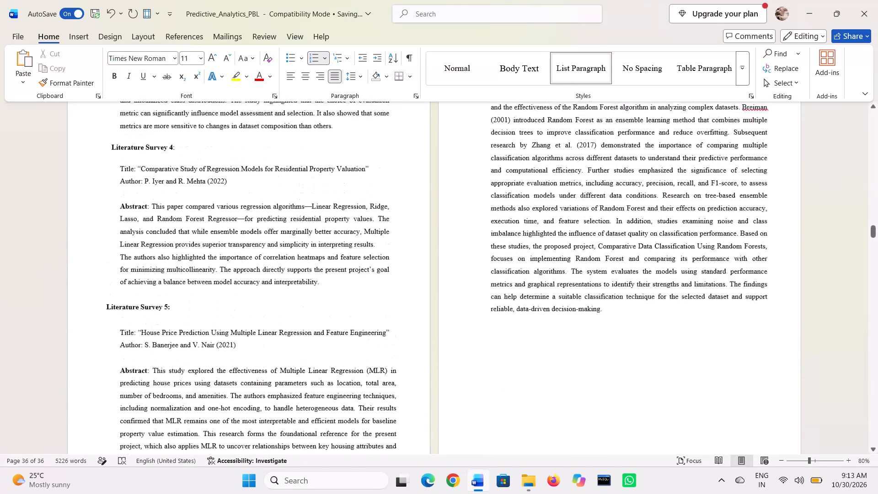
scroll(433, 263, "up", 4)
scroll(433, 263, "up", 3, "ctrl")
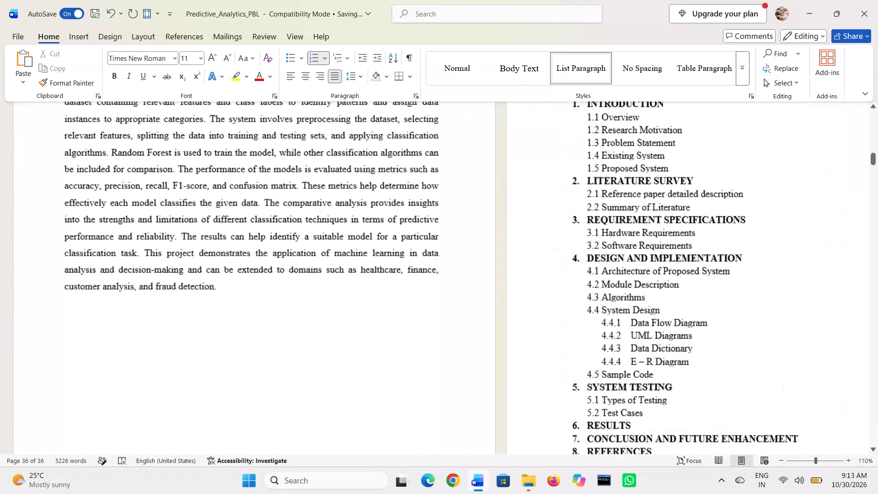
scroll(433, 263, "up", 1, "ctrl")
scroll(433, 263, "down", 4)
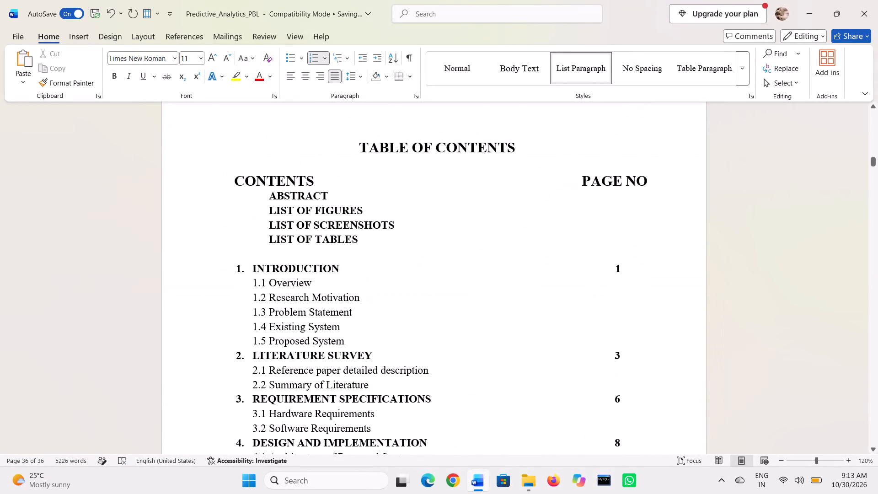
scroll(433, 263, "down", 3)
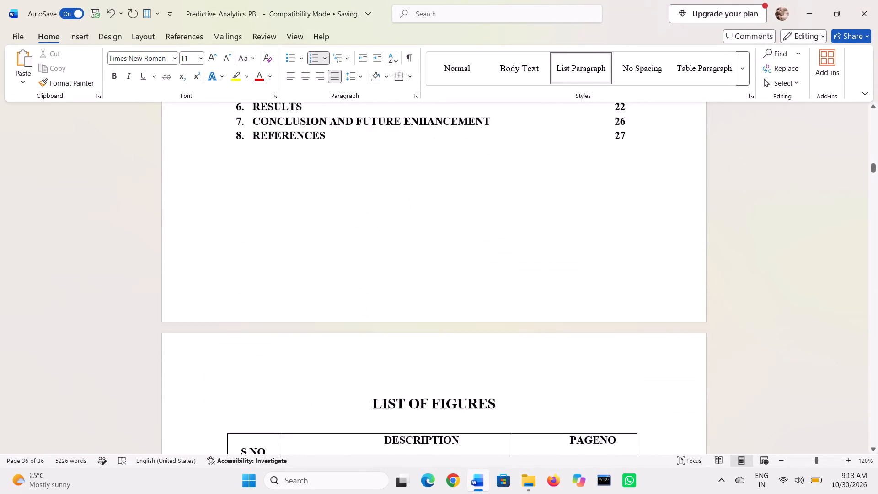
scroll(433, 263, "down", 5)
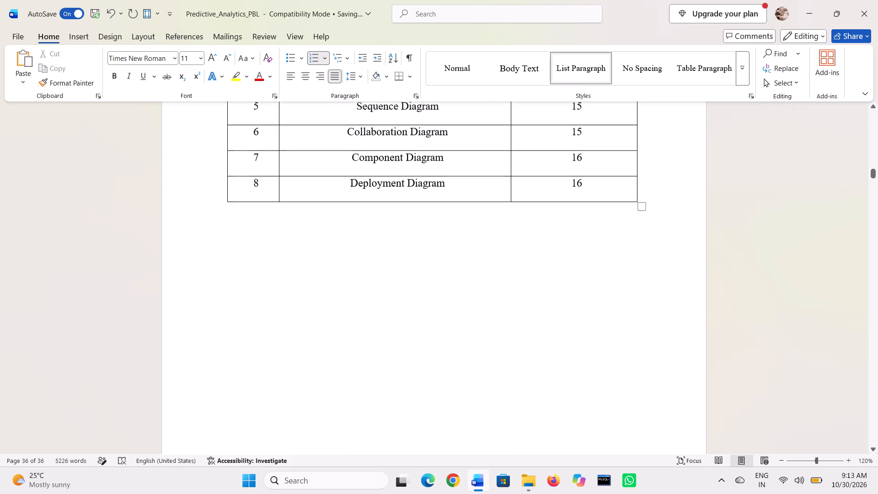
Change the figure numbers in the LIST OF SCREENSHOTS table to 6.3.1, 6.3.2 and 6.3.3.
scroll(433, 263, "down", 4)
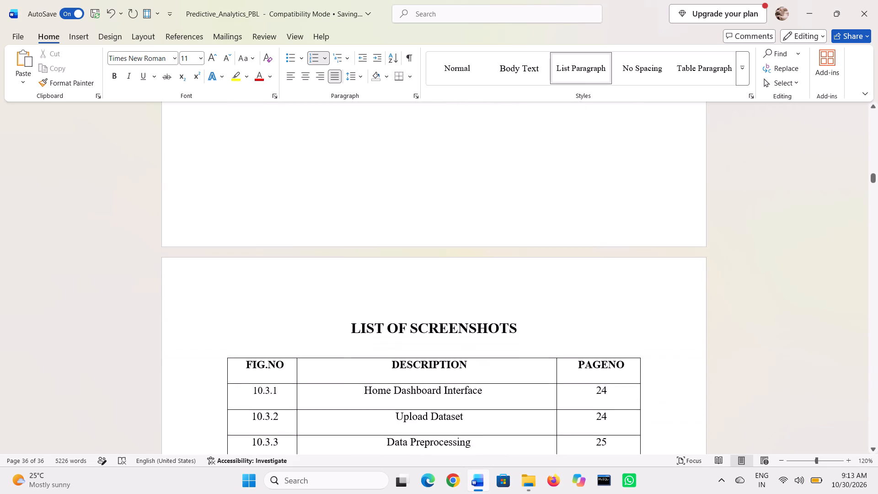
scroll(433, 263, "down", 2)
left_click(262, 201)
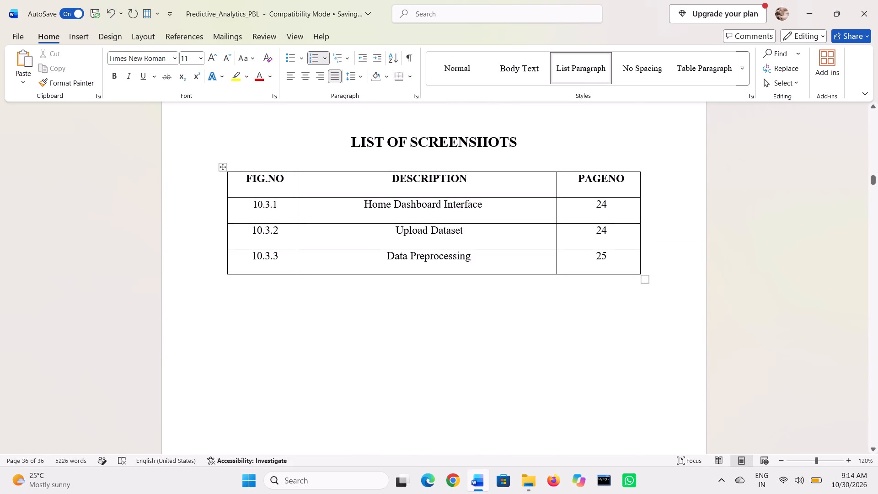
key("BackSpace")
key("BackSpace")
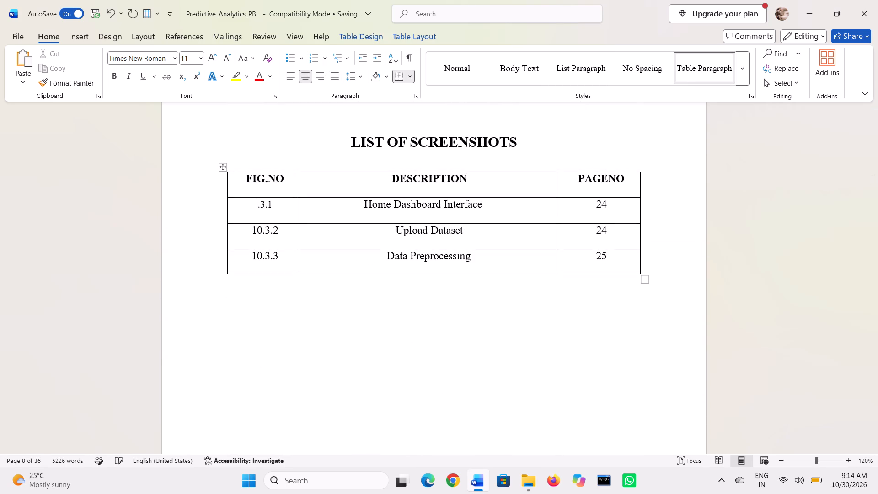
key("6")
key("Down")
key("BackSpace")
key("BackSpace")
key("6")
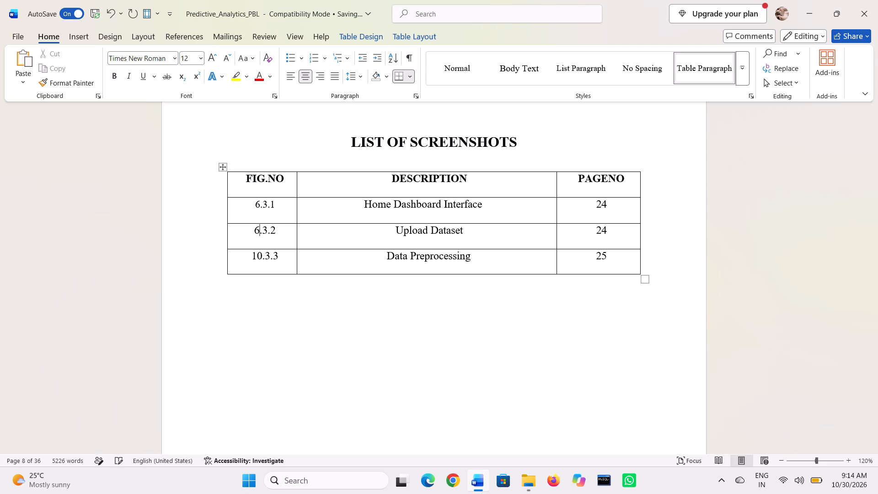
key("Down")
key("Down")
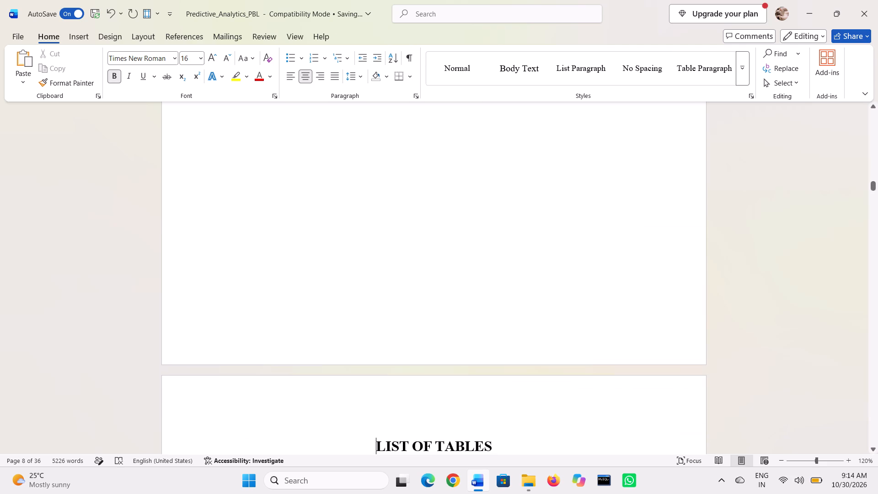
scroll(262, 201, "up", 4)
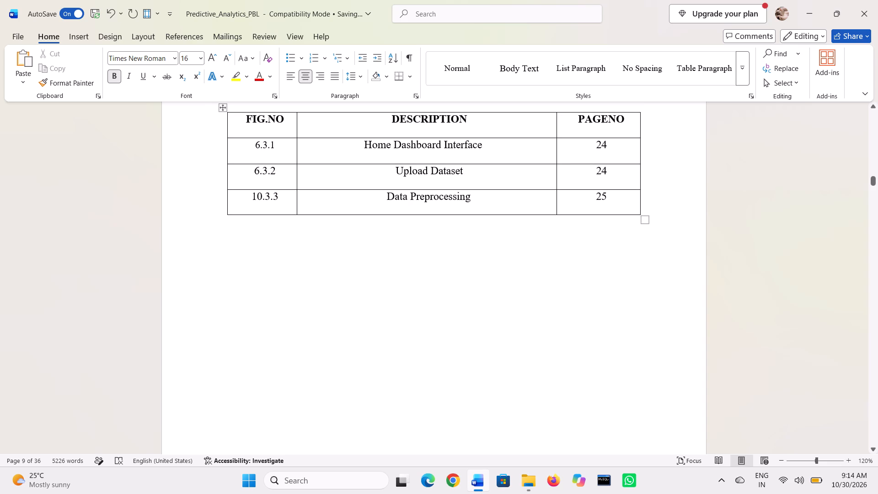
left_click(261, 197)
key("BackSpace")
key("BackSpace")
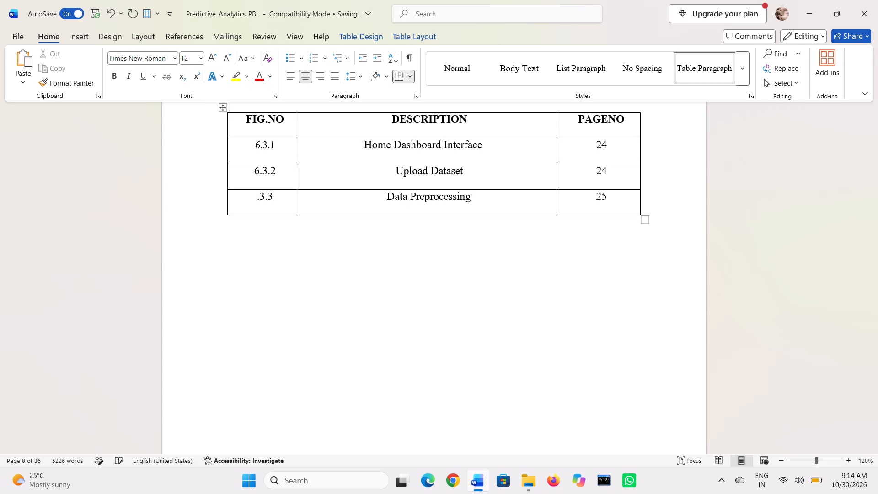
key("6")
Delete the Test Cases table under LIST OF TABLES and the page break separating that page from Chapter 1.
scroll(261, 197, "down", 1)
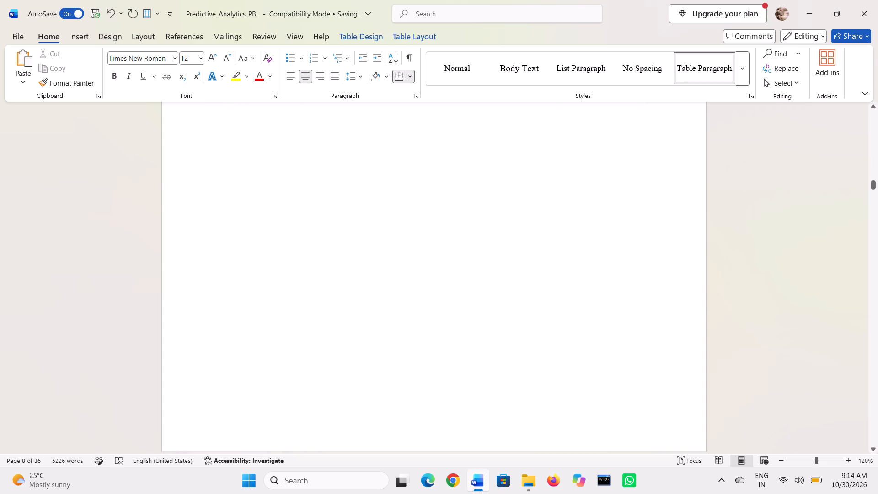
scroll(261, 197, "down", 3)
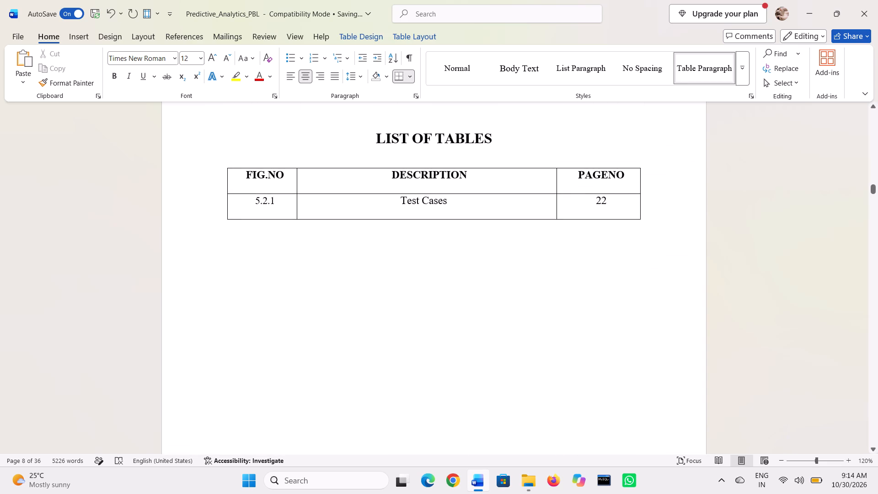
left_click(412, 134)
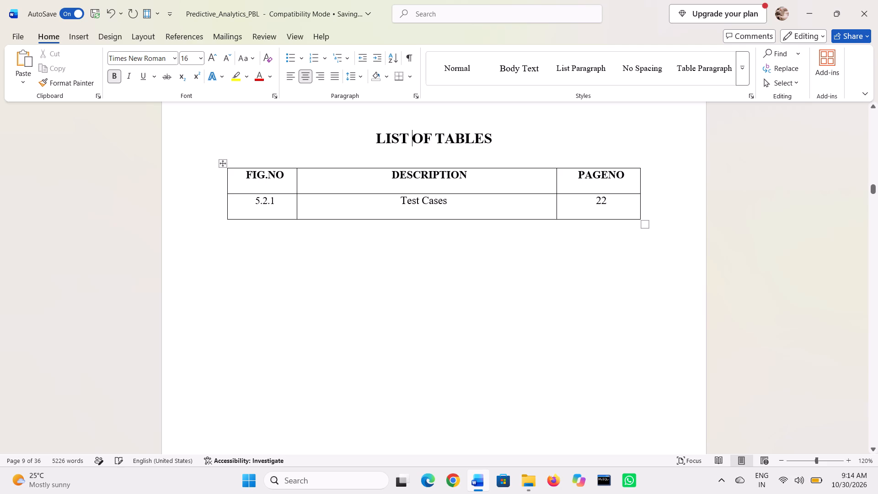
left_click_drag(661, 224, 392, 149)
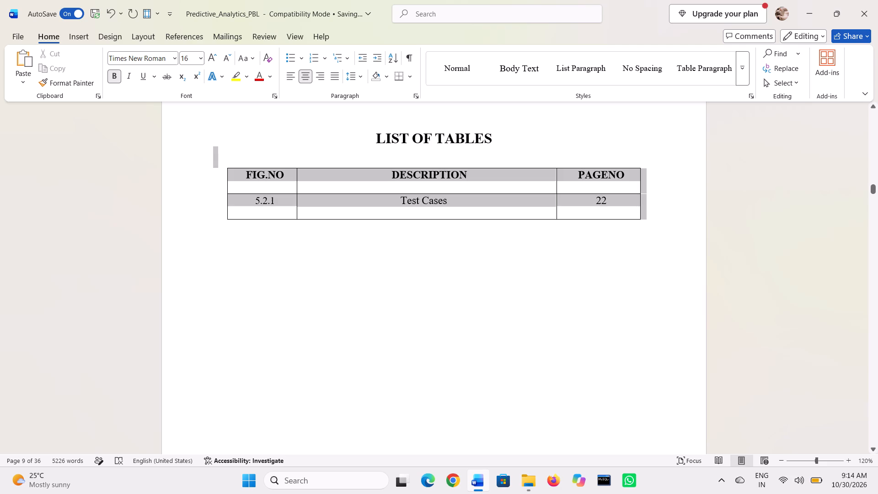
left_click_drag(392, 149, 391, 146)
key("BackSpace")
key("BackSpace")
key("BackSpace")
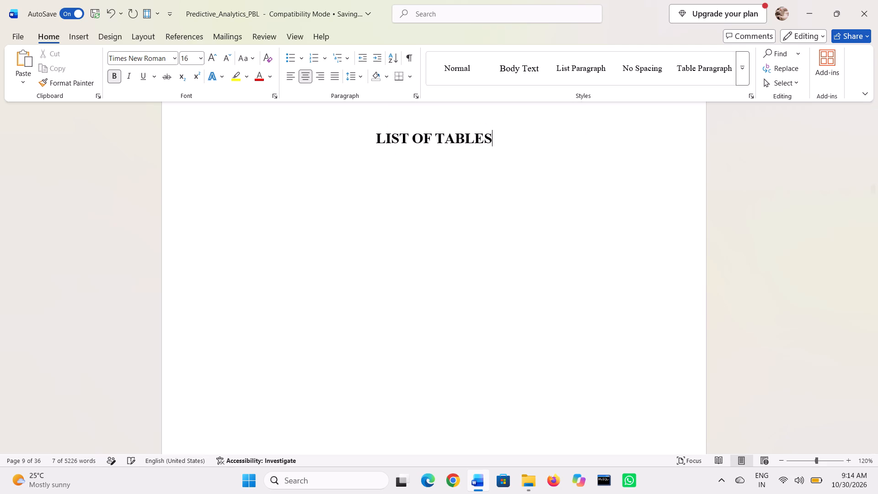
key("Delete")
Delete the LIST OF TABLES title text in front of the CHAPTER 1 heading.
scroll(391, 146, "up", 1)
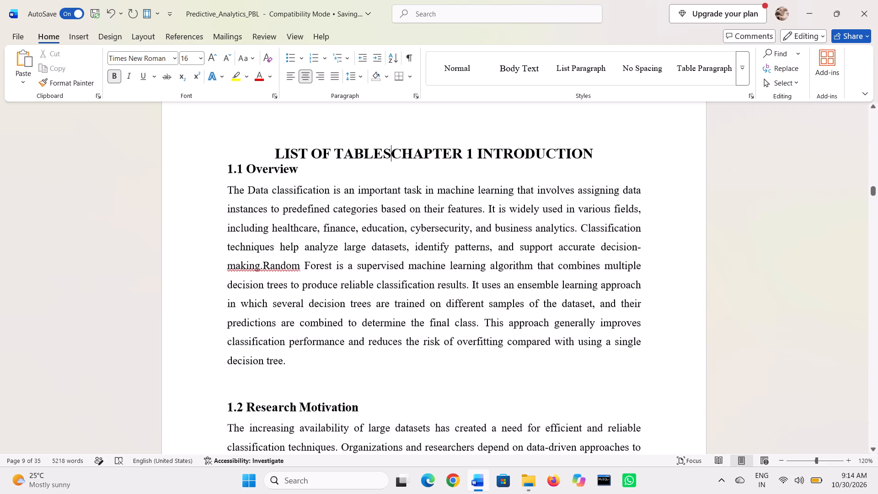
scroll(391, 146, "up", 1)
key("BackSpace")
key("BackSpace")
key("BackSpace")
key("BackSpace")
key("BackSpace")
key("BackSpace")
key("BackSpace")
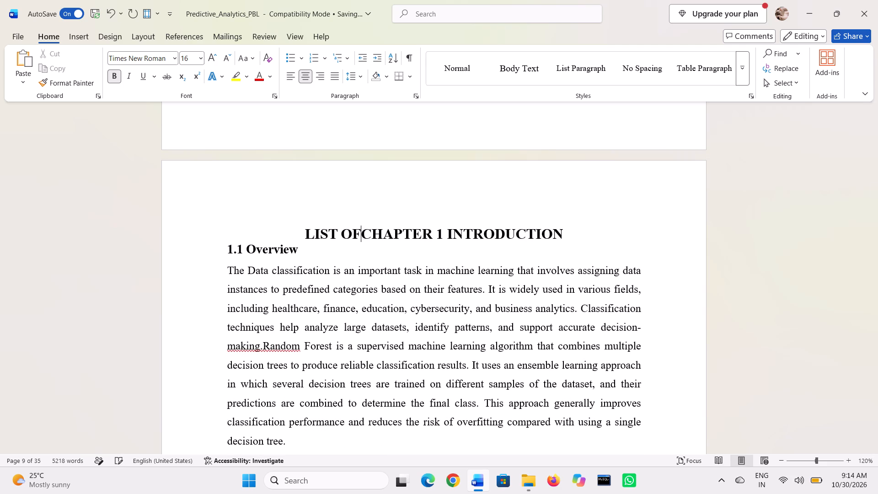
key("BackSpace")
key("BackSpace")
key("BackSpace")
key("BackSpace")
key("BackSpace")
key("BackSpace")
key("BackSpace")
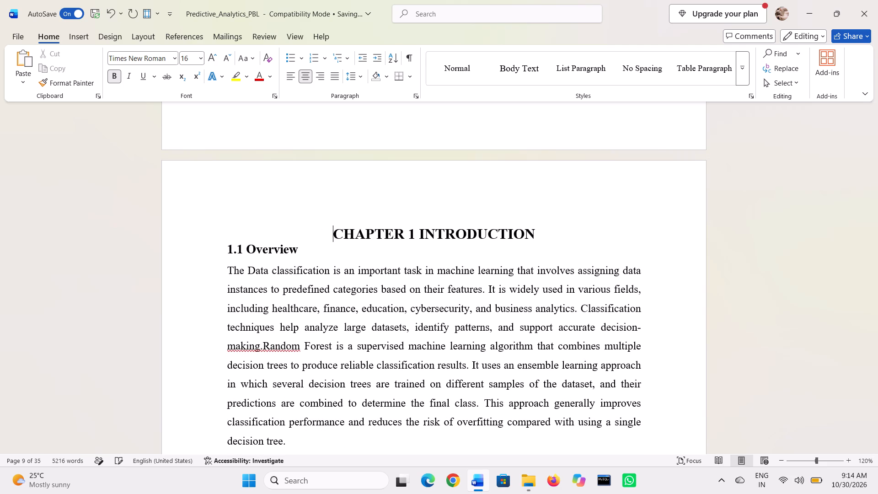
Split the CHAPTER 1 INTRODUCTION heading so that INTRODUCTION starts on its own line.
left_click(417, 239)
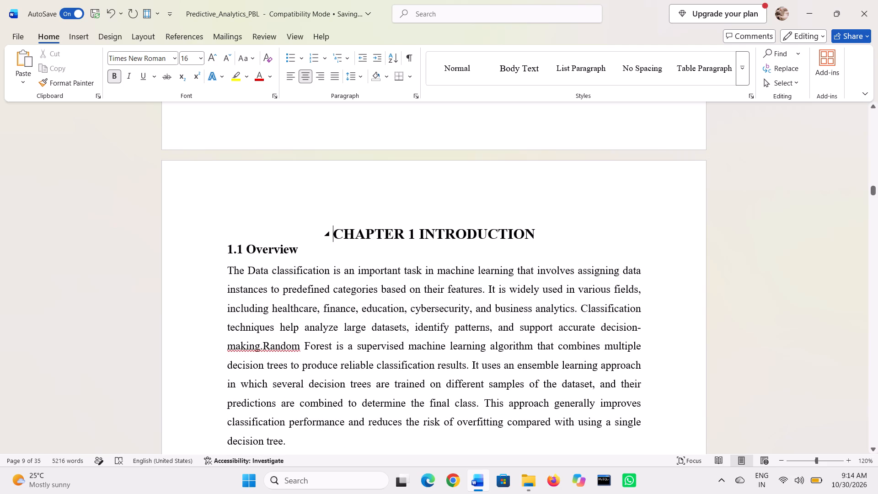
key("Return")
Check Chapter 1, the lists of screenshots and figures, the table of contents, the abstract and the acknowledgement page.
scroll(417, 239, "down", 3)
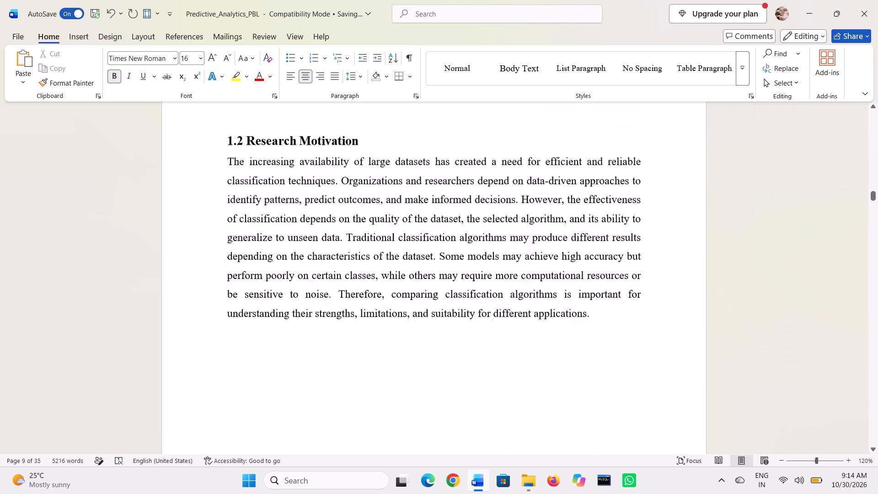
scroll(417, 239, "down", 1)
scroll(417, 239, "up", 5)
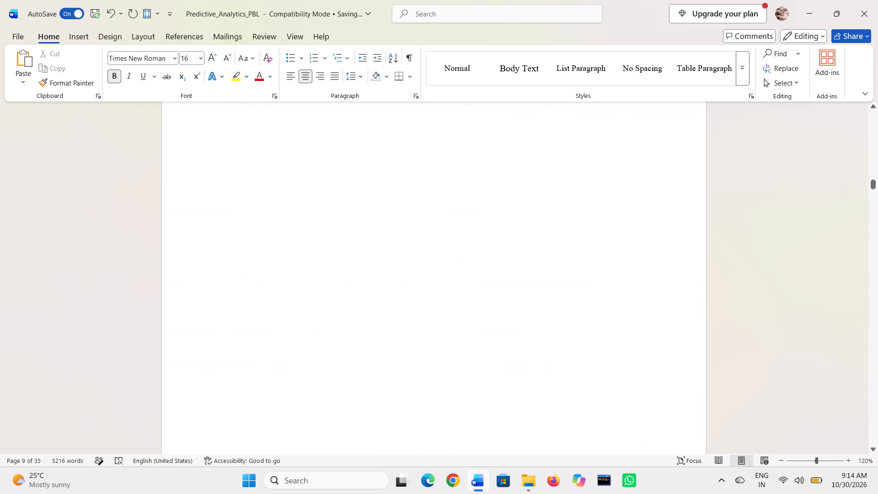
scroll(417, 239, "up", 7)
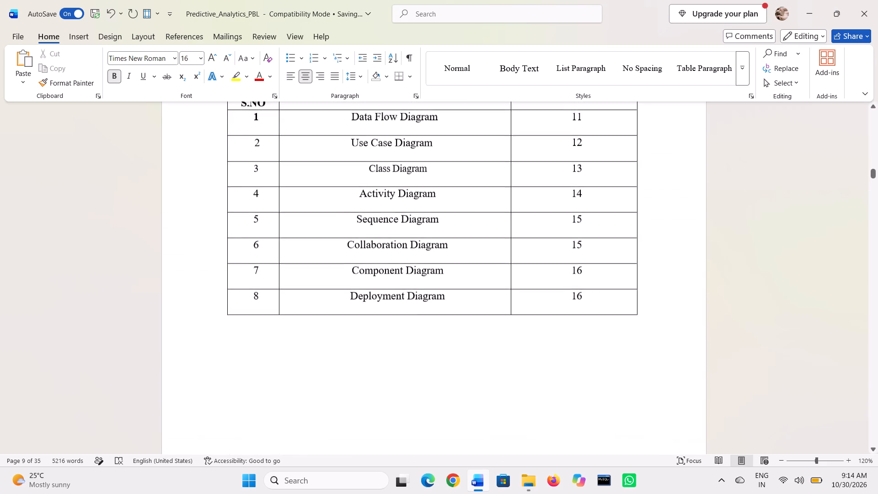
scroll(417, 239, "up", 3)
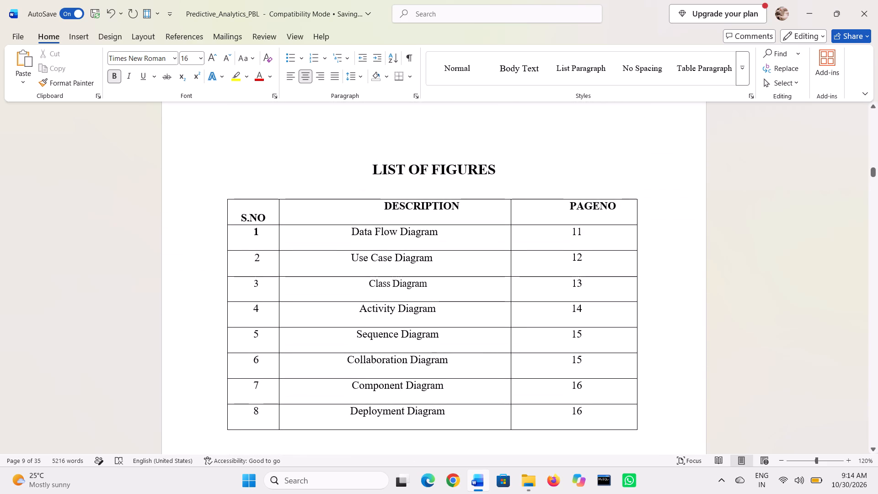
scroll(407, 237, "up", 5)
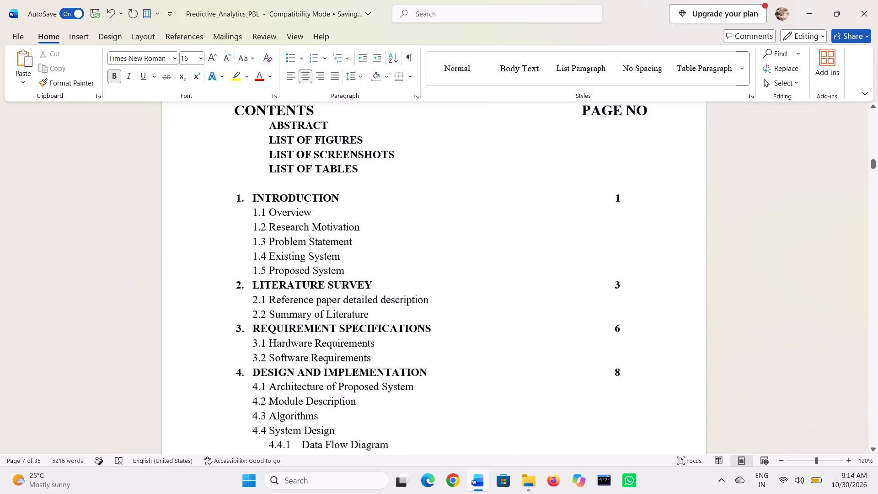
scroll(407, 237, "up", 5)
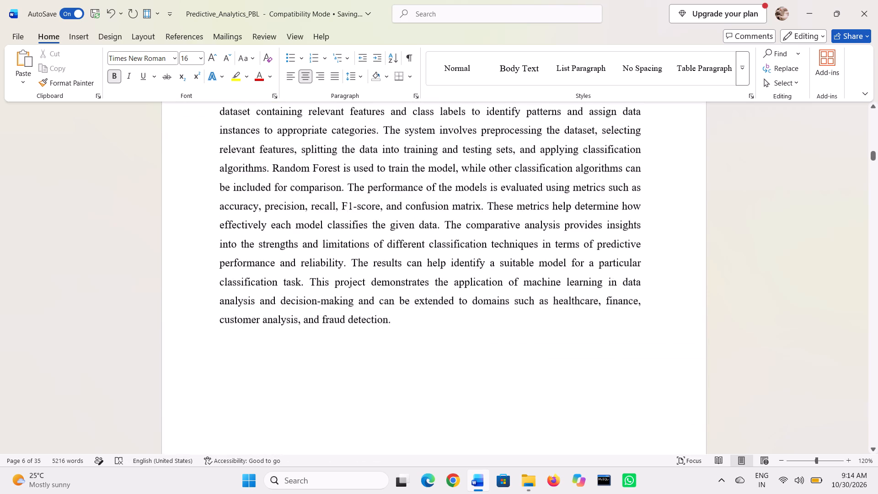
scroll(407, 237, "up", 7)
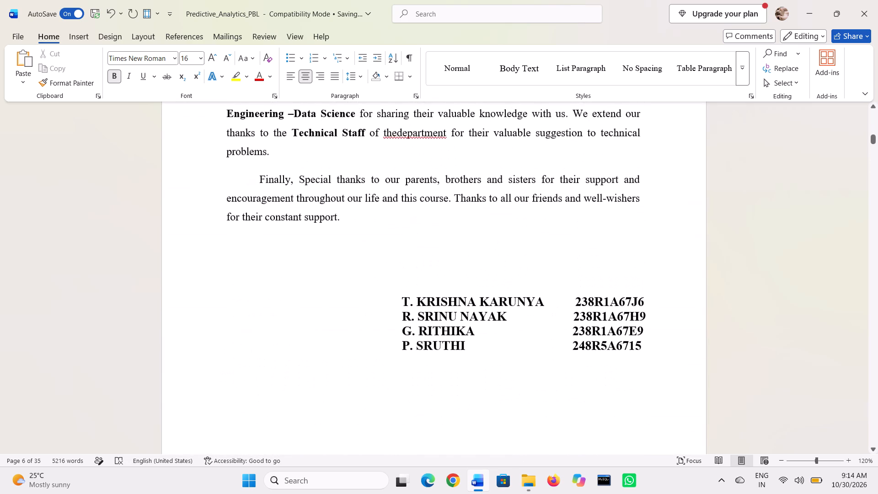
Save the report.
key("ctrl+s")
key("ctrl+s")
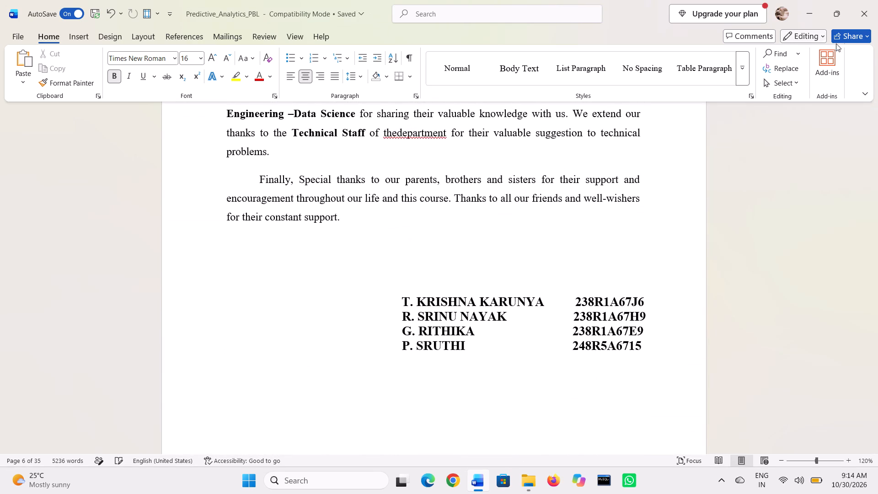